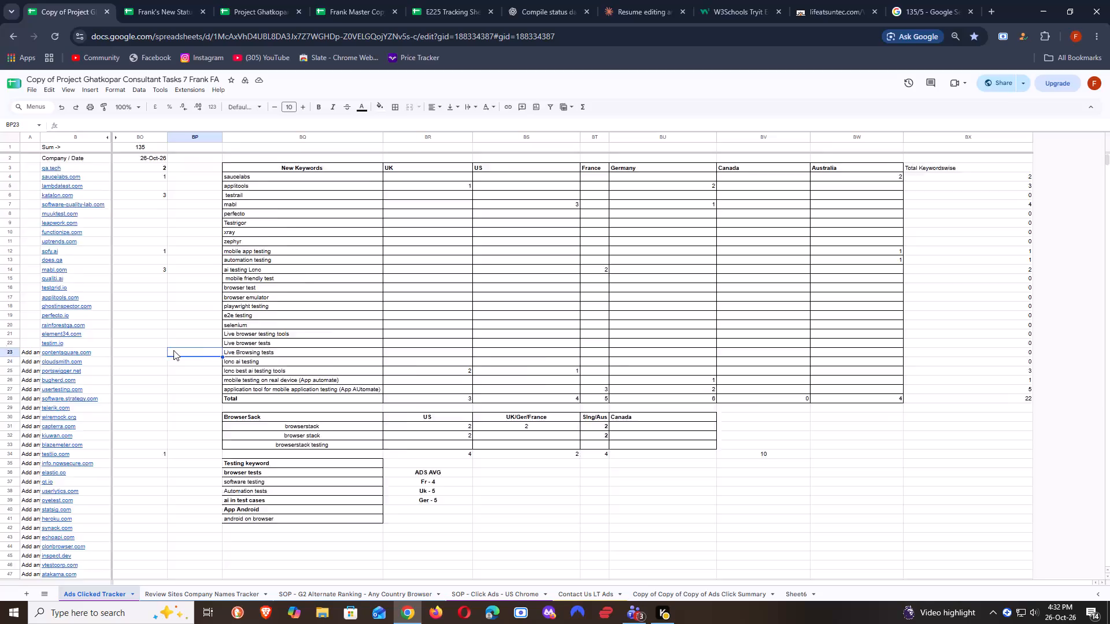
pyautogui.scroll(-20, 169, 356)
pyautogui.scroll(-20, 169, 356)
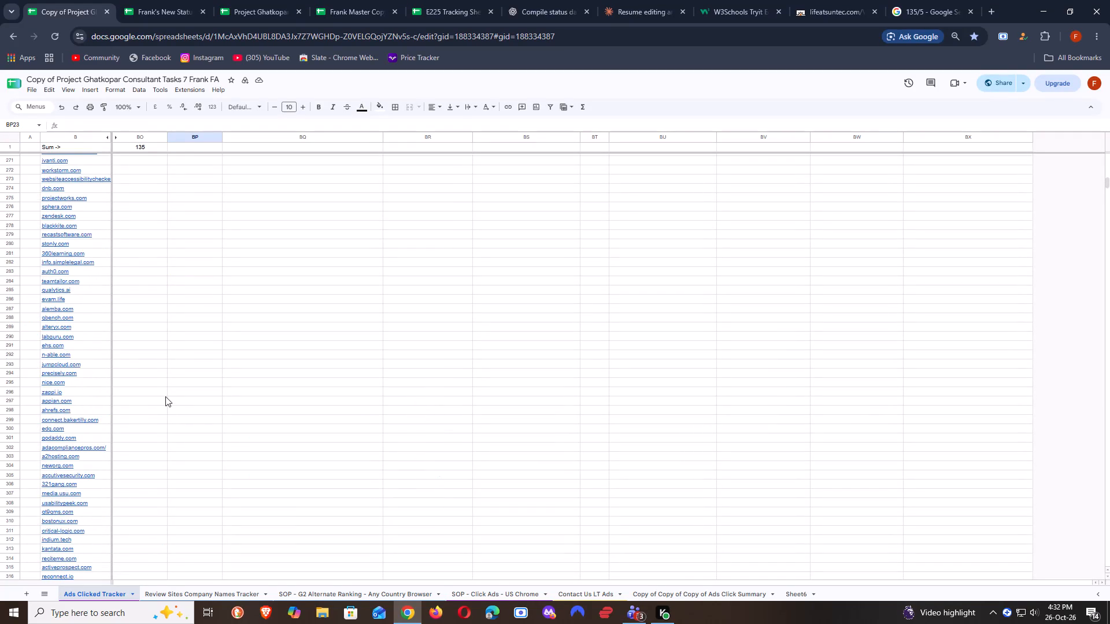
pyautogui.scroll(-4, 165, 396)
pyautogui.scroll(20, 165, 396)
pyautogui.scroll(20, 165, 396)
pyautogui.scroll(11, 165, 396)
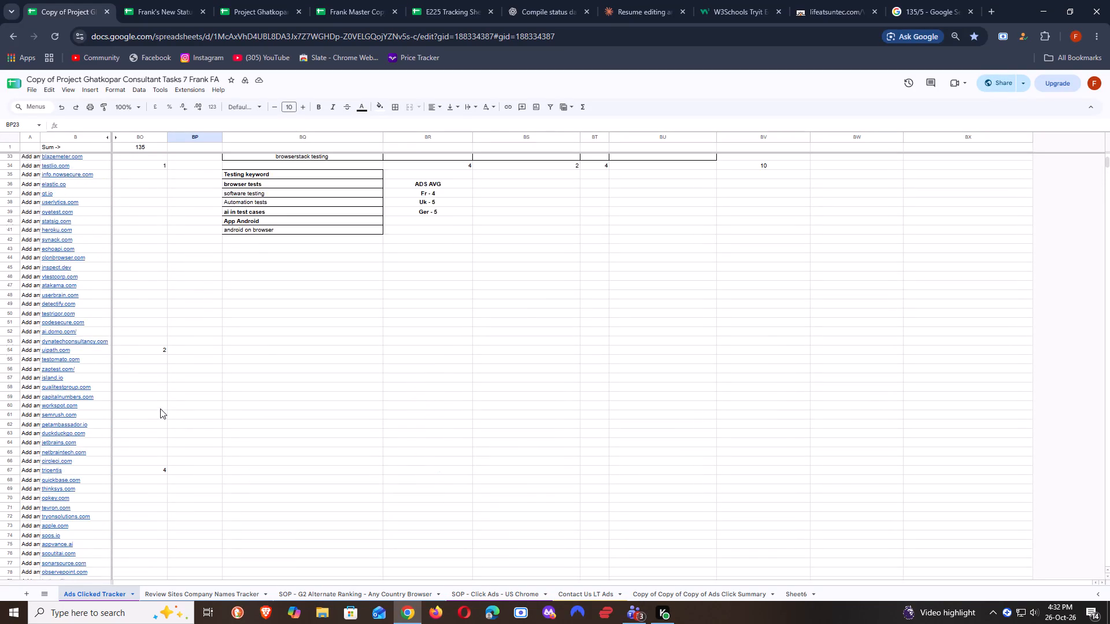
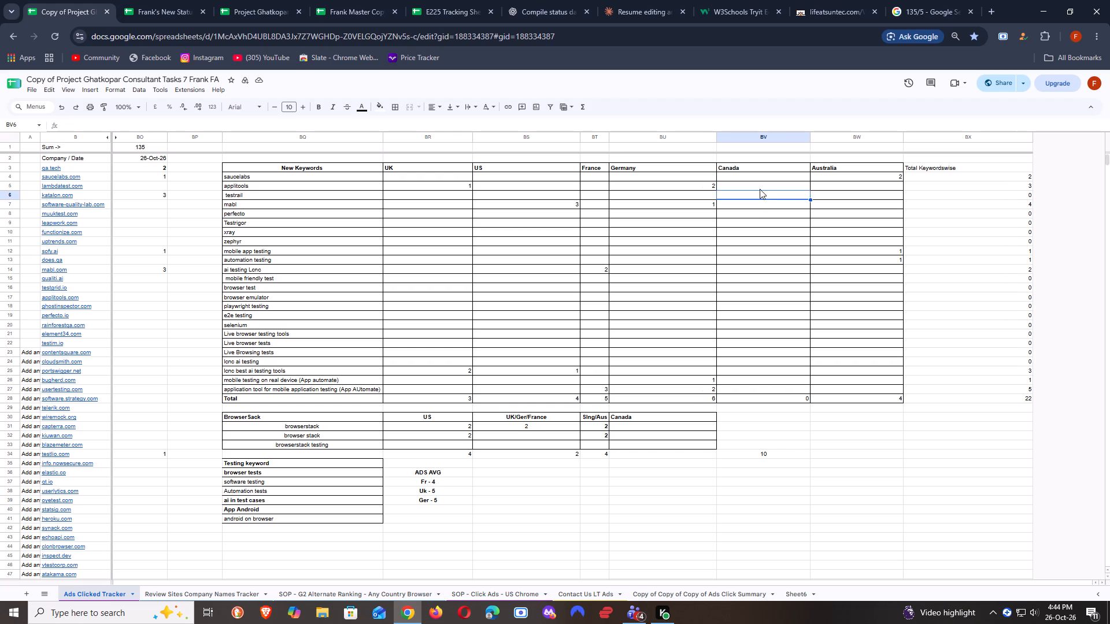
# Enter 1 as the Canada count for the applitools keyword in the New Keywords table.
pyautogui.press('1')
pyautogui.press('Return')
pyautogui.click(762, 478)
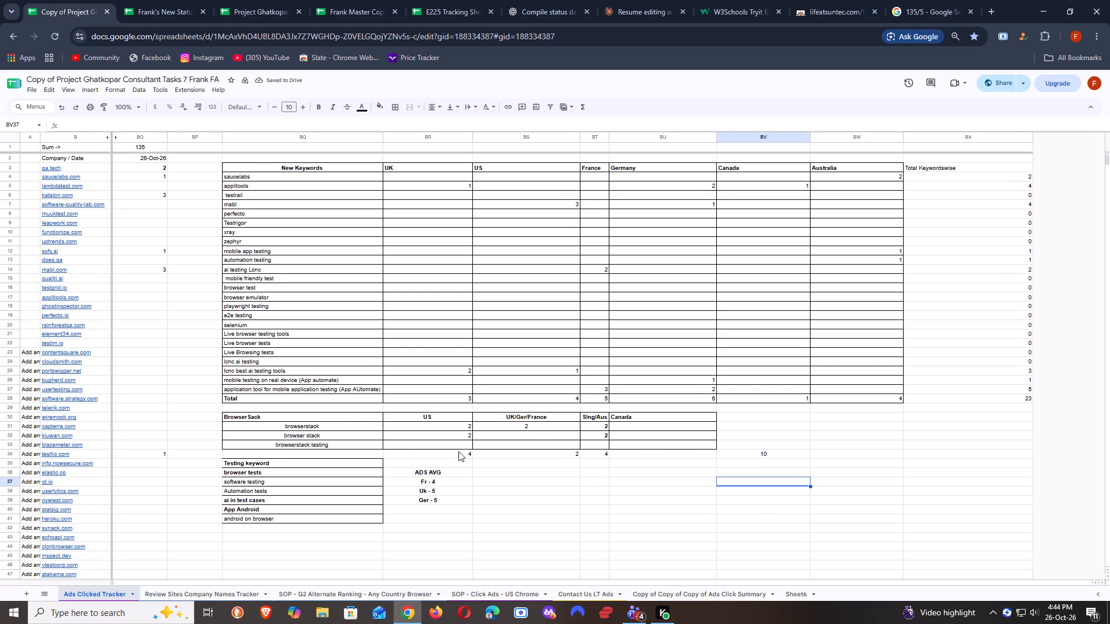
# Enter 2 as the Canada count for browserstack in the BrowserSack table.
pyautogui.click(645, 430)
pyautogui.press('2')
pyautogui.press('Return')
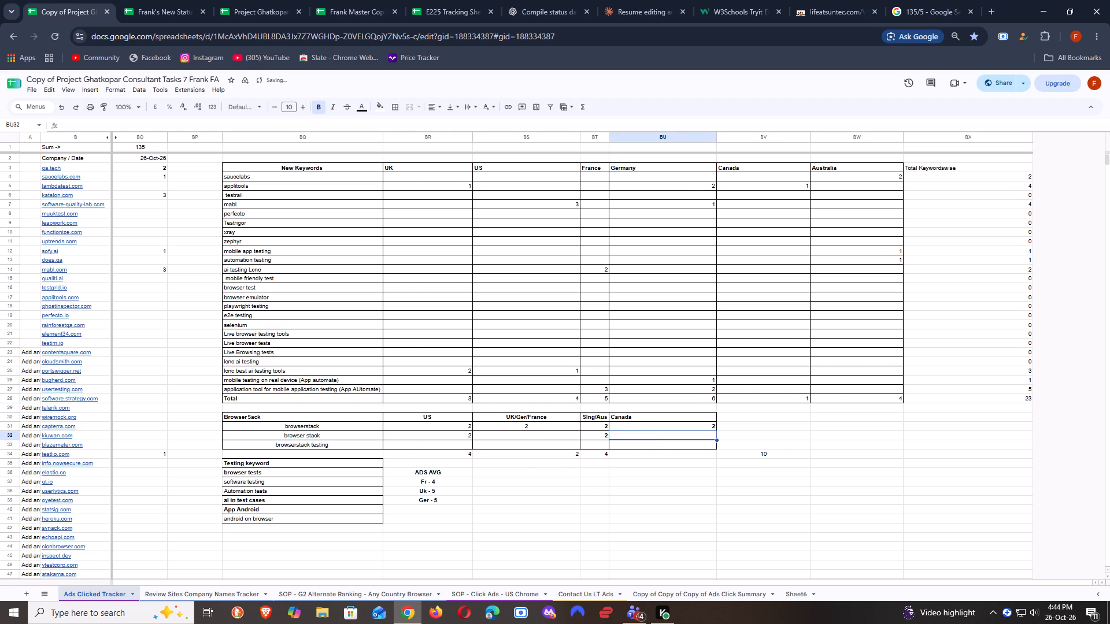
pyautogui.click(676, 470)
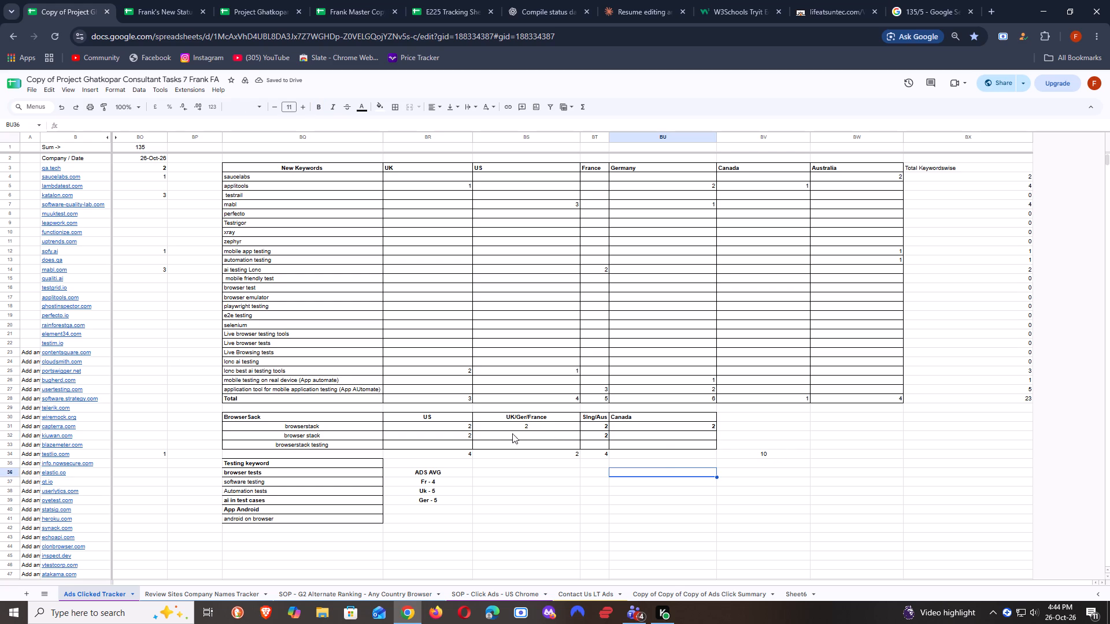
# Add a SUM total in cell BU34, below the Canada column of the BrowserSack table.
pyautogui.moveTo(441, 455); pyautogui.dragTo(592, 455)
pyautogui.click(682, 457)
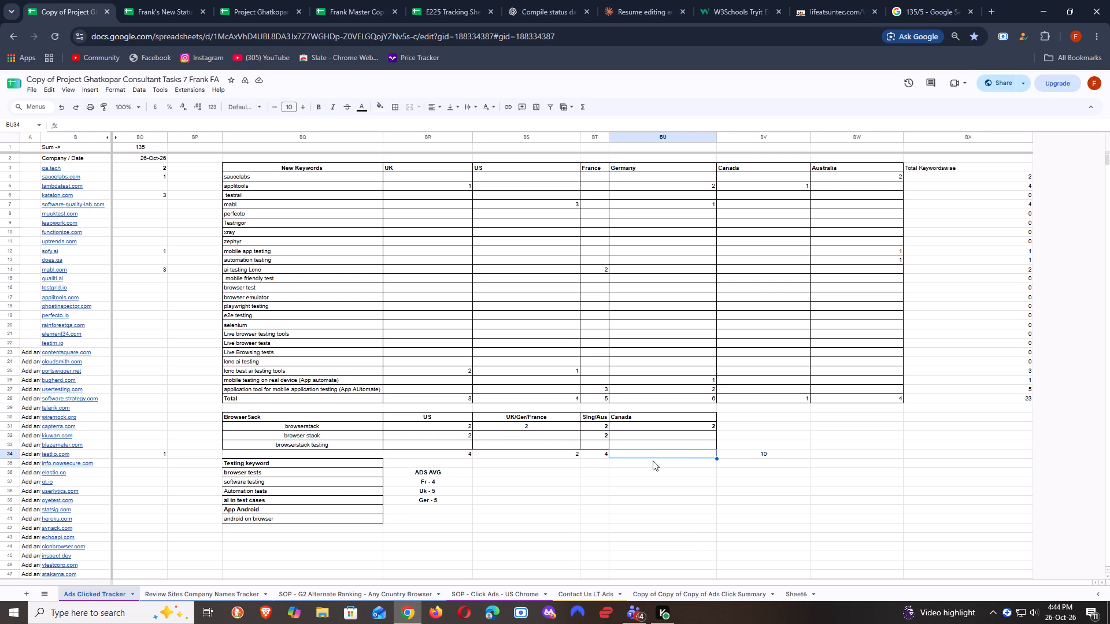
pyautogui.press('=')
pyautogui.write('Sum')
pyautogui.press('Tab')
pyautogui.click(671, 512)
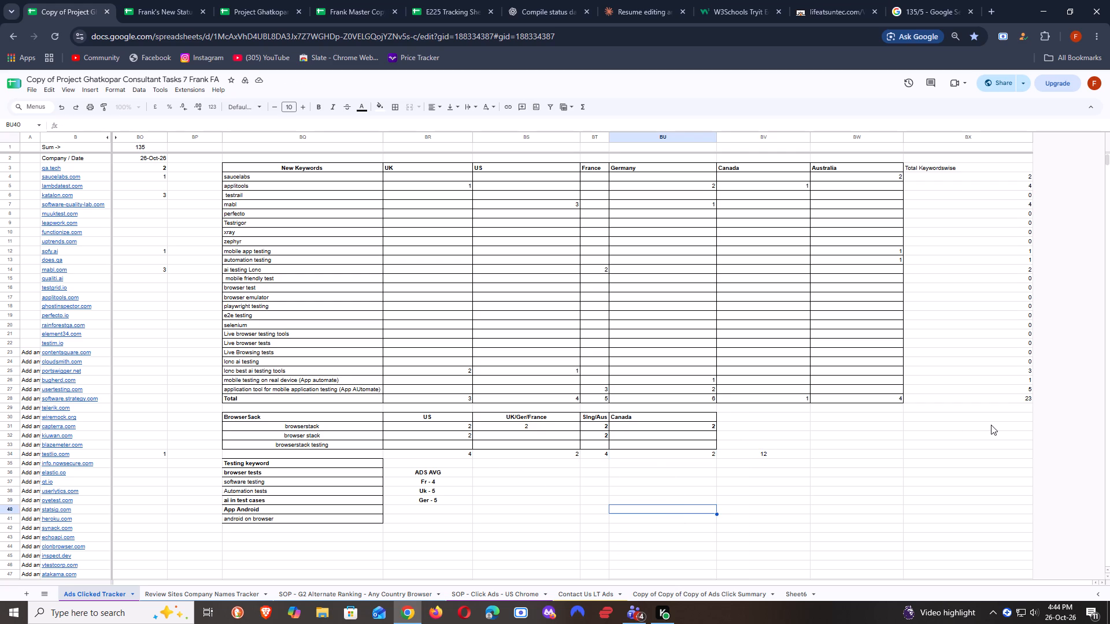
pyautogui.press('Left')
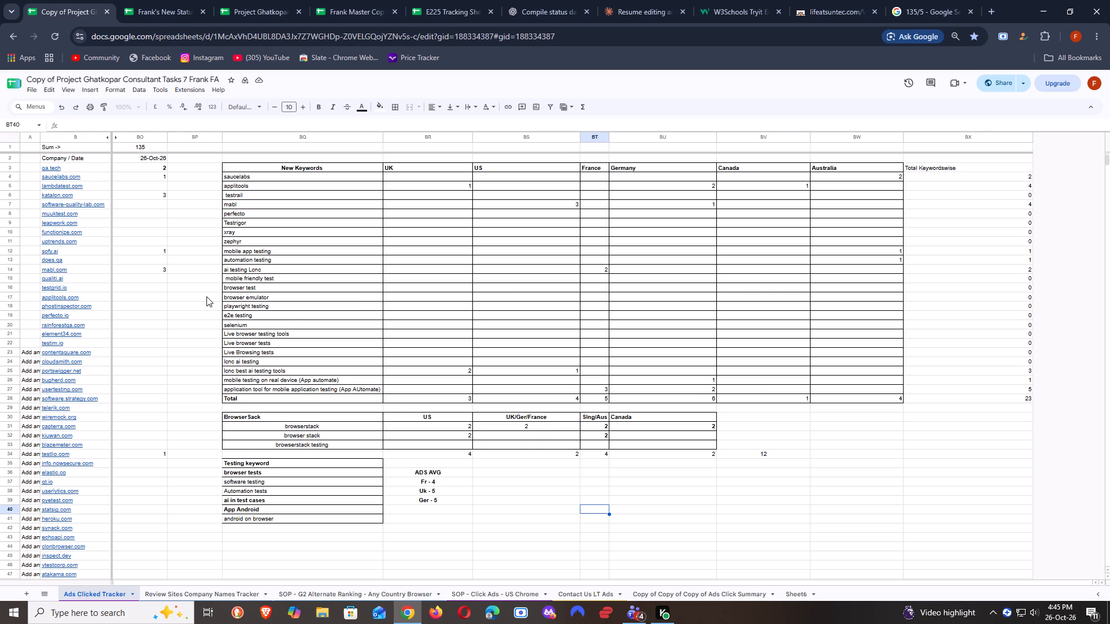
pyautogui.click(261, 3)
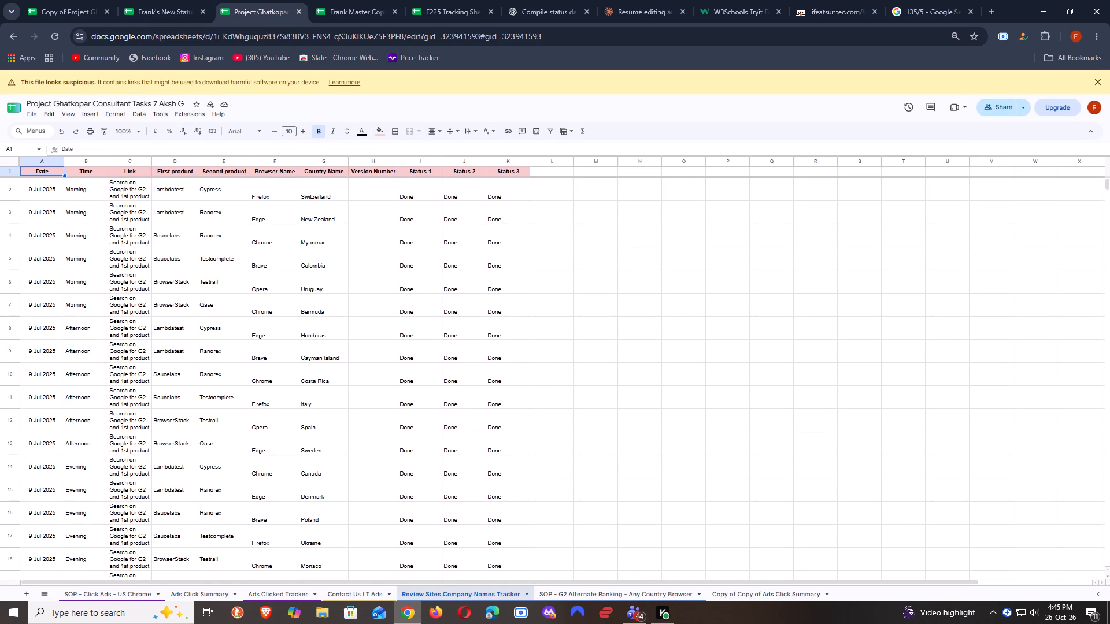
pyautogui.click(1107, 80)
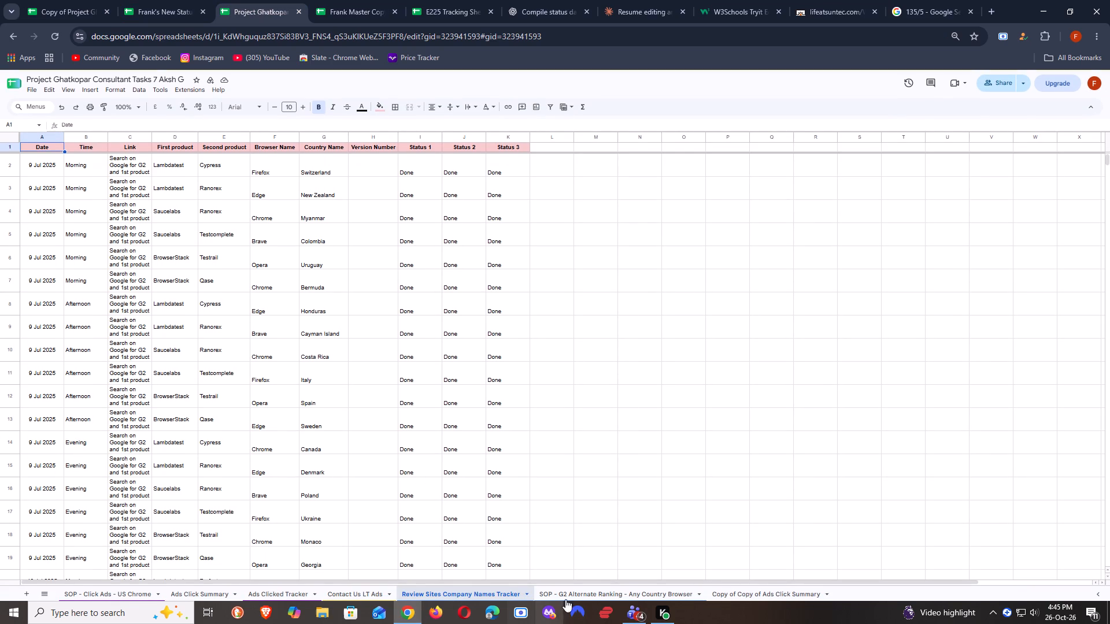
pyautogui.click(721, 600)
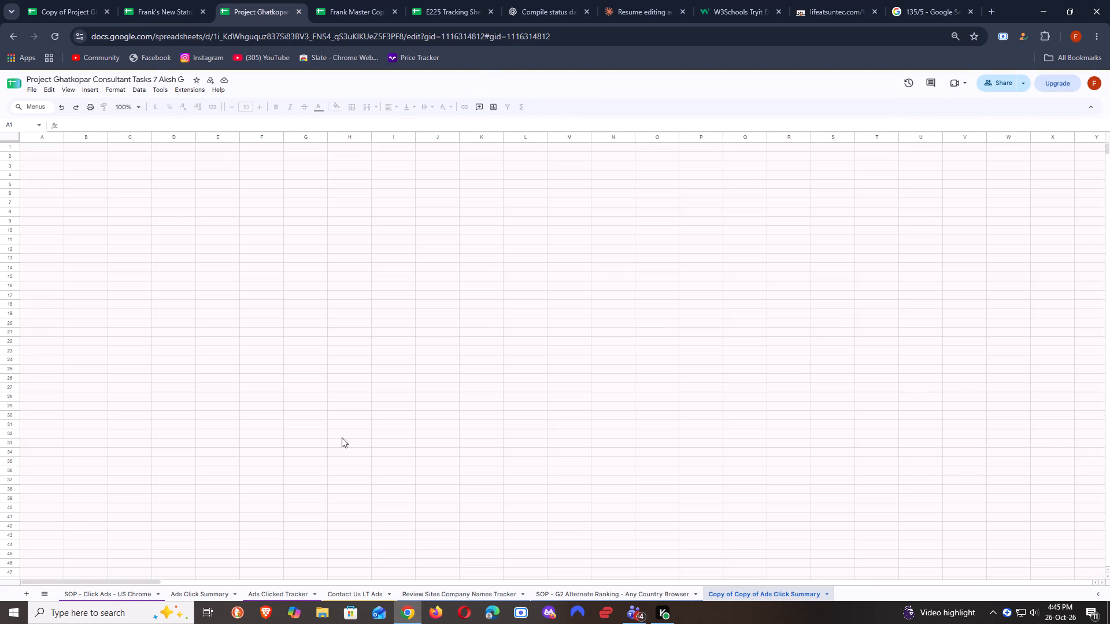
pyautogui.click(313, 588)
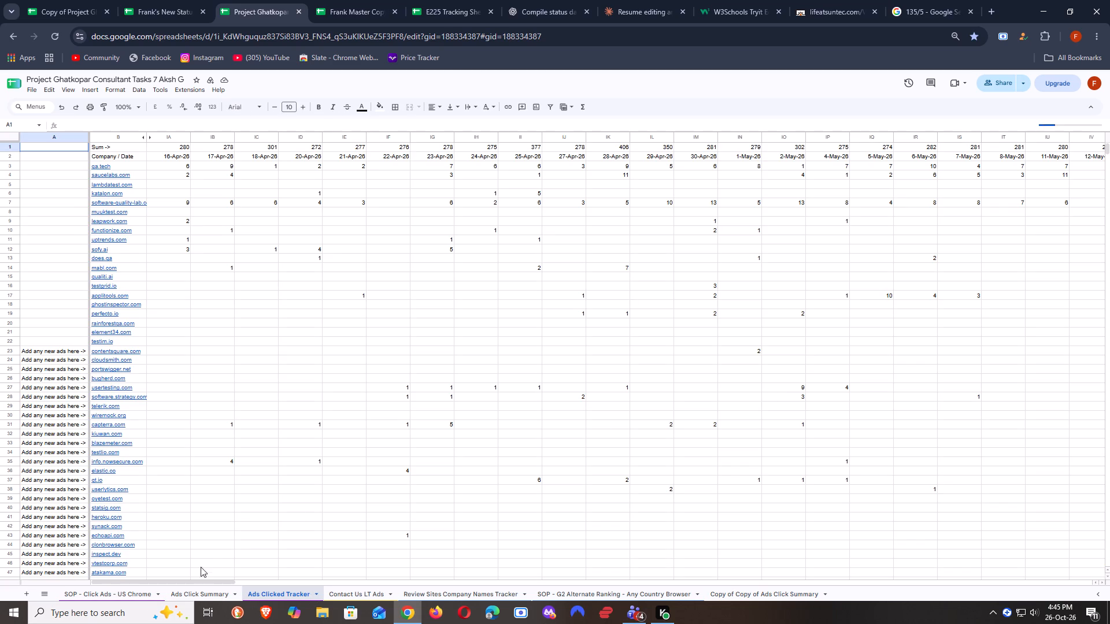
pyautogui.moveTo(199, 583); pyautogui.dragTo(1109, 622)
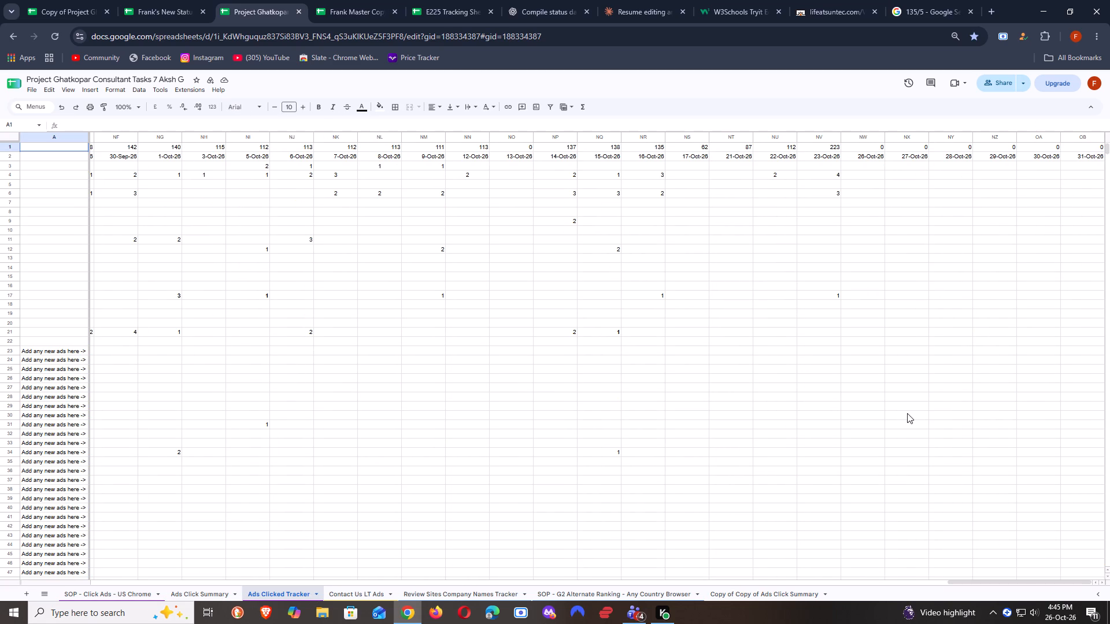
pyautogui.scroll(4, 904, 413)
pyautogui.click(671, 381)
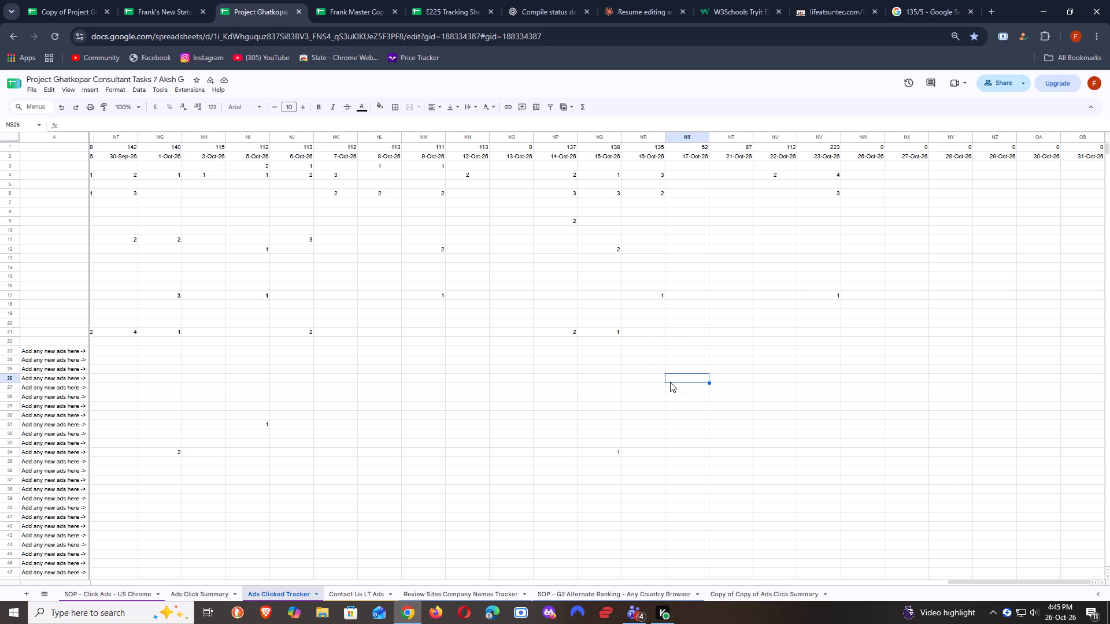
# Search the Ads Clicked Tracker sheet for "testmu" and look over the company rows around it.
pyautogui.hotkey('ctrl', 'f')
pyautogui.write('testmu')
pyautogui.press('Return')
pyautogui.press('Return')
pyautogui.press('Return')
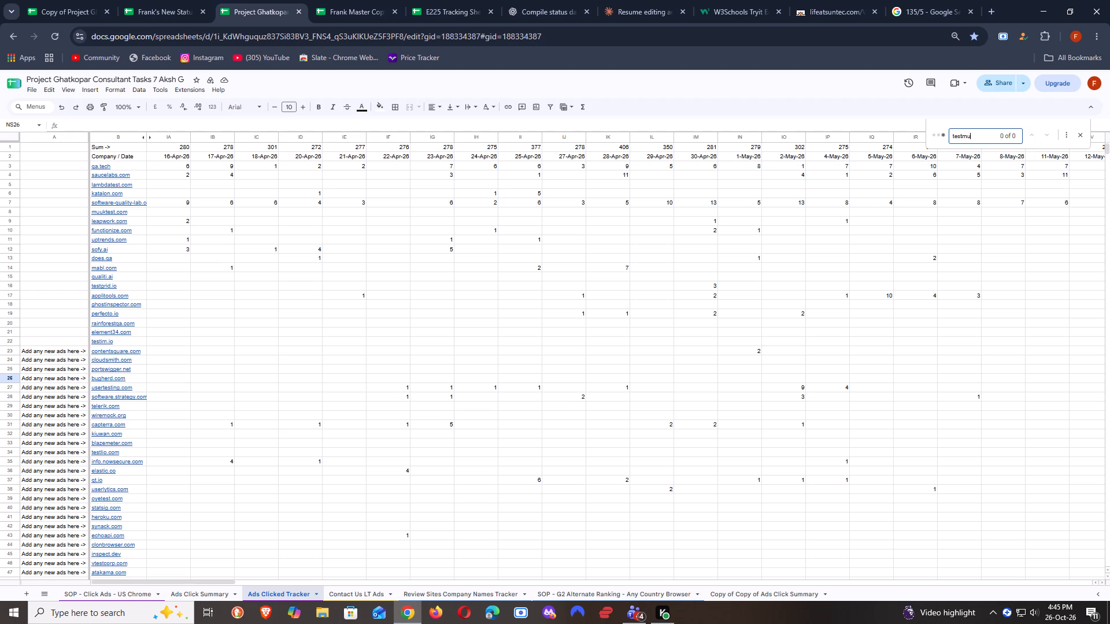
pyautogui.press('Return')
pyautogui.press('Return')
pyautogui.press('Return')
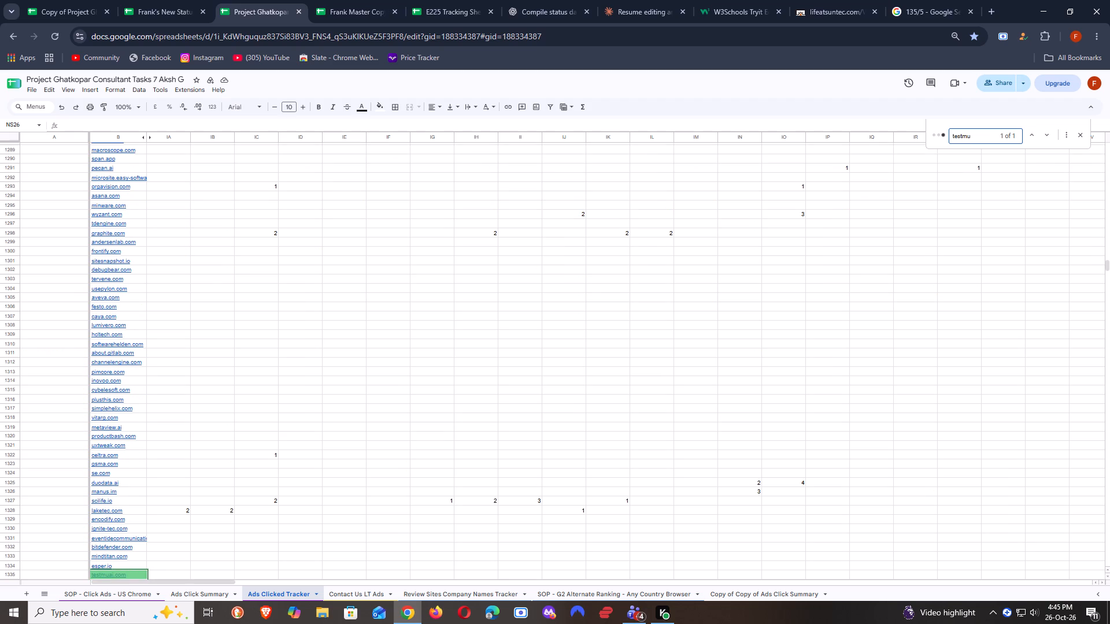
pyautogui.scroll(1, 670, 382)
pyautogui.scroll(-5, 337, 518)
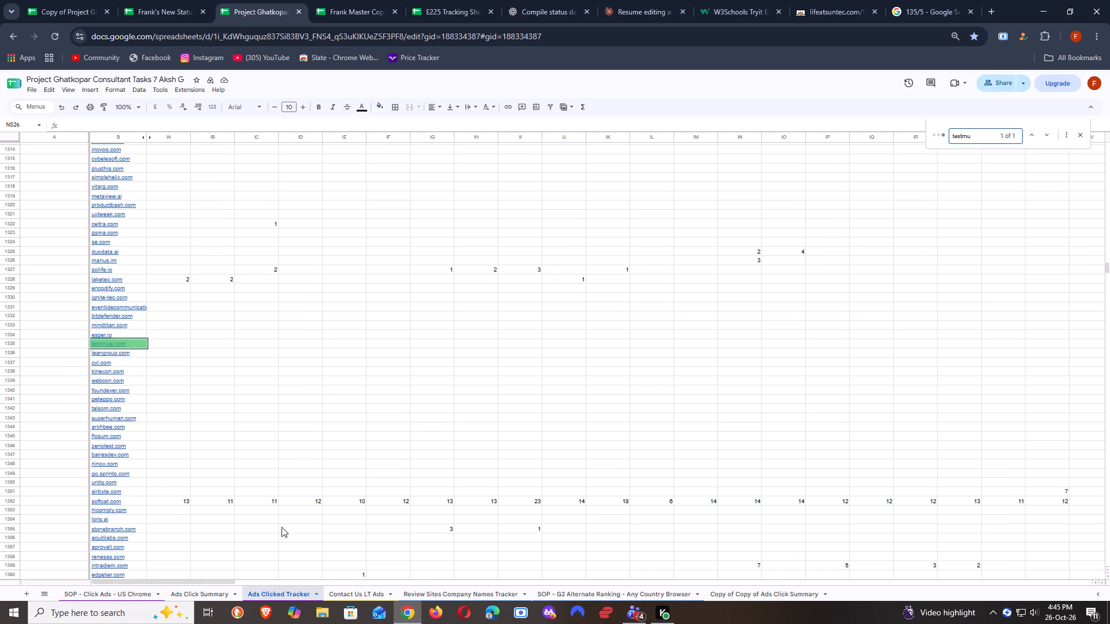
# Examine the October ad-click counts in the testmu row and its neighbouring company rows.
pyautogui.moveTo(191, 585); pyautogui.dragTo(204, 586)
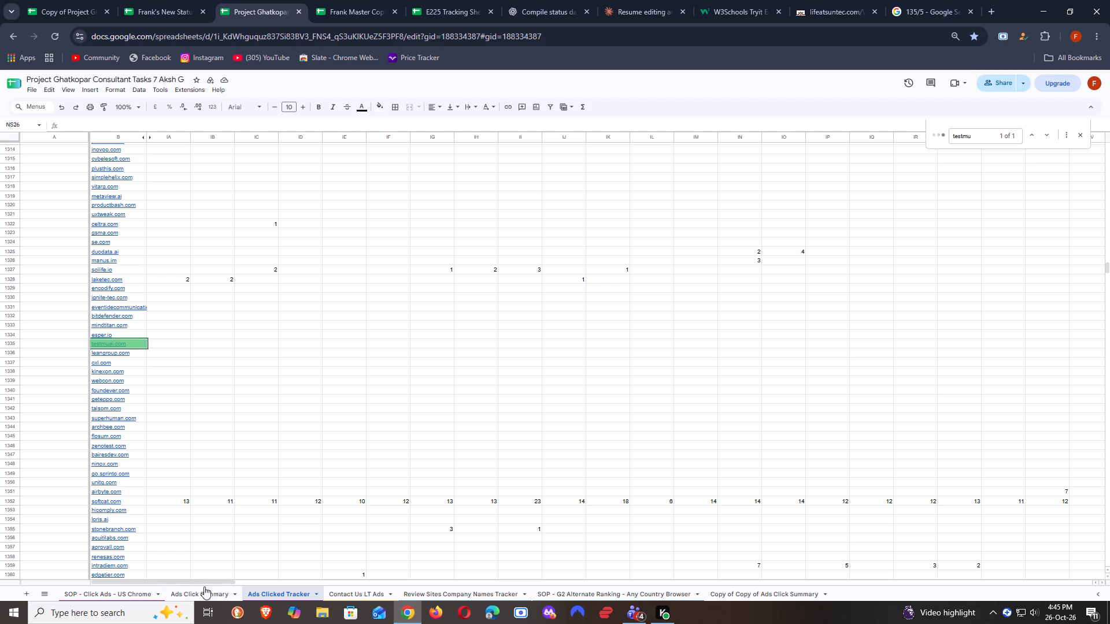
pyautogui.moveTo(204, 586); pyautogui.dragTo(227, 590)
pyautogui.moveTo(218, 582); pyautogui.dragTo(453, 595)
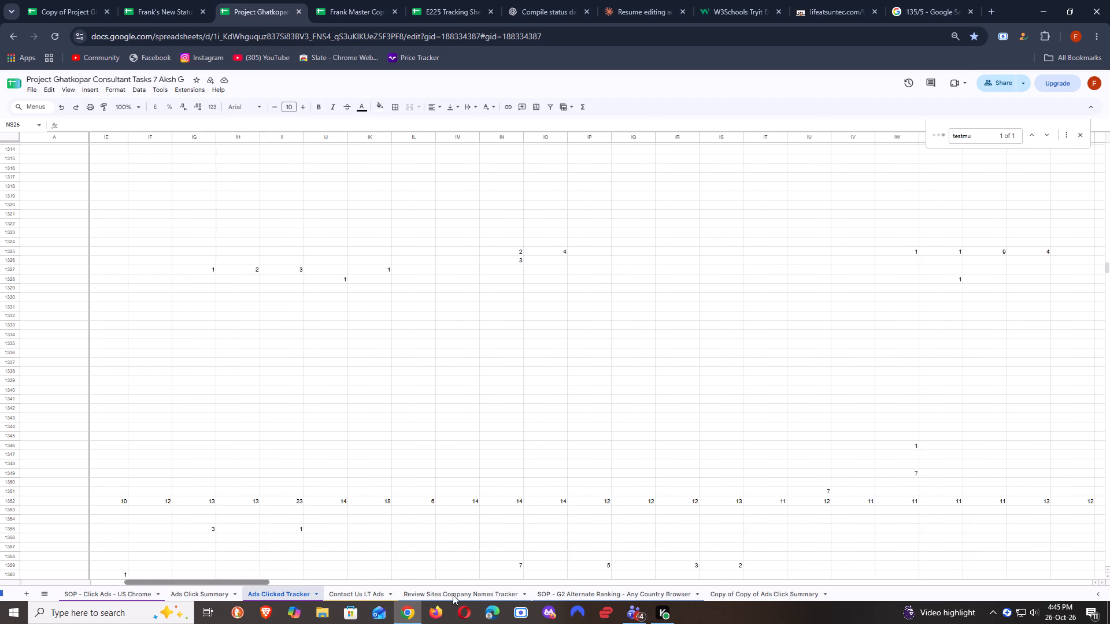
pyautogui.moveTo(453, 595); pyautogui.dragTo(989, 604)
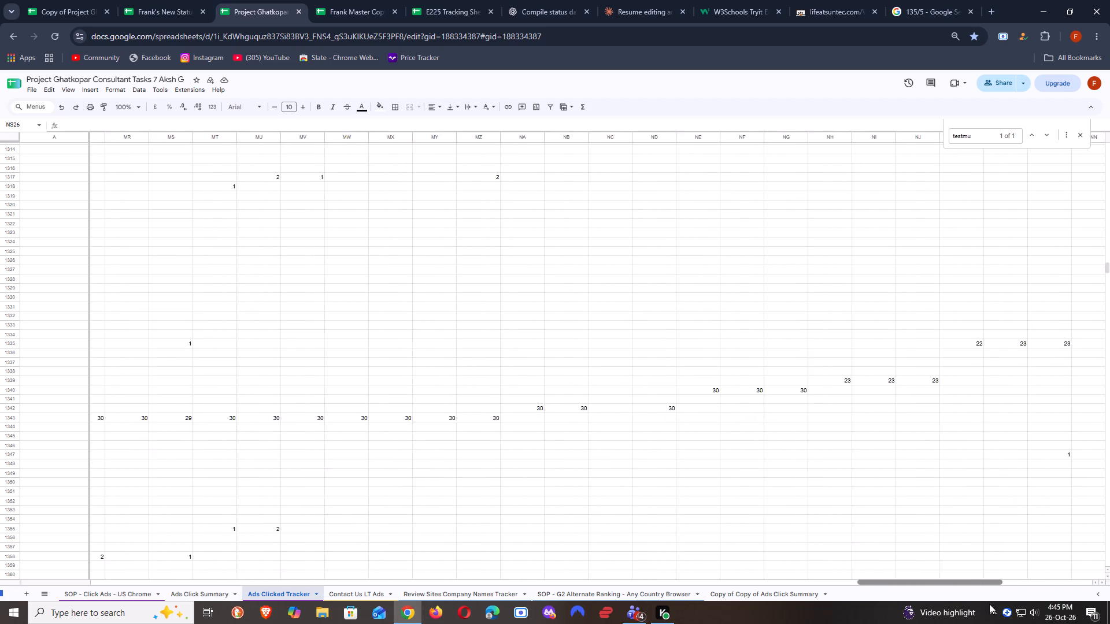
pyautogui.moveTo(989, 604); pyautogui.dragTo(1092, 604)
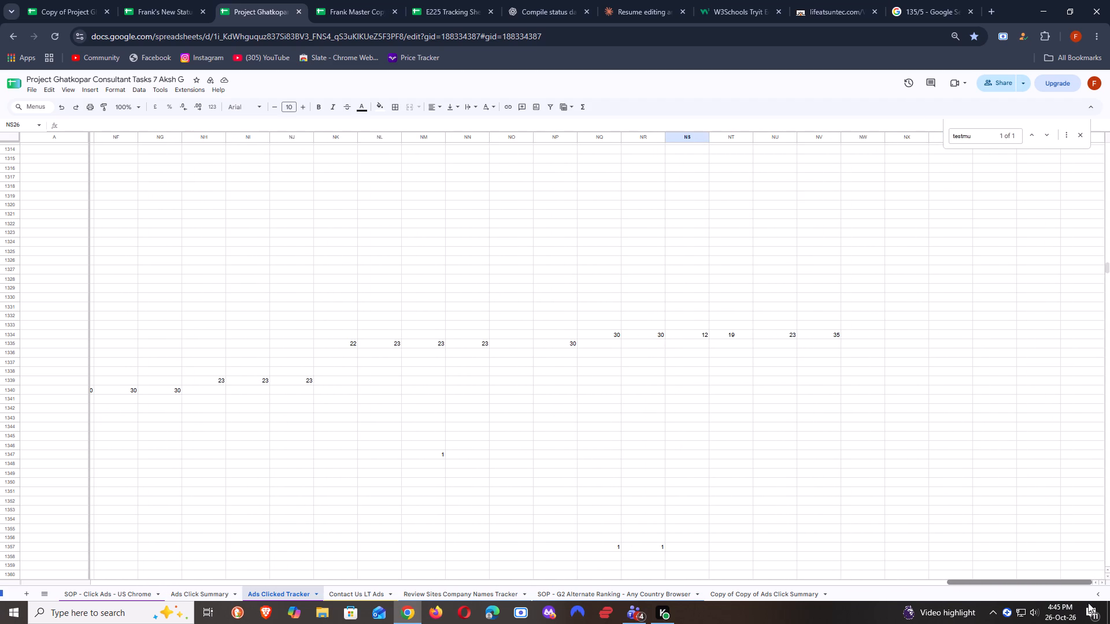
pyautogui.scroll(3, 933, 448)
pyautogui.scroll(-2, 848, 452)
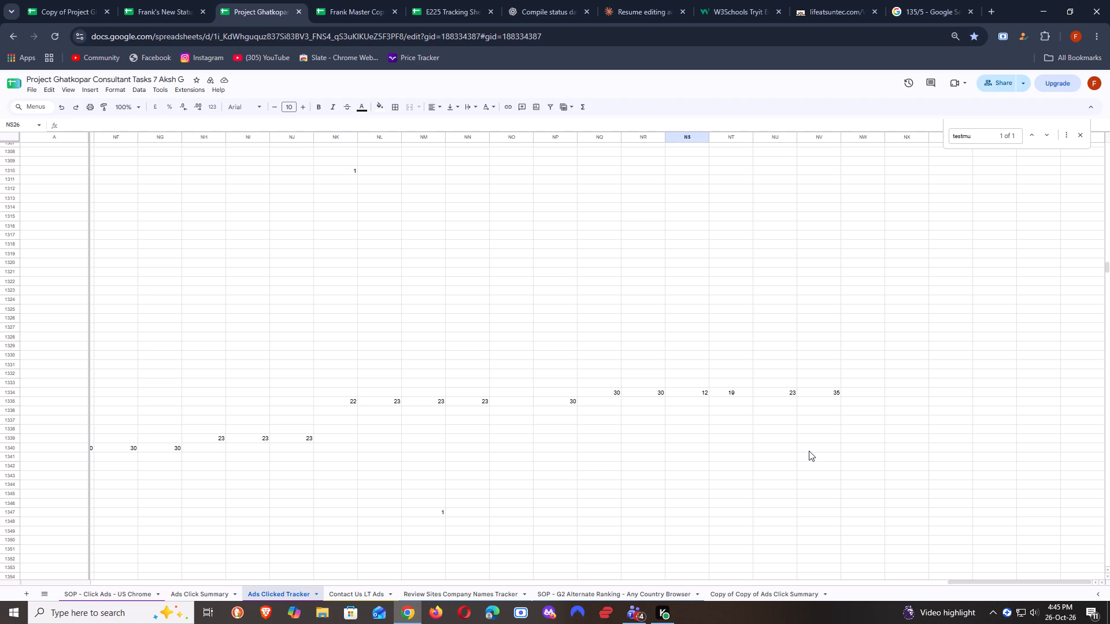
pyautogui.scroll(1, 809, 451)
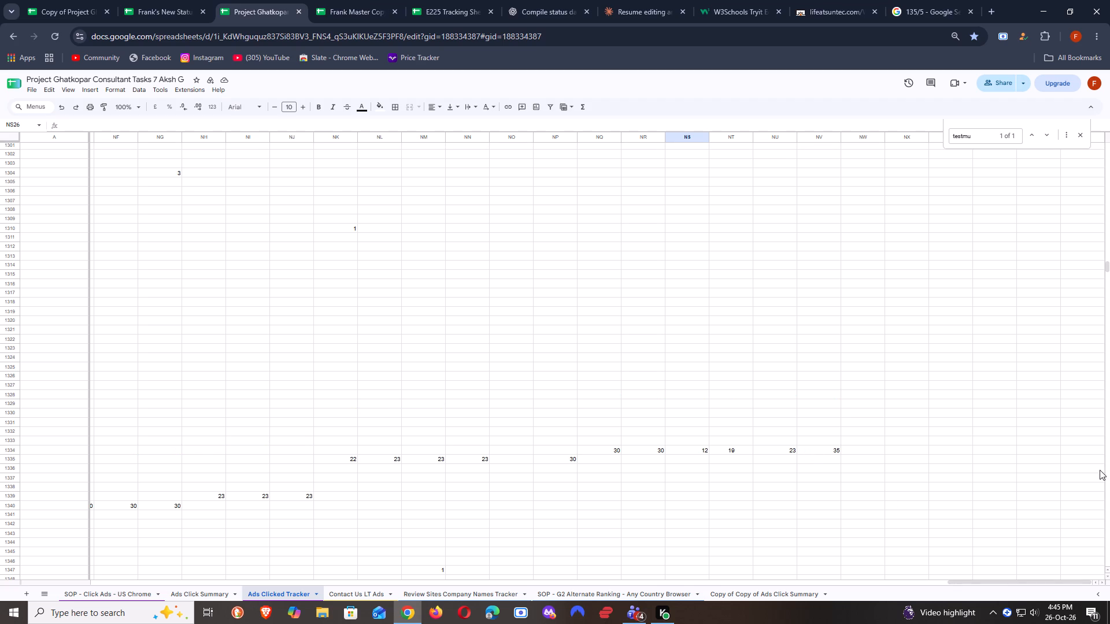
pyautogui.scroll(2, 1054, 455)
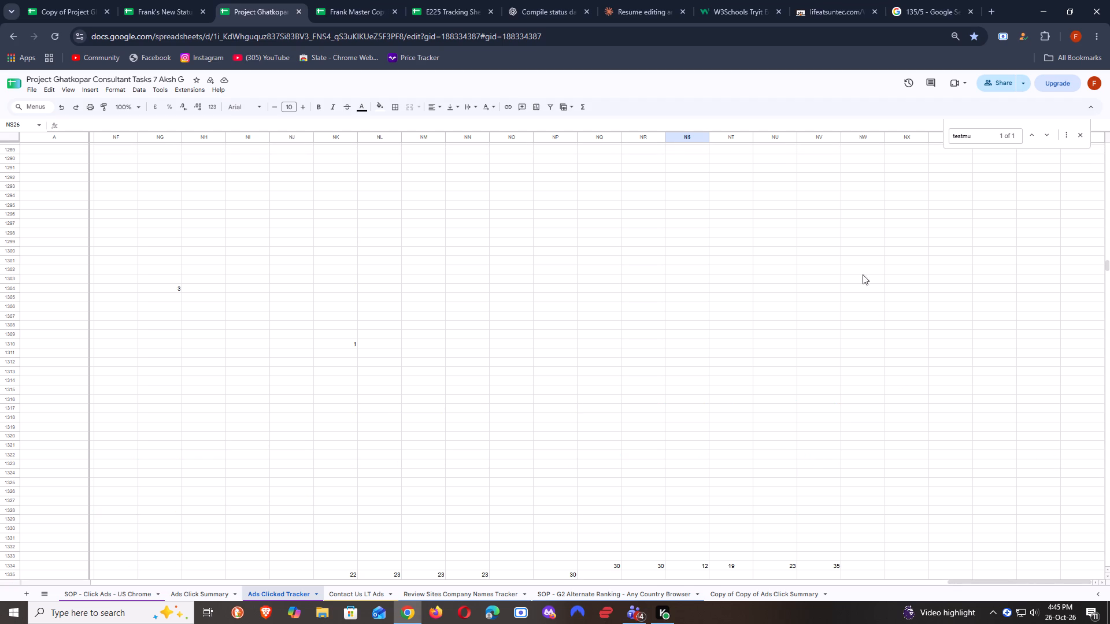
# Examine the 23-Oct-26 column's ad-click counts from row 1302 up to the sheet's header rows.
pyautogui.click(828, 269)
pyautogui.moveTo(827, 269); pyautogui.dragTo(817, 78)
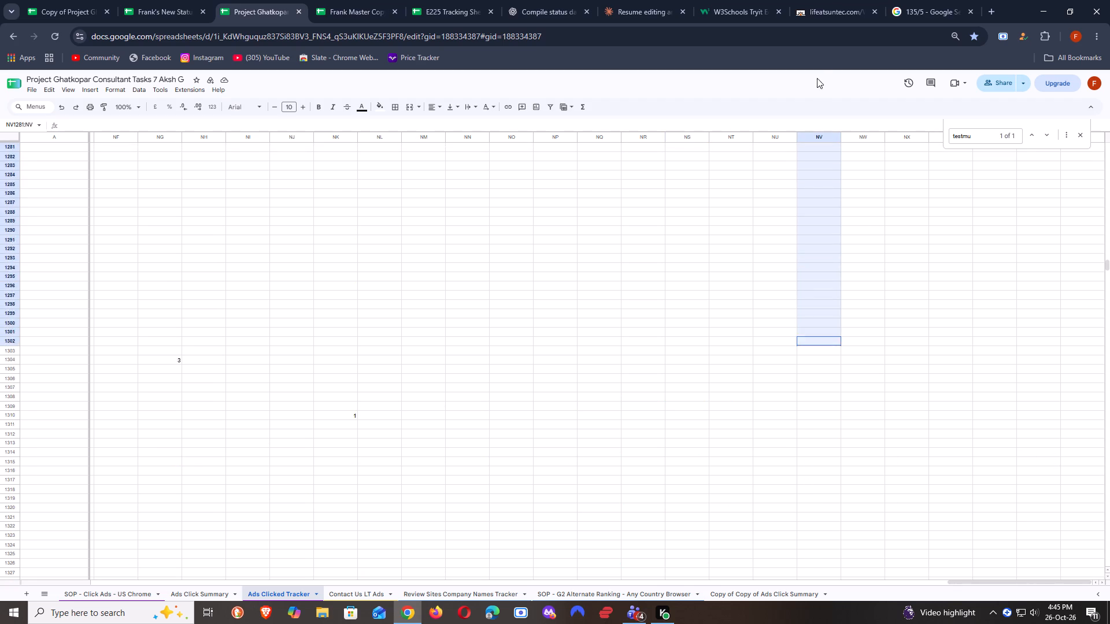
pyautogui.moveTo(817, 78); pyautogui.dragTo(817, 67)
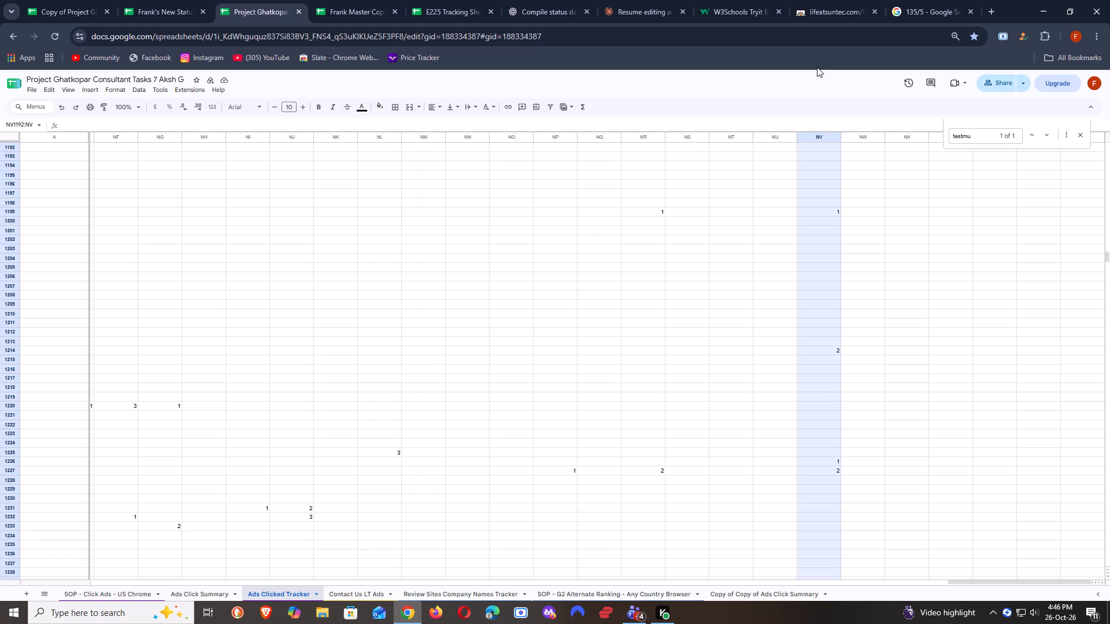
pyautogui.moveTo(817, 67); pyautogui.dragTo(817, 24)
pyautogui.moveTo(1109, 226); pyautogui.dragTo(1109, 212)
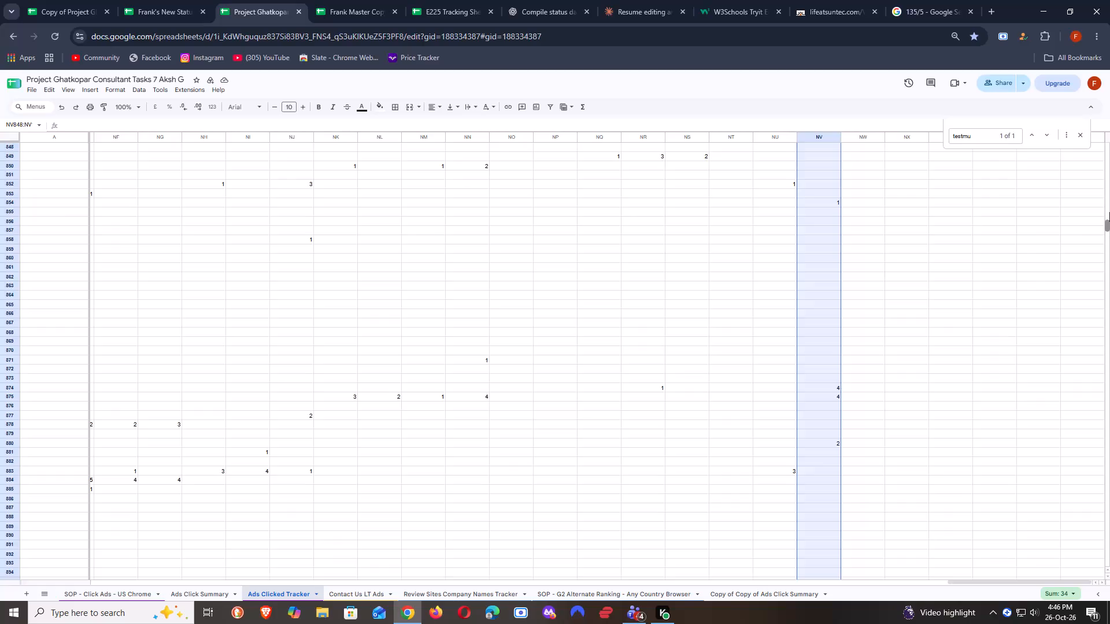
pyautogui.moveTo(1109, 212); pyautogui.dragTo(1100, 82)
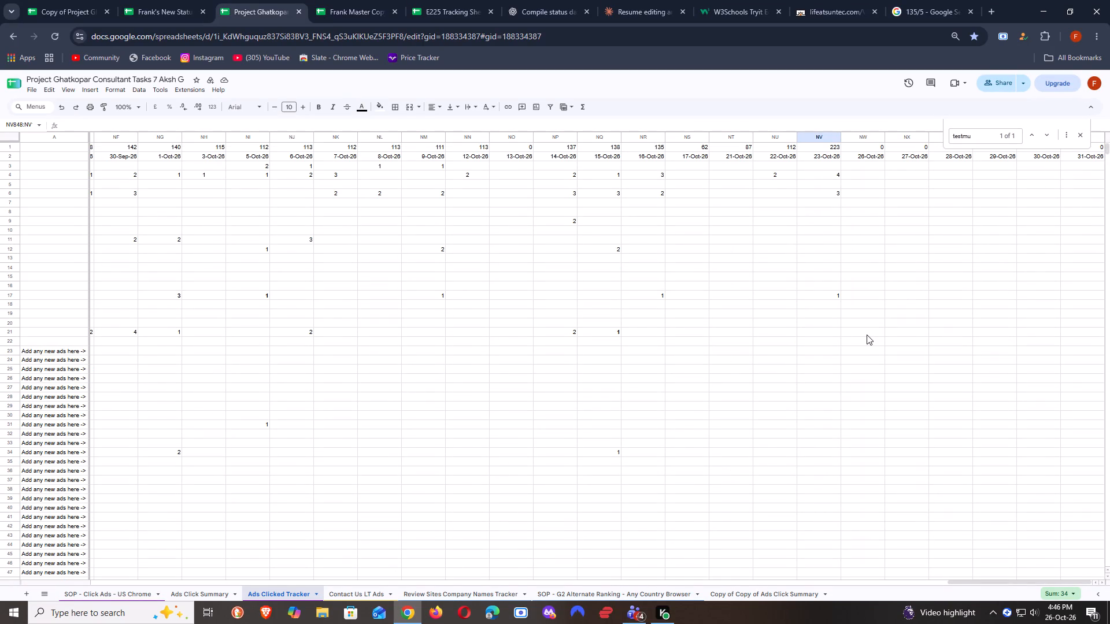
pyautogui.click(867, 335)
# Return to the Frank FA copy of the spreadsheet and review its keyword, BrowserSack and ADS AVG tables.
pyautogui.click(36, 0)
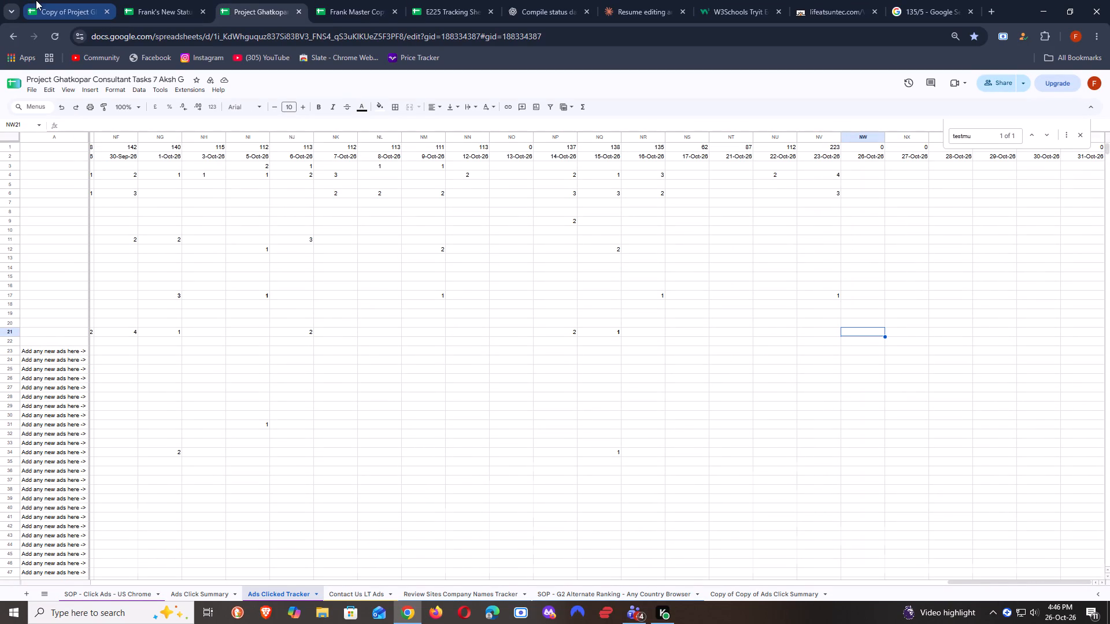
pyautogui.click(173, 377)
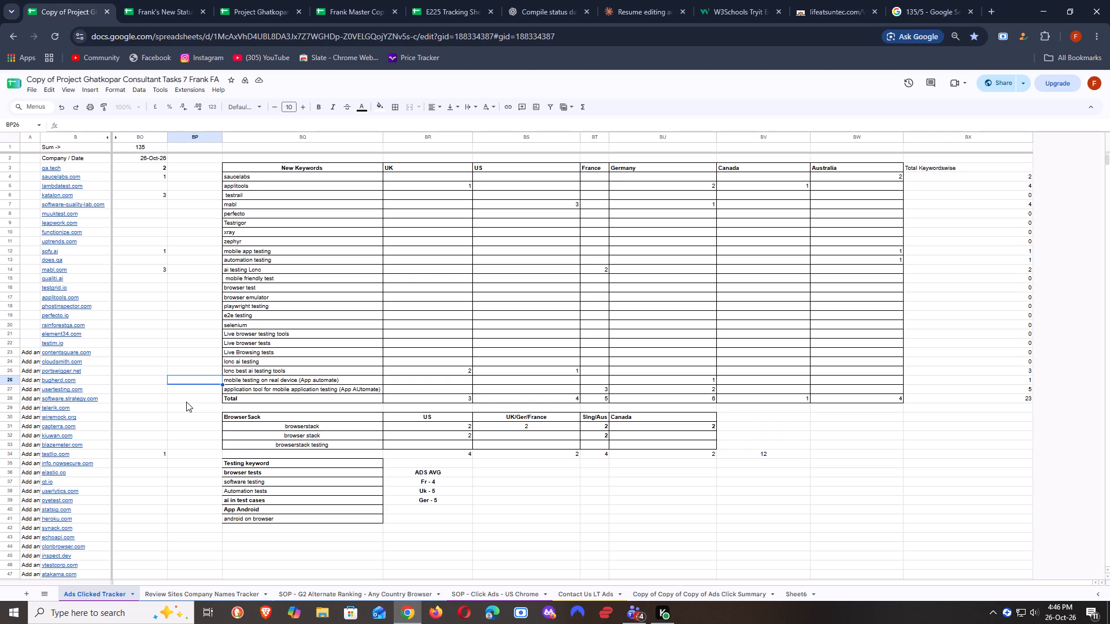
pyautogui.click(532, 506)
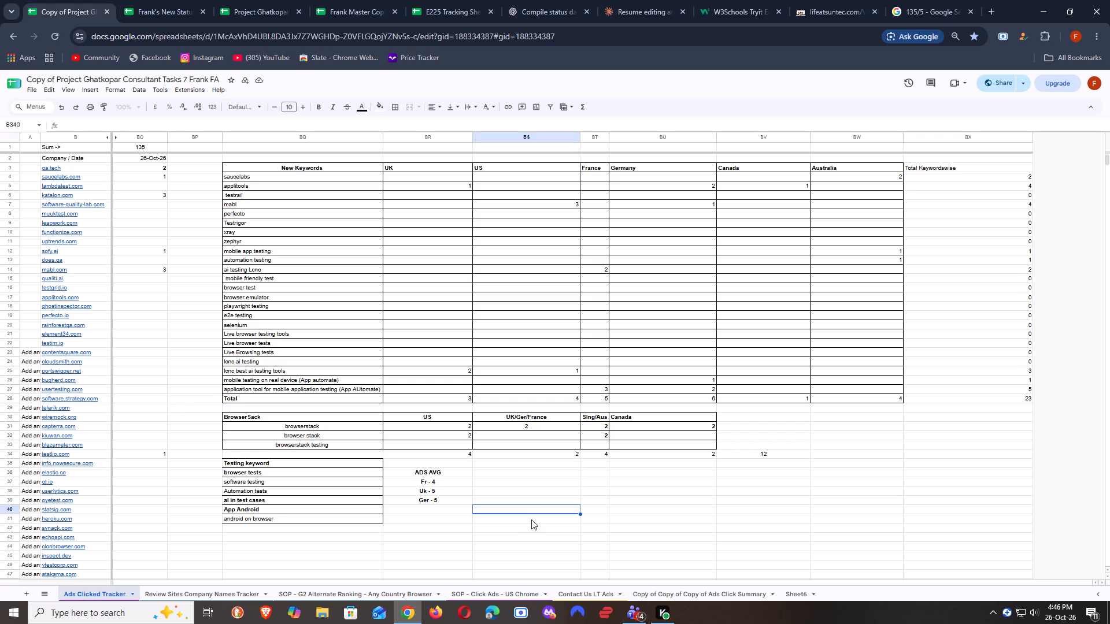
pyautogui.click(419, 491)
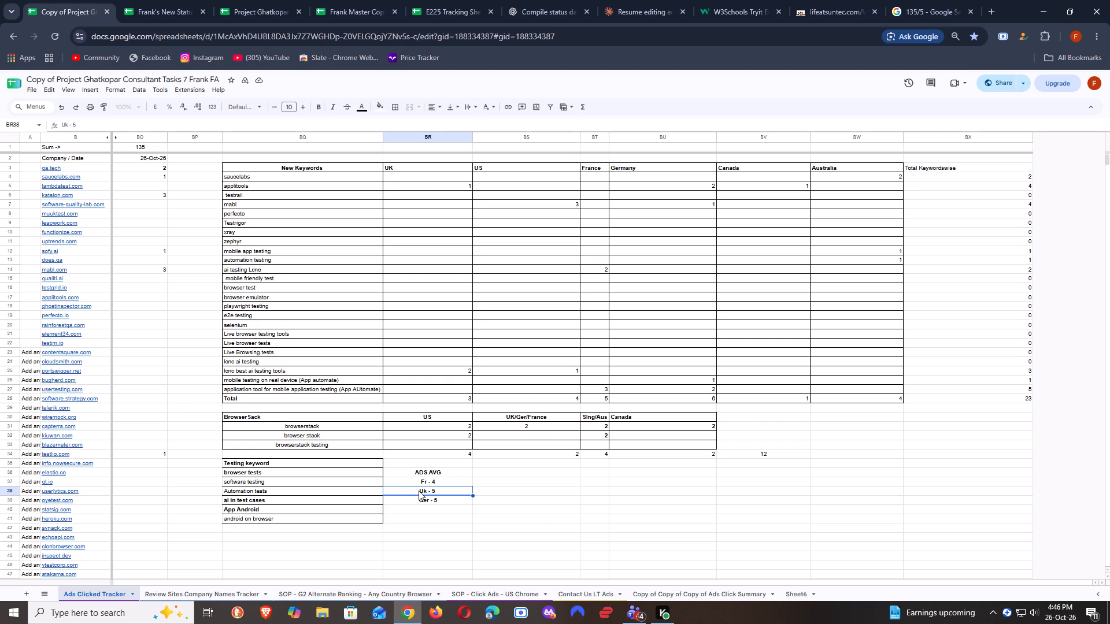
pyautogui.click(460, 503)
pyautogui.click(445, 492)
pyautogui.click(519, 496)
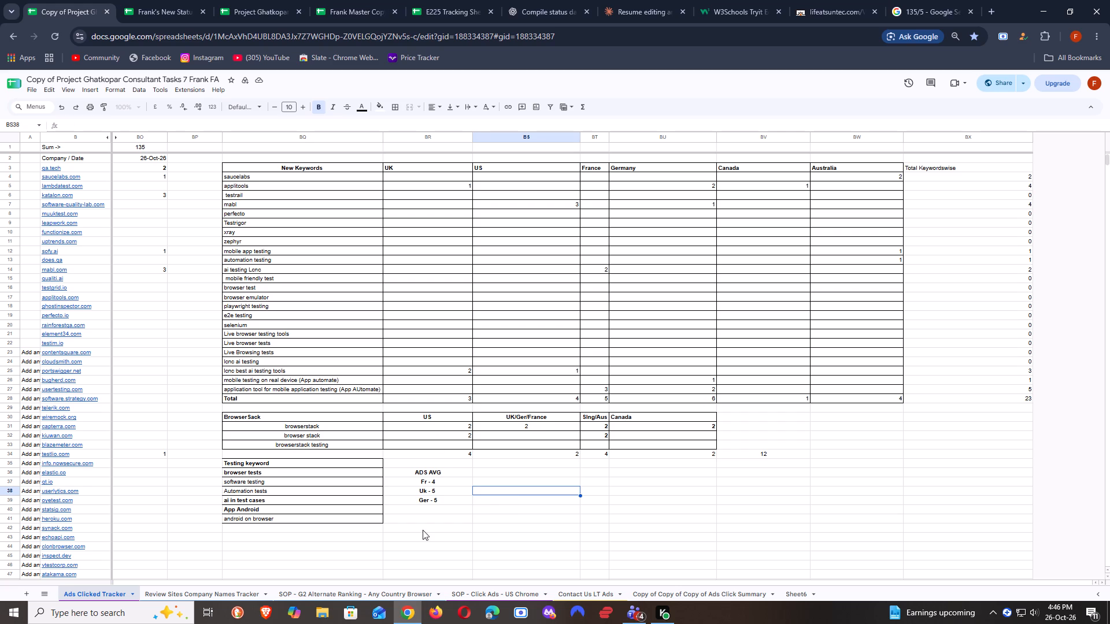
pyautogui.click(471, 524)
pyautogui.click(347, 572)
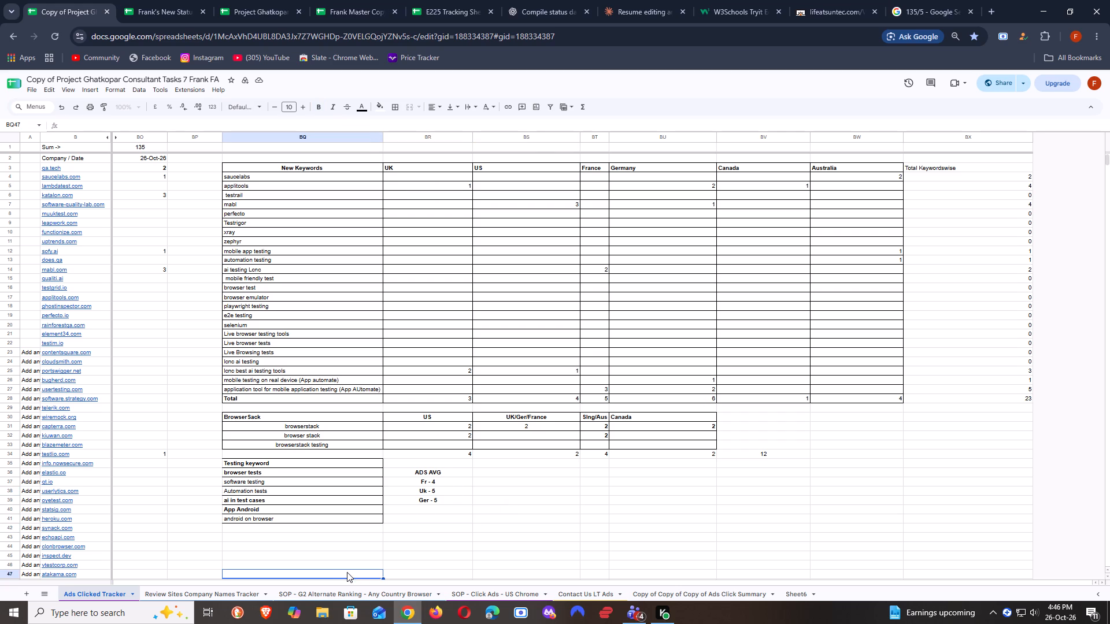
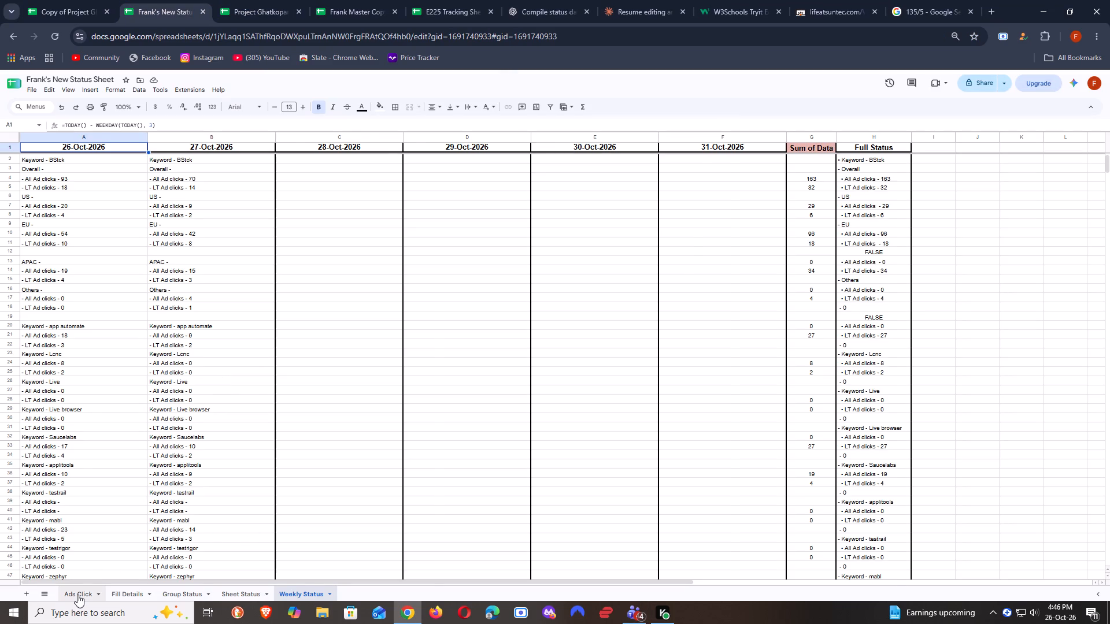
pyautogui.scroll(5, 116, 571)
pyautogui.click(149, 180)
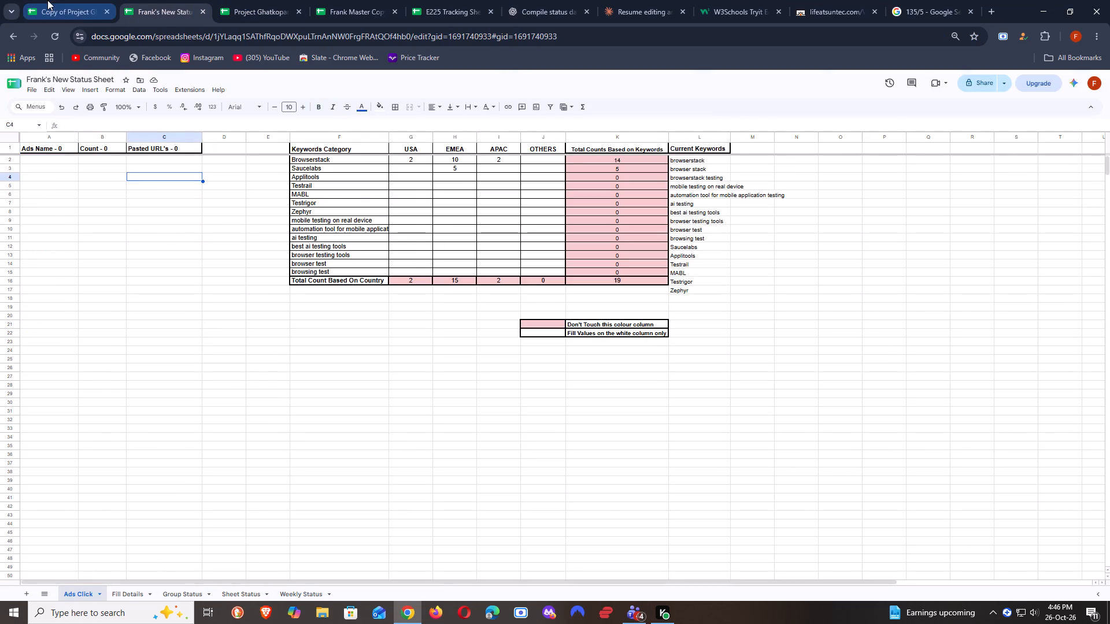
# Search the Ads Clicked Tracker in the Frank FA copy of the spreadsheet for "testmu".
pyautogui.click(47, 0)
pyautogui.scroll(4, 162, 352)
pyautogui.click(183, 366)
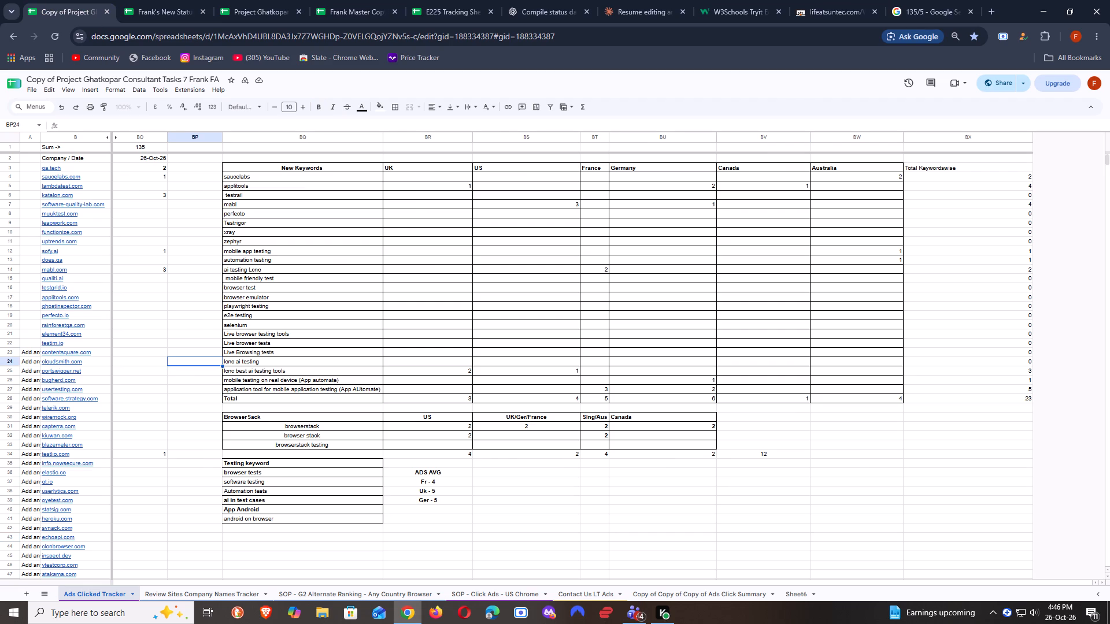
pyautogui.hotkey('ctrl', 'f')
pyautogui.write('testmu')
pyautogui.press('Return')
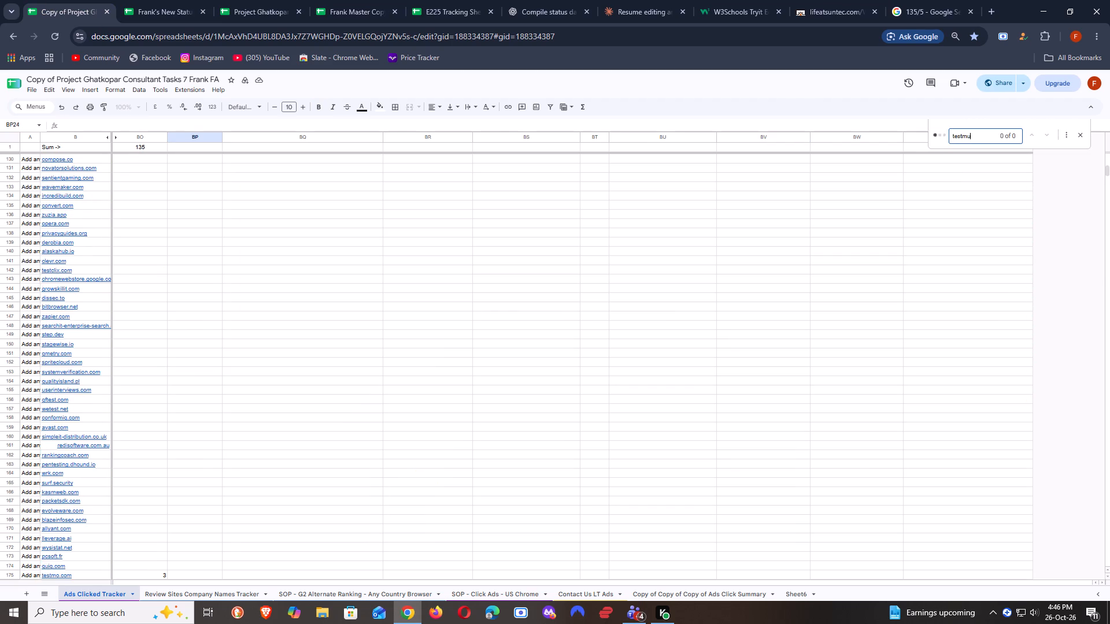
pyautogui.press('Return')
pyautogui.scroll(2, 193, 374)
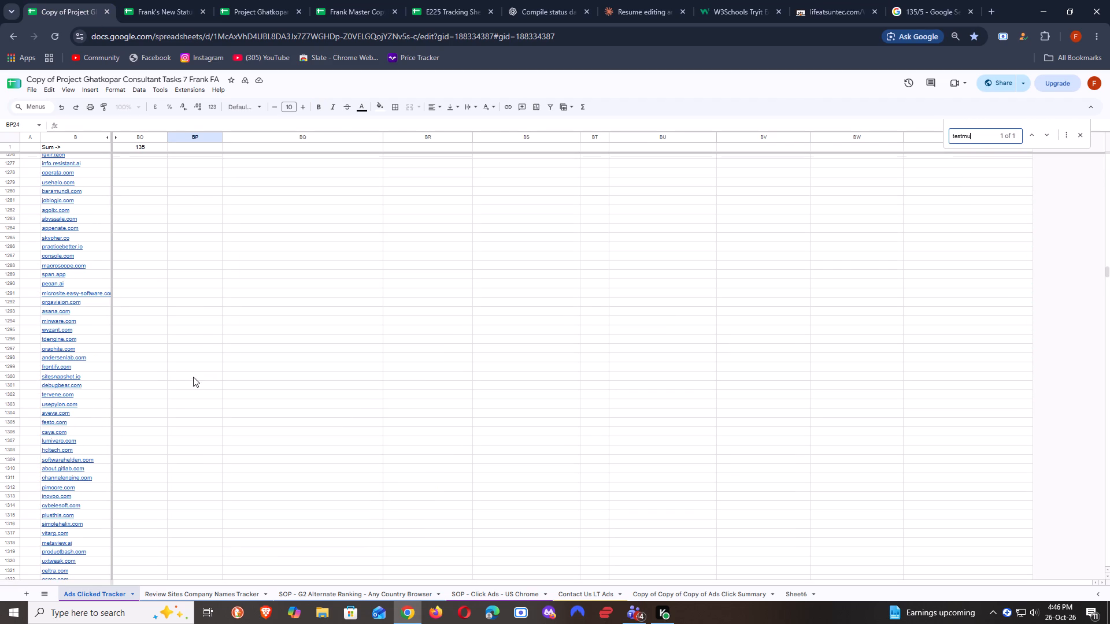
pyautogui.click(743, 385)
# Copy the Company / Date column from qa.tech in cell B3 down to the sheet's last row.
pyautogui.scroll(6, 164, 283)
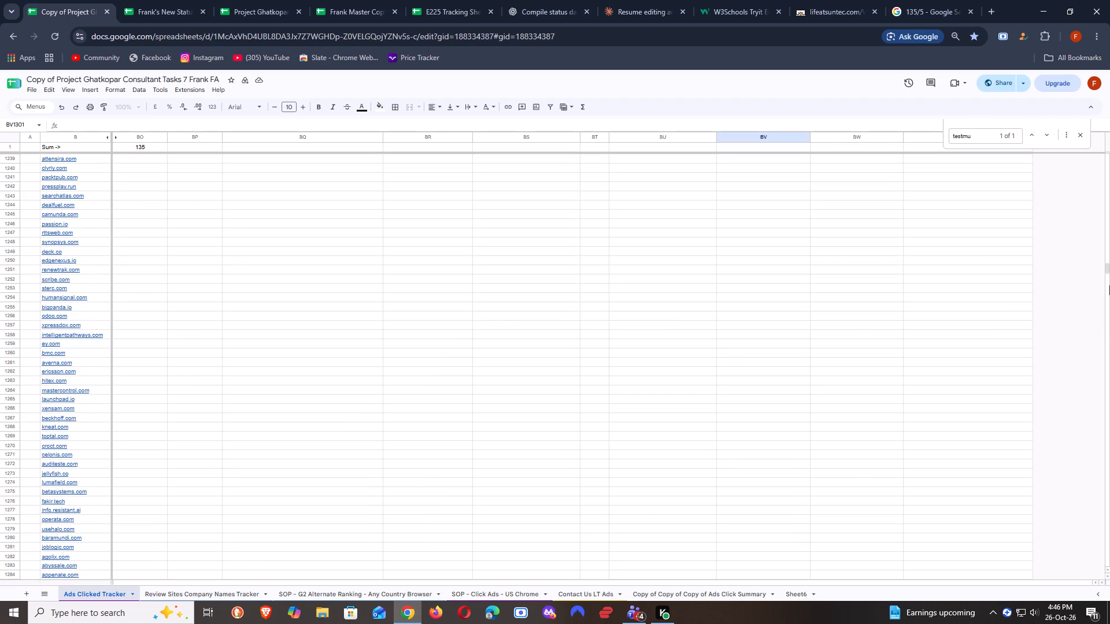
pyautogui.moveTo(1109, 265); pyautogui.dragTo(1090, 43)
pyautogui.scroll(3, 228, 151)
pyautogui.click(84, 165)
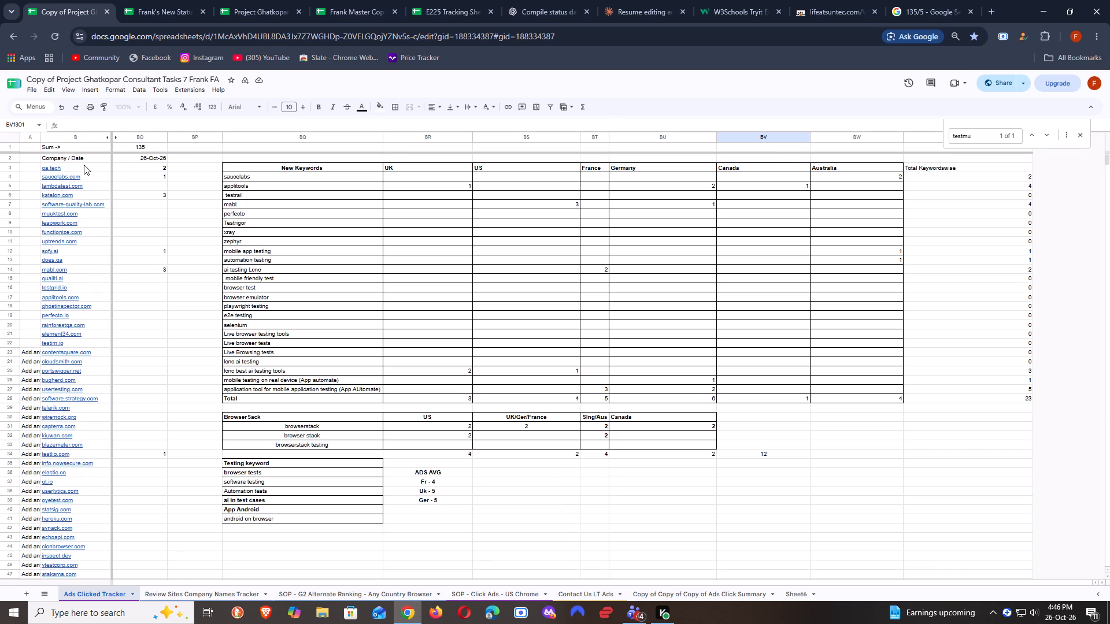
pyautogui.hotkey('ctrl', 'shift', 'Down')
pyautogui.hotkey('ctrl', 'shift', 'Down')
pyautogui.hotkey('ctrl', 'shift', 'Down')
pyautogui.hotkey('ctrl', 'shift', 'Down')
pyautogui.hotkey('ctrl', 'shift', 'Down')
pyautogui.hotkey('ctrl', 'shift', 'Down')
pyautogui.hotkey('ctrl', 'shift', 'Down')
pyautogui.hotkey('ctrl', 'shift', 'Down')
pyautogui.hotkey('ctrl', 'shift', 'Down')
pyautogui.hotkey('ctrl', 'shift', 'Down')
pyautogui.hotkey('ctrl', 'shift', 'Down')
pyautogui.hotkey('ctrl', 'shift', 'Down')
pyautogui.hotkey('ctrl', 'shift', 'Down')
pyautogui.hotkey('ctrl', 'shift', 'Down')
pyautogui.hotkey('ctrl', 'shift', 'Down')
pyautogui.hotkey('ctrl', 'shift', 'Down')
pyautogui.hotkey('ctrl', 'shift', 'Down')
pyautogui.hotkey('ctrl', 'shift', 'Down')
pyautogui.hotkey('ctrl', 'shift', 'Down')
pyautogui.hotkey('ctrl', 'shift', 'Down')
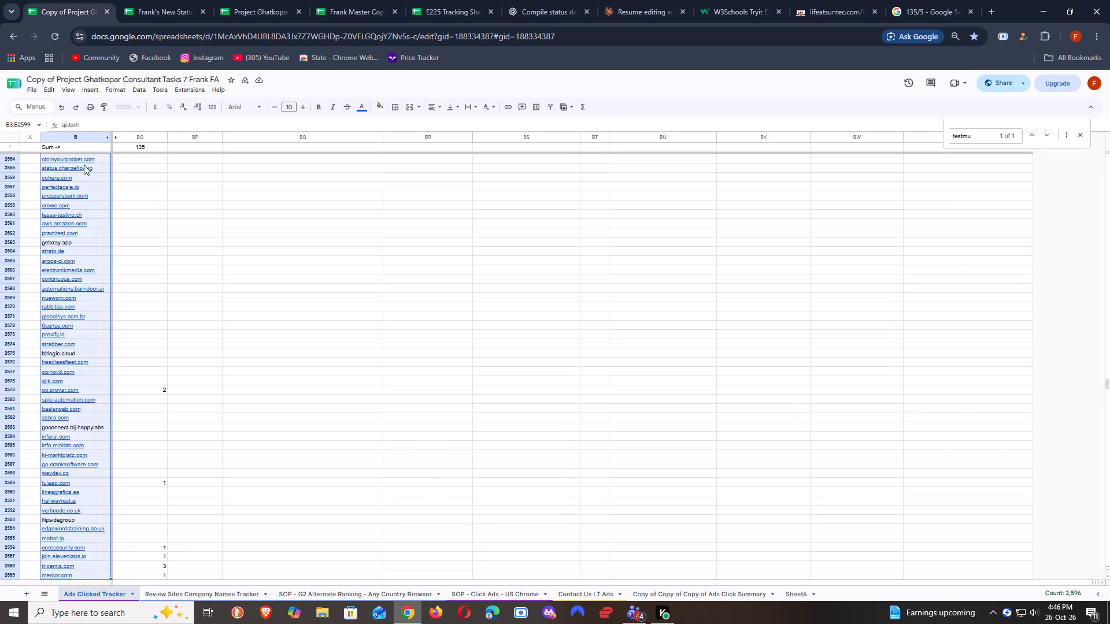
pyautogui.hotkey('ctrl', 'c')
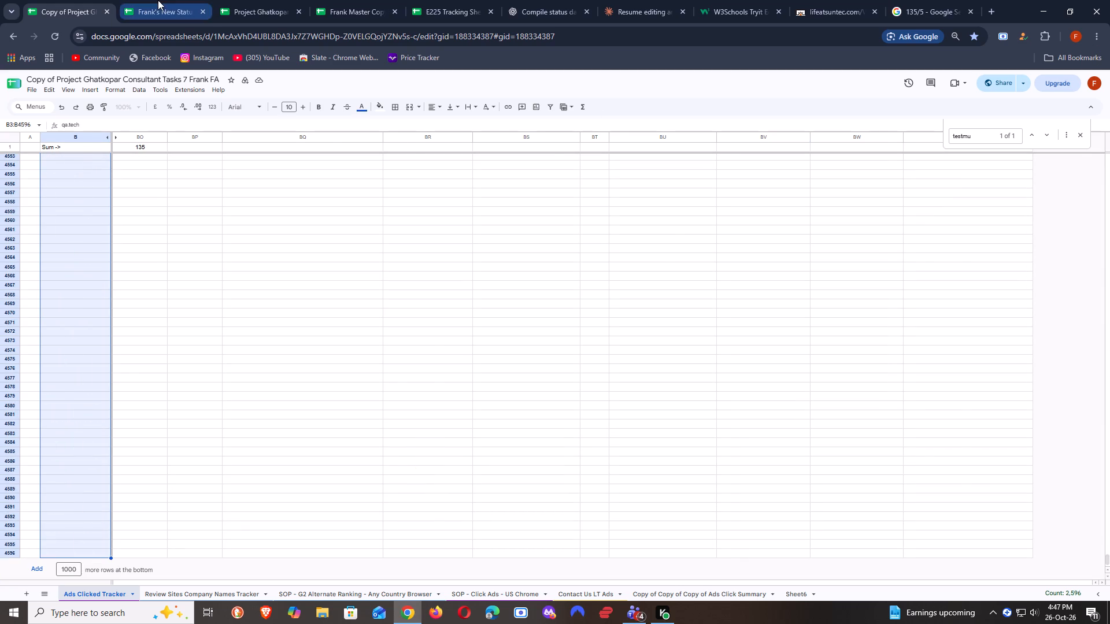
pyautogui.click(158, 0)
pyautogui.click(249, 0)
pyautogui.scroll(6, 97, 544)
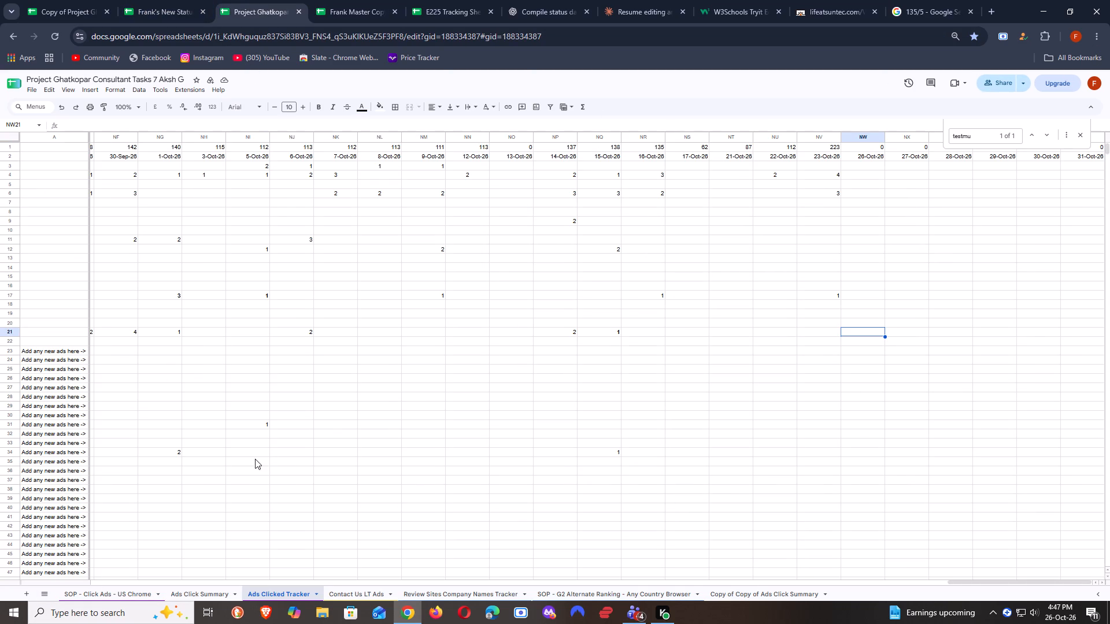
pyautogui.moveTo(954, 584); pyautogui.dragTo(89, 566)
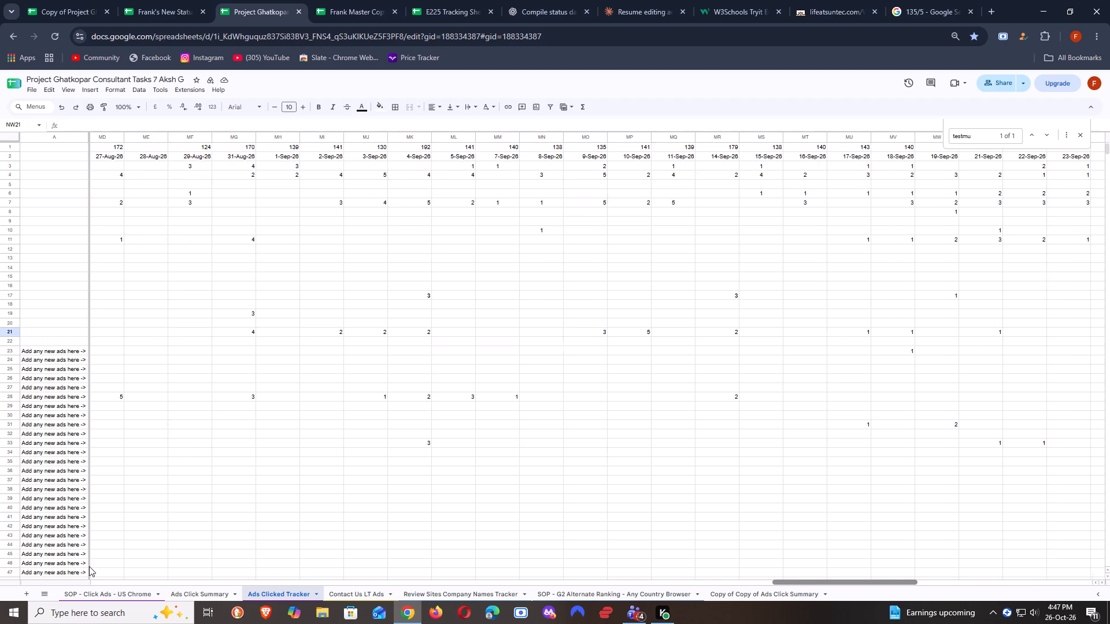
pyautogui.moveTo(89, 566); pyautogui.dragTo(0, 550)
pyautogui.scroll(6, 13, 458)
pyautogui.click(133, 167)
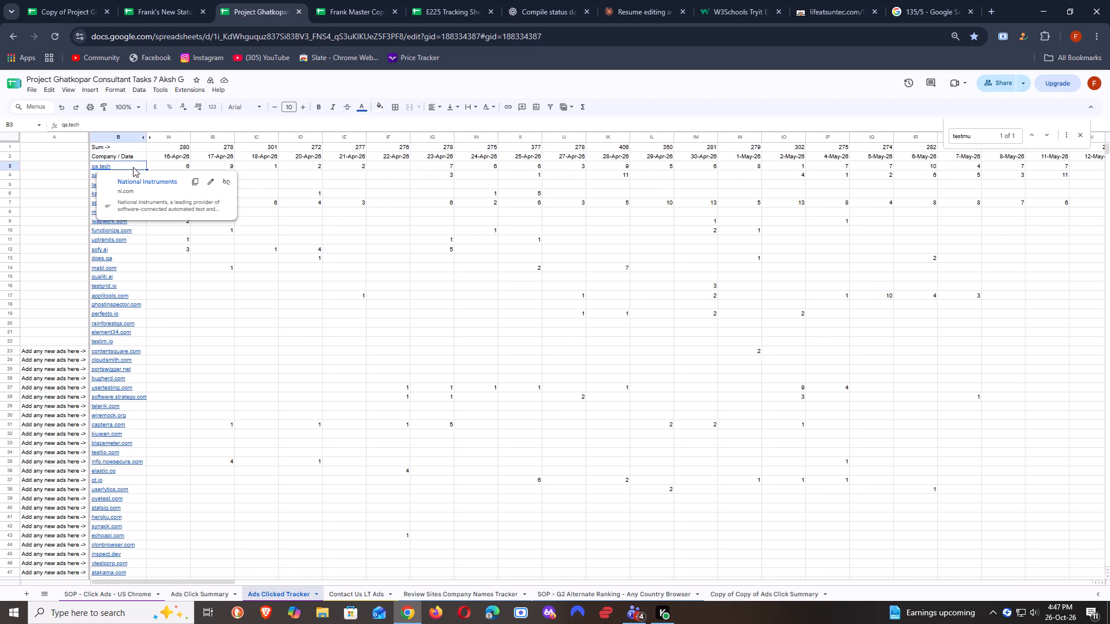
pyautogui.hotkey('ctrl', 'v')
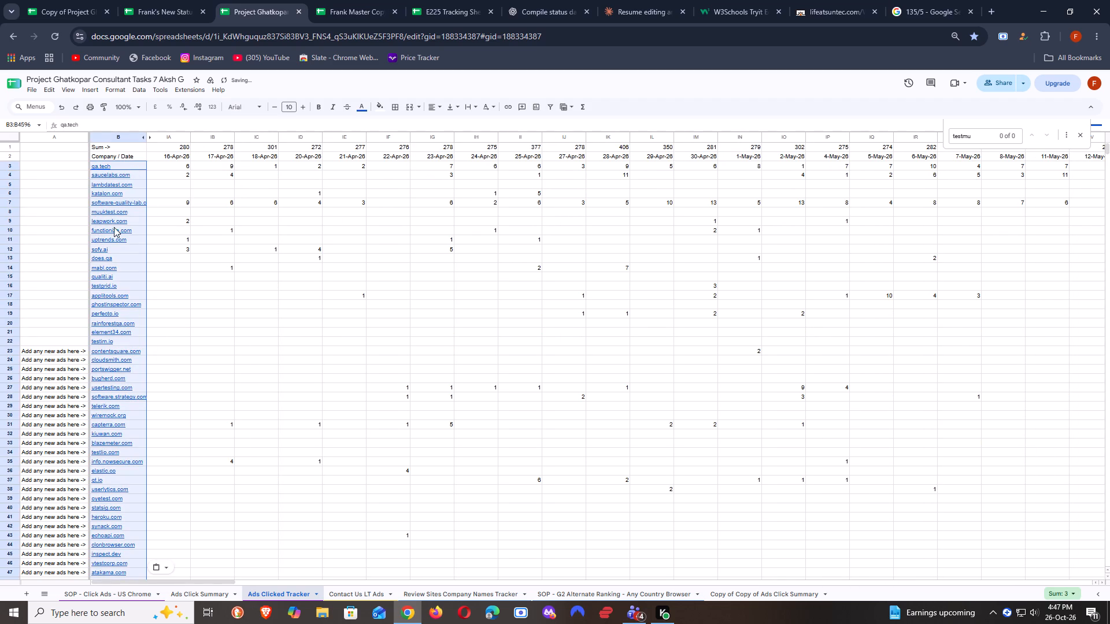
# Return to the Ads Clicked Tracker in the Frank FA copy and deselect the company column.
pyautogui.click(70, 0)
pyautogui.click(274, 345)
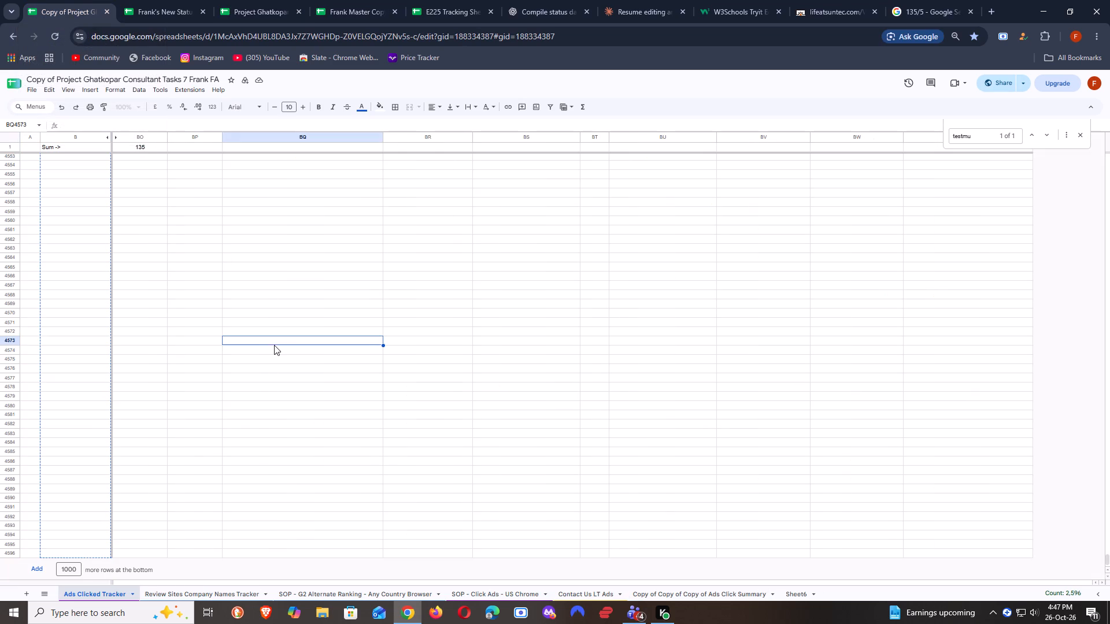
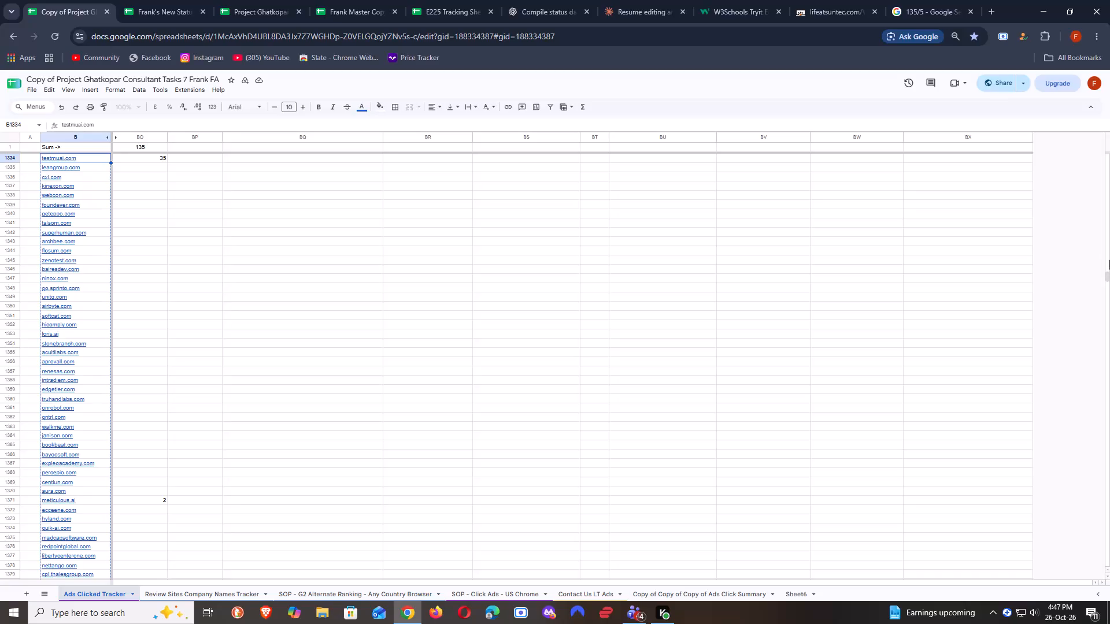
# Review the 26-Oct-26 ad-click counts against the company list in the Ads Clicked Tracker, starting from the first rows.
pyautogui.moveTo(1109, 273); pyautogui.dragTo(1057, 38)
pyautogui.click(179, 288)
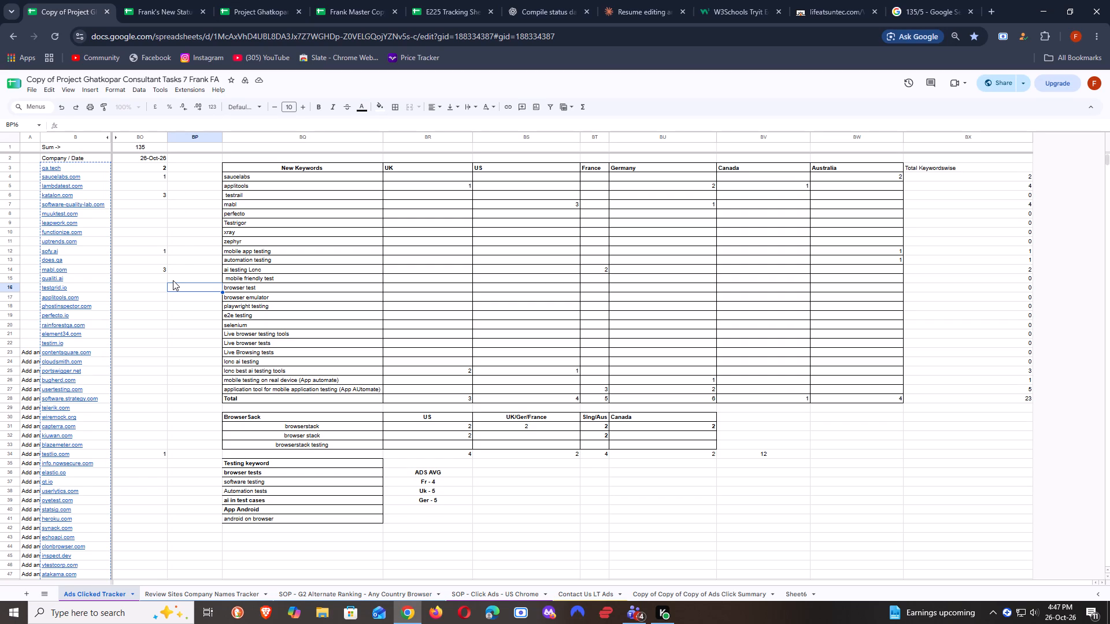
pyautogui.click(177, 247)
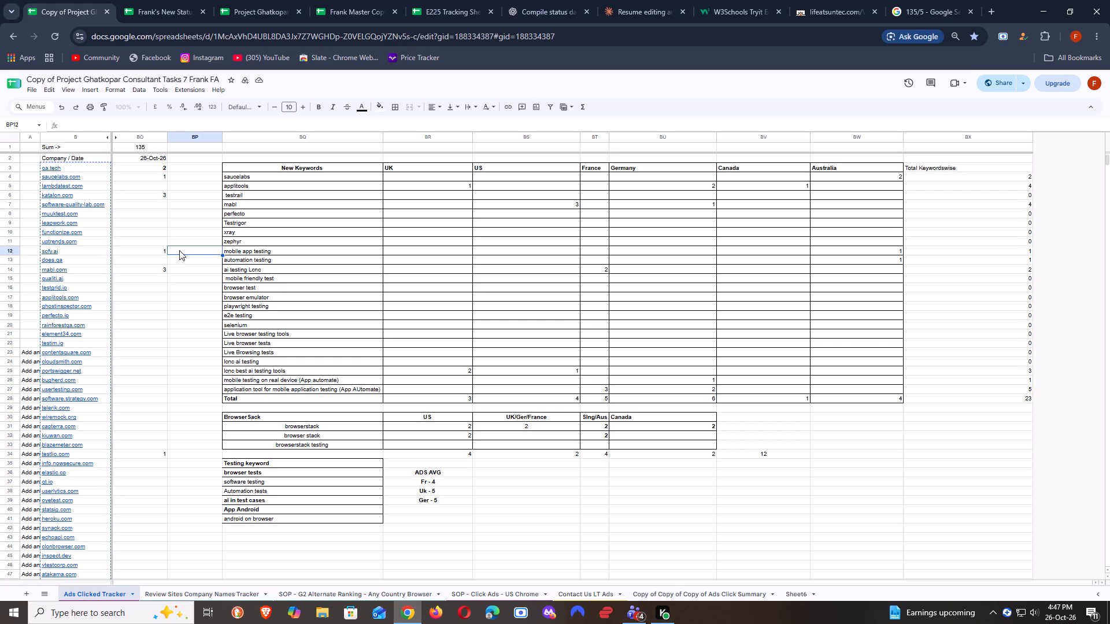
pyautogui.scroll(-12, 135, 304)
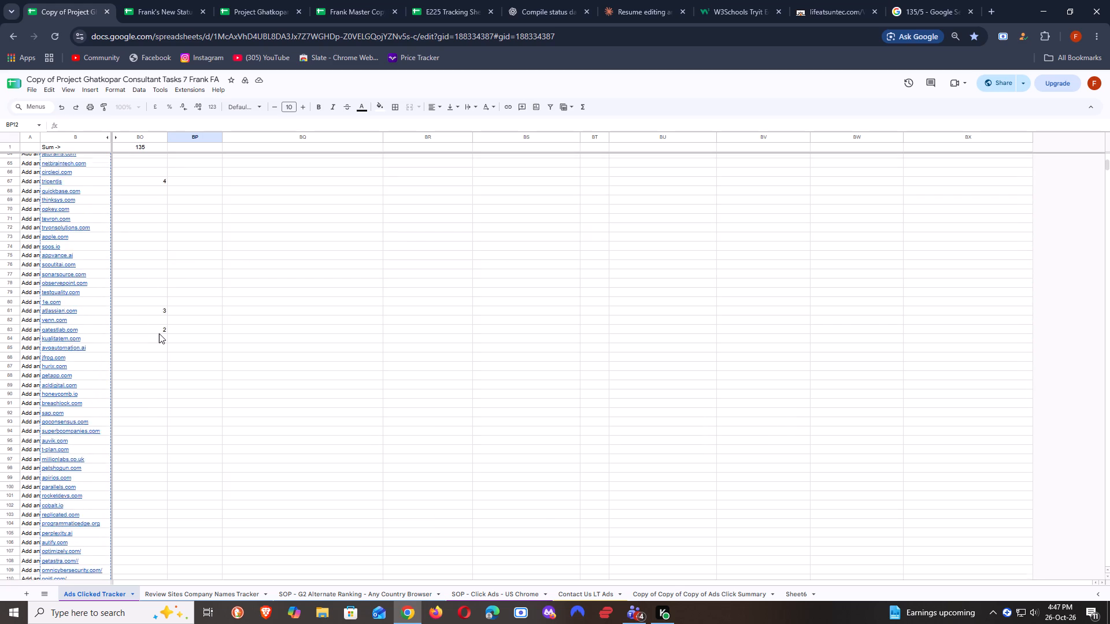
pyautogui.scroll(-13, 159, 333)
pyautogui.scroll(1, 159, 333)
pyautogui.scroll(-4, 159, 333)
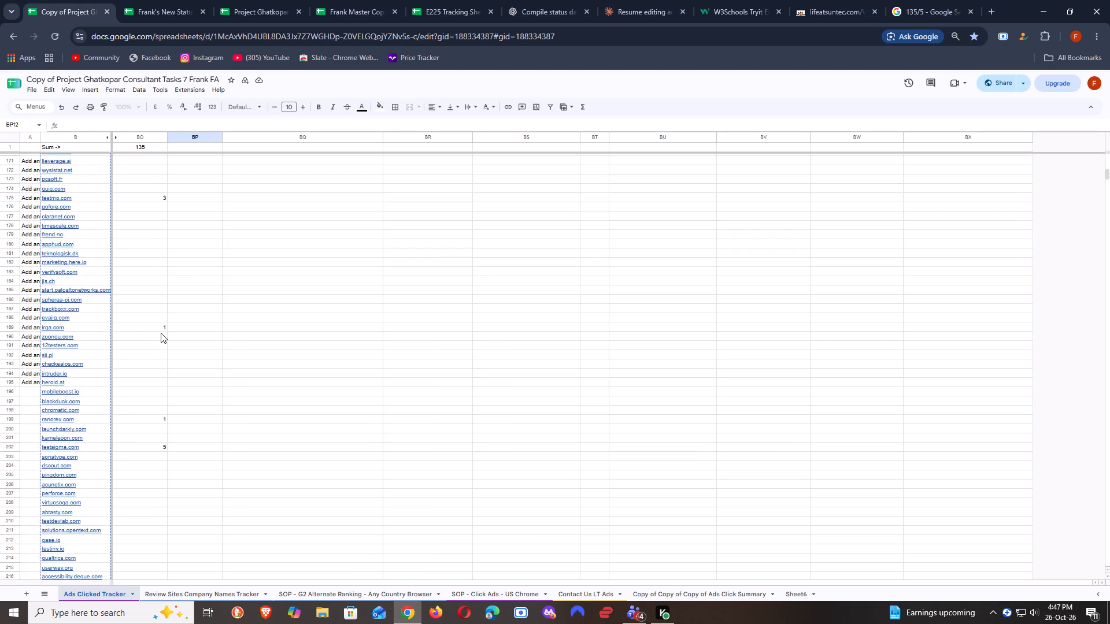
pyautogui.scroll(-3, 161, 333)
pyautogui.scroll(5, 161, 333)
pyautogui.click(410, 316)
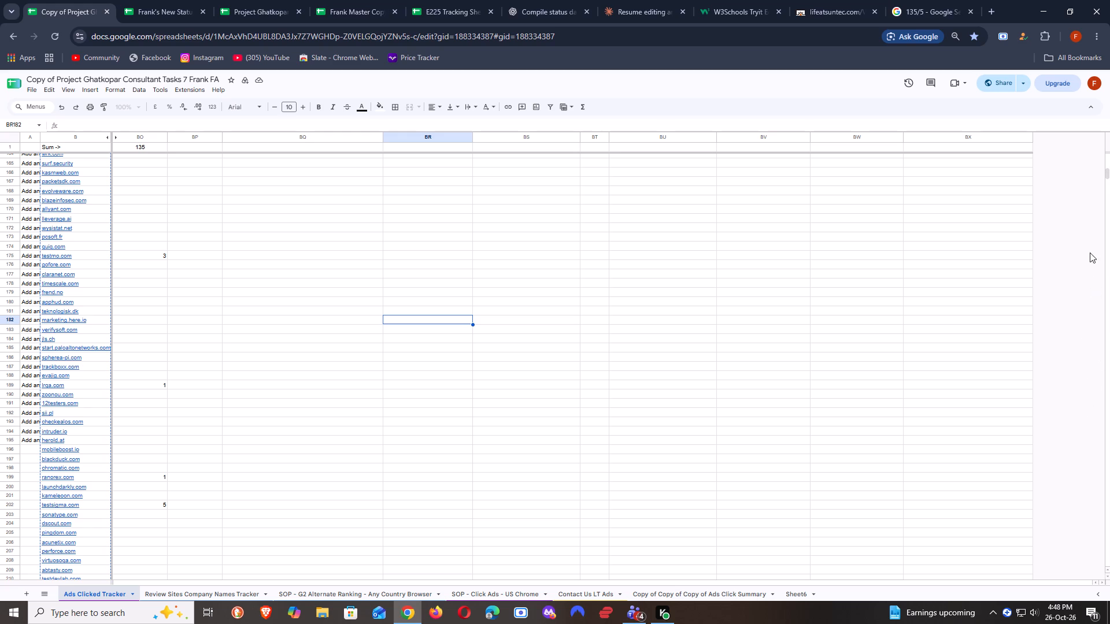
pyautogui.moveTo(1109, 177); pyautogui.dragTo(1109, 76)
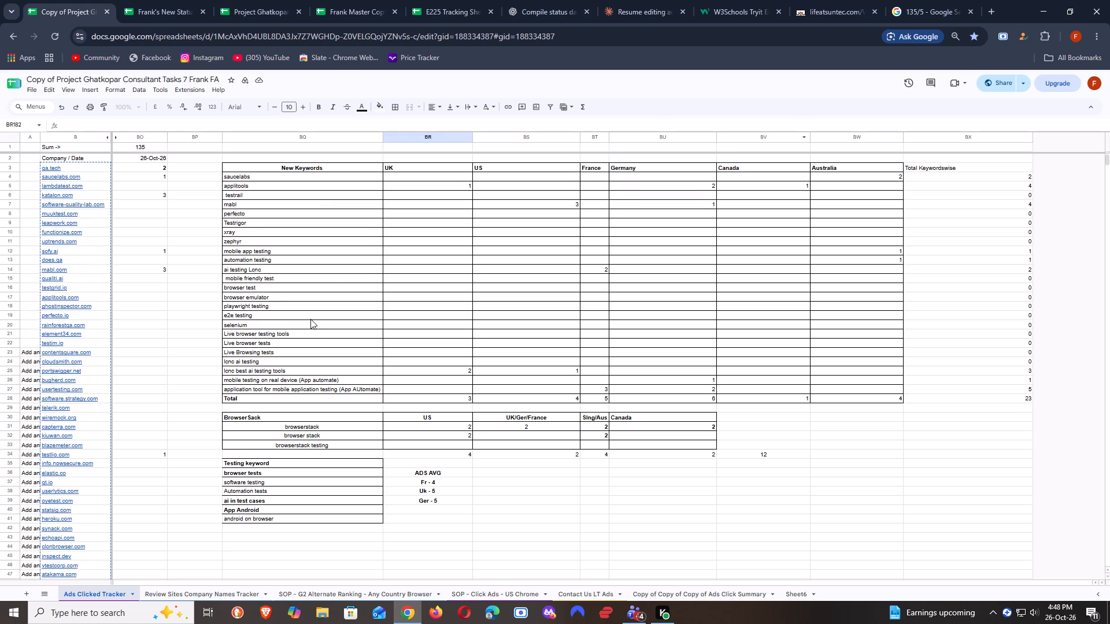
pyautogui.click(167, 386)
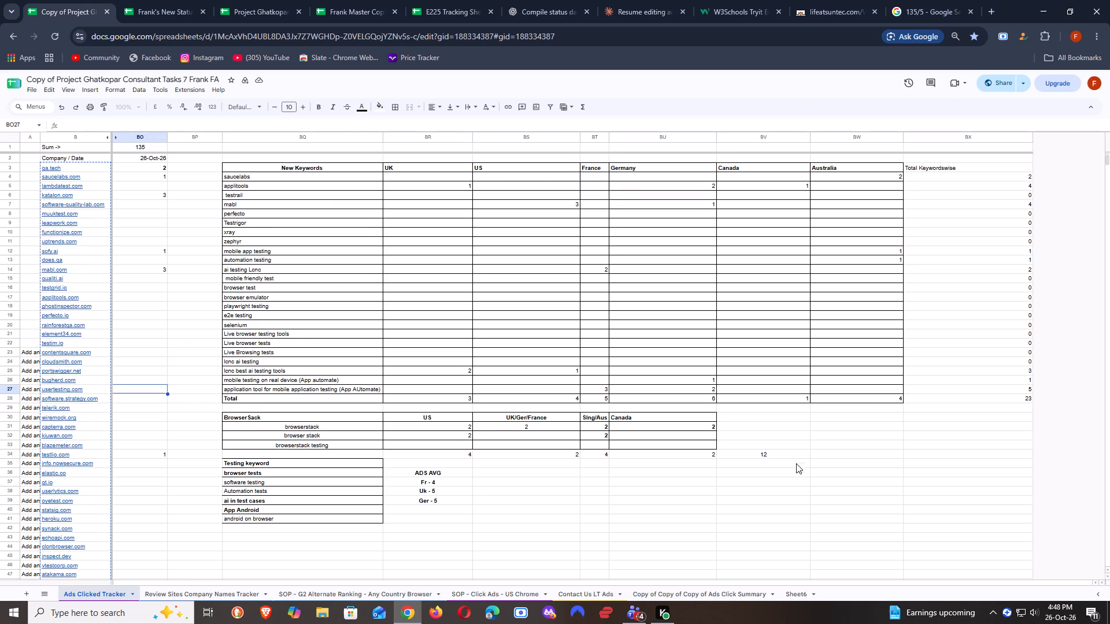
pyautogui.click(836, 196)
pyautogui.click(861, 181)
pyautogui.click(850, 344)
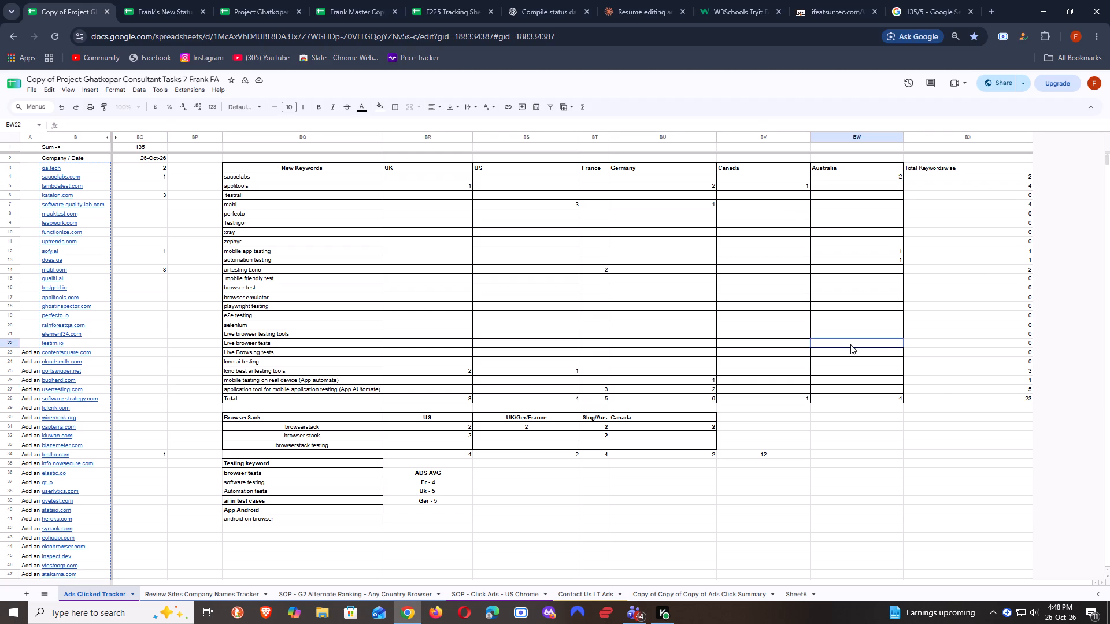
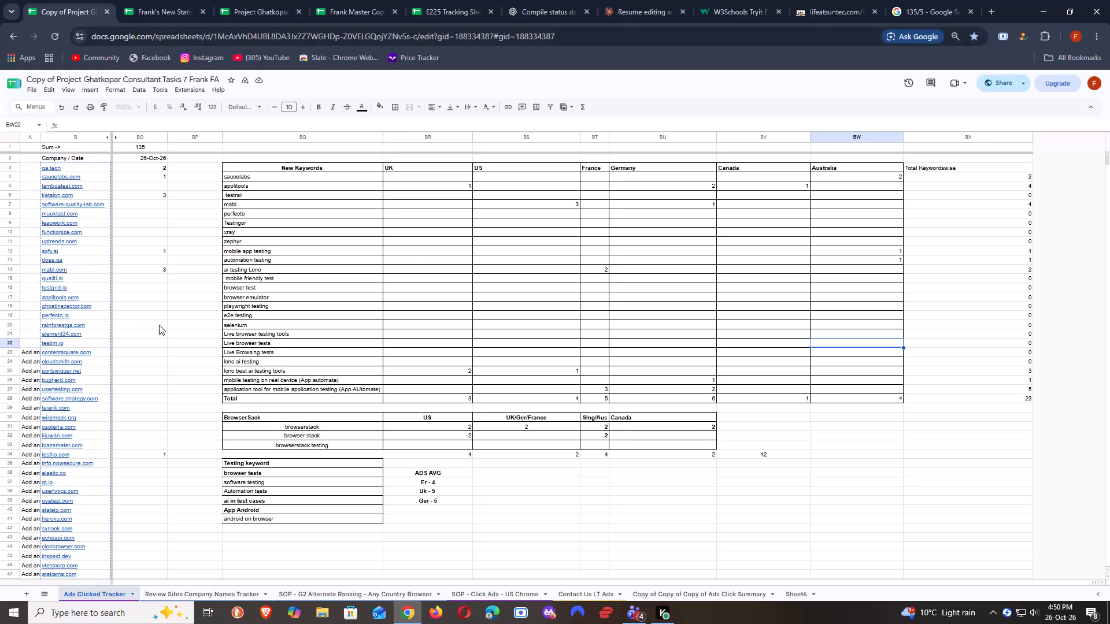
# Review the new-keyword click table and its grand total beside the 26-Oct-26 column.
pyautogui.click(186, 237)
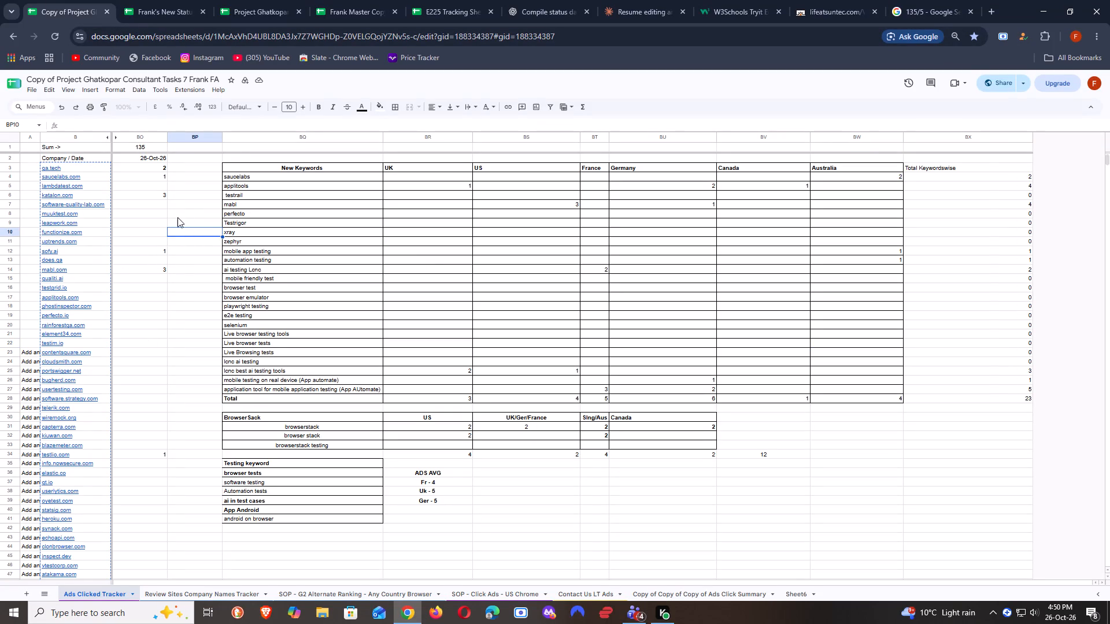
pyautogui.scroll(-15, 131, 324)
pyautogui.scroll(20, 139, 330)
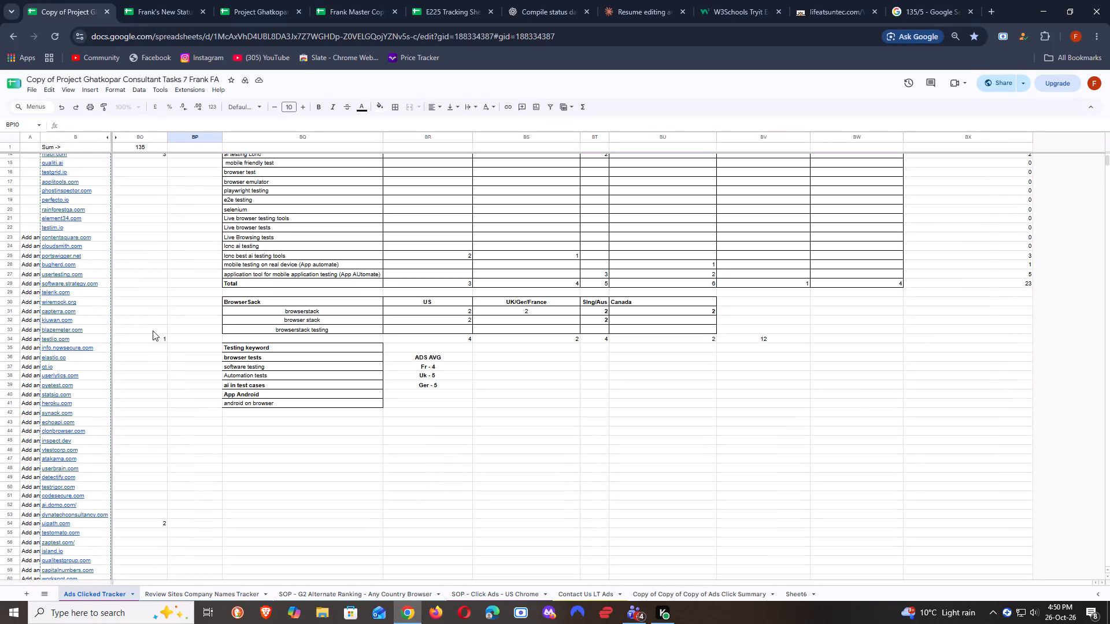
pyautogui.scroll(2, 153, 330)
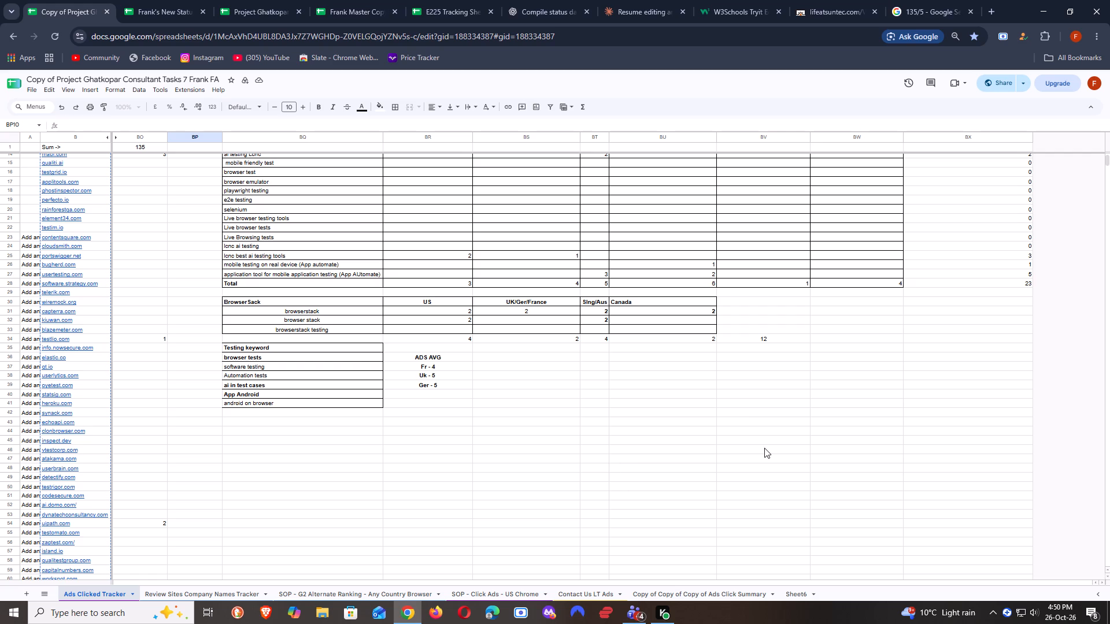
pyautogui.click(748, 454)
pyautogui.click(982, 403)
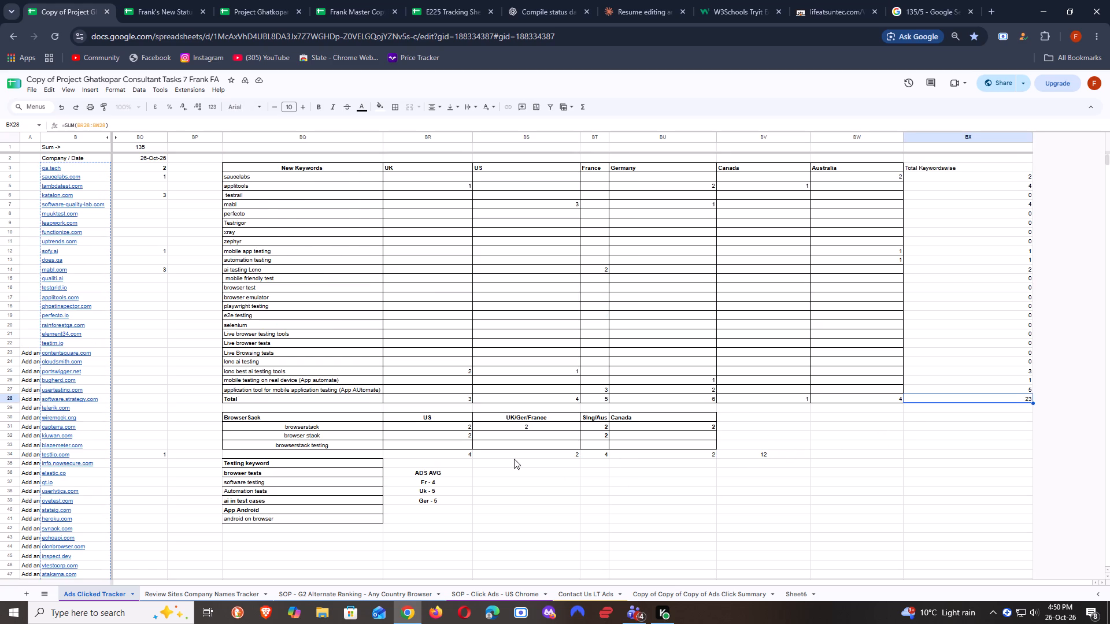
# Search the Ads Clicked Tracker for "testmu" to check that company's 26-Oct-26 count.
pyautogui.click(188, 411)
pyautogui.hotkey('ctrl', 'f')
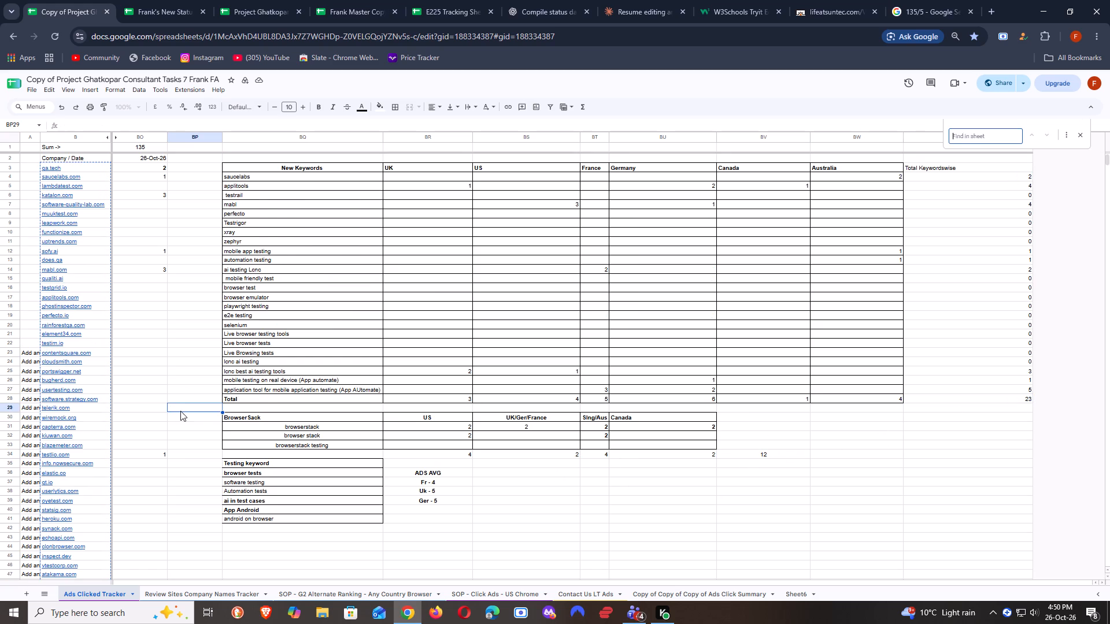
pyautogui.write('test')
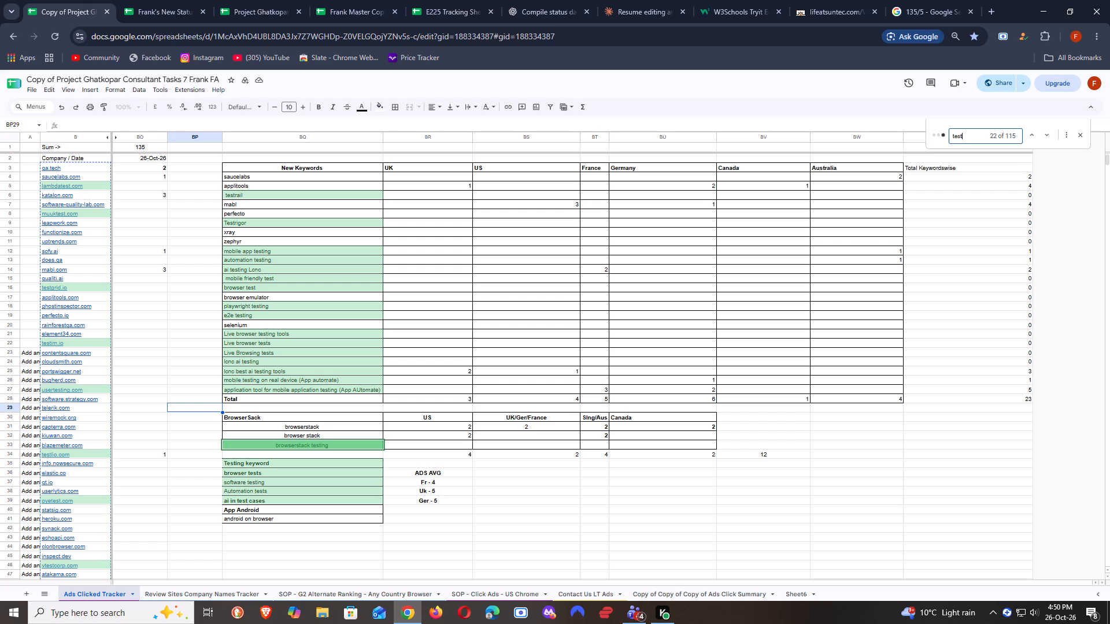
pyautogui.write('mu')
pyautogui.press('Return')
pyautogui.press('Return')
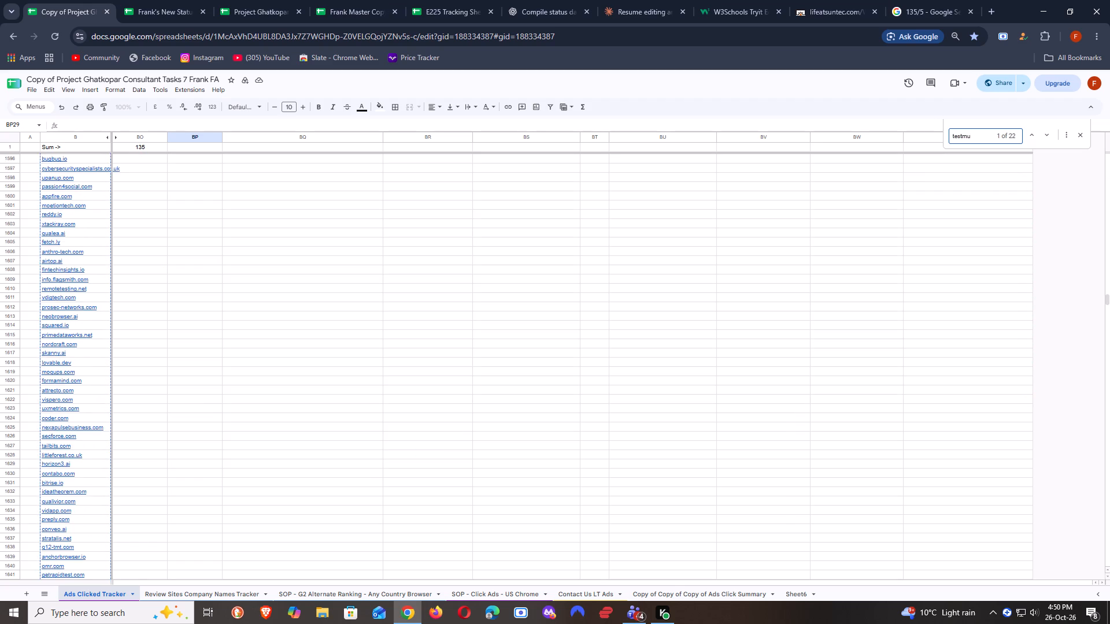
pyautogui.press('Return')
pyautogui.press('Return')
pyautogui.press('Return')
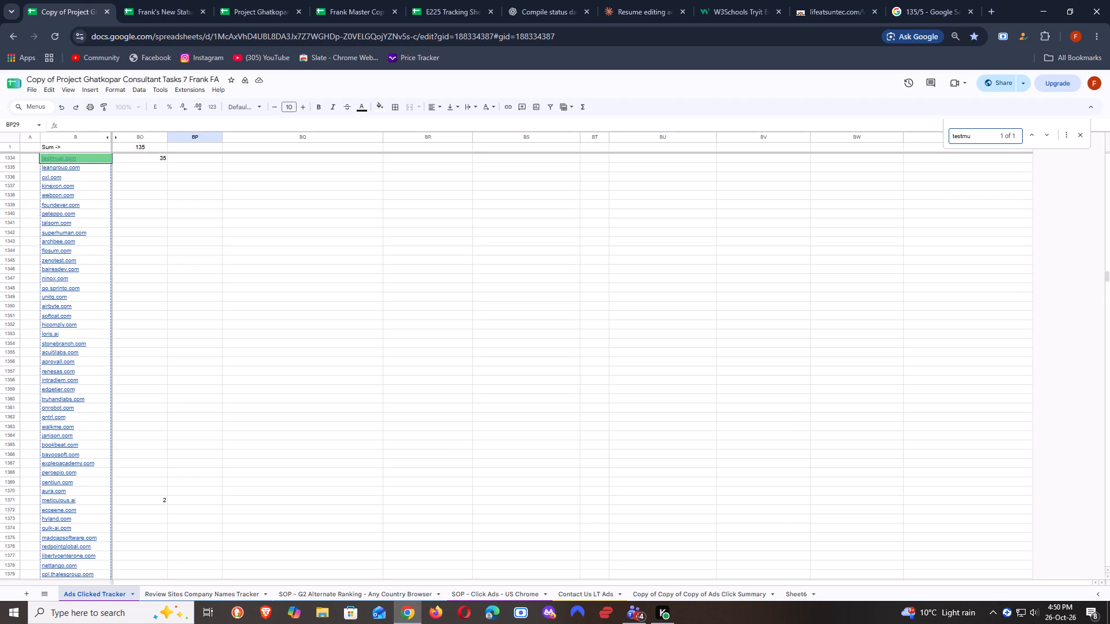
pyautogui.click(399, 321)
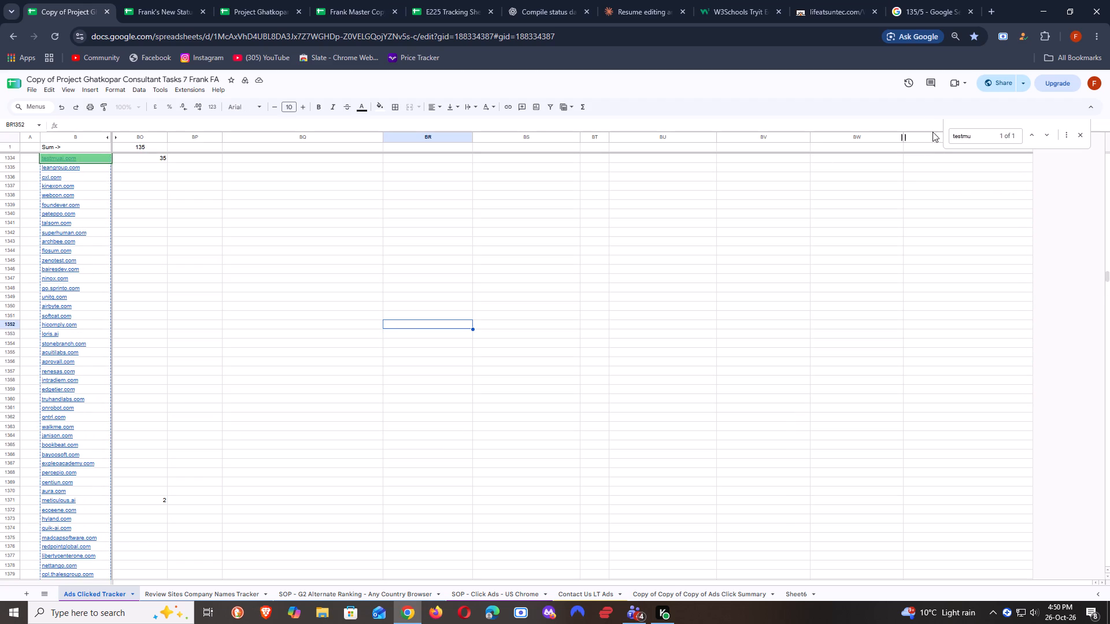
pyautogui.click(1076, 136)
# In the 26-Oct-26 column, enter 2 for redhat.com (row 370) and 1 for news.altasciences.com (row 484).
pyautogui.moveTo(1108, 276); pyautogui.dragTo(1093, 68)
pyautogui.click(154, 306)
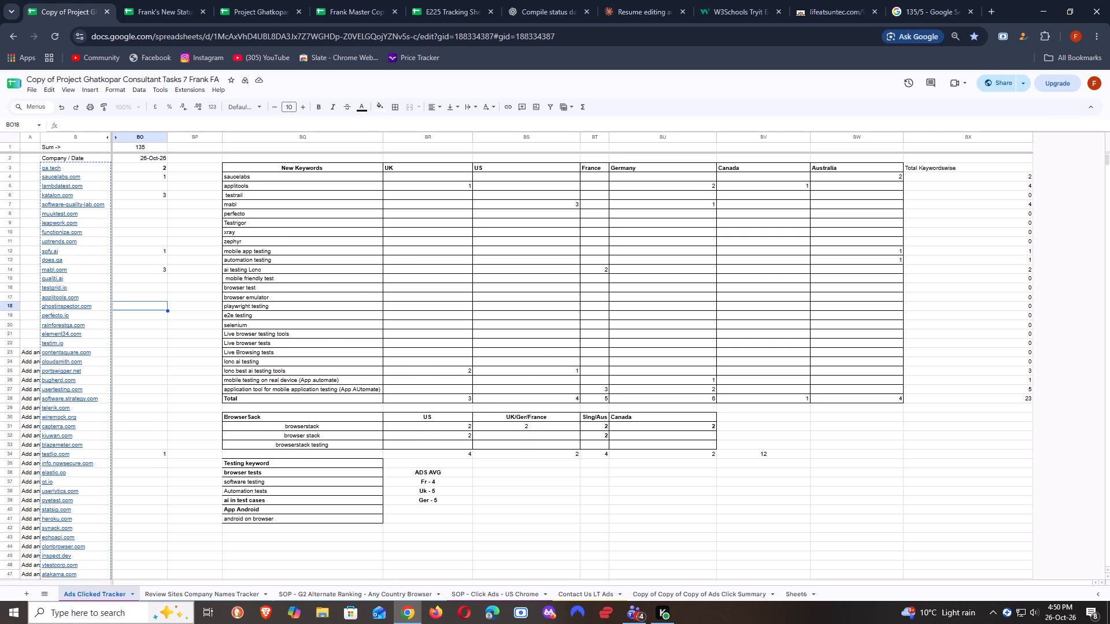
pyautogui.scroll(-20, 138, 536)
pyautogui.scroll(-20, 138, 536)
pyautogui.scroll(-1, 138, 536)
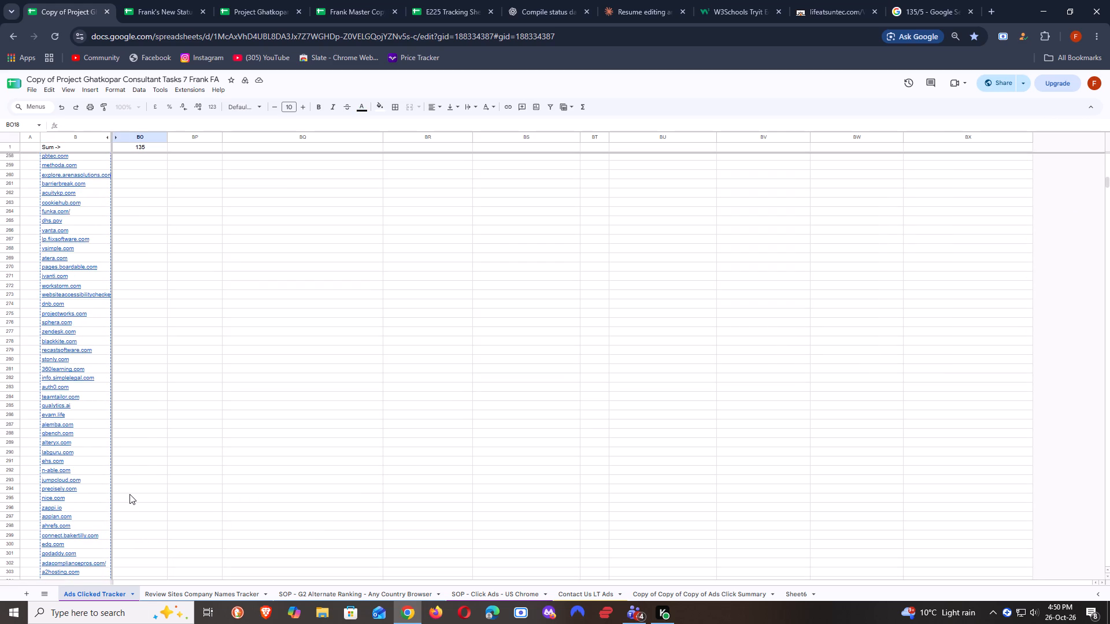
pyautogui.scroll(-16, 129, 497)
pyautogui.click(147, 264)
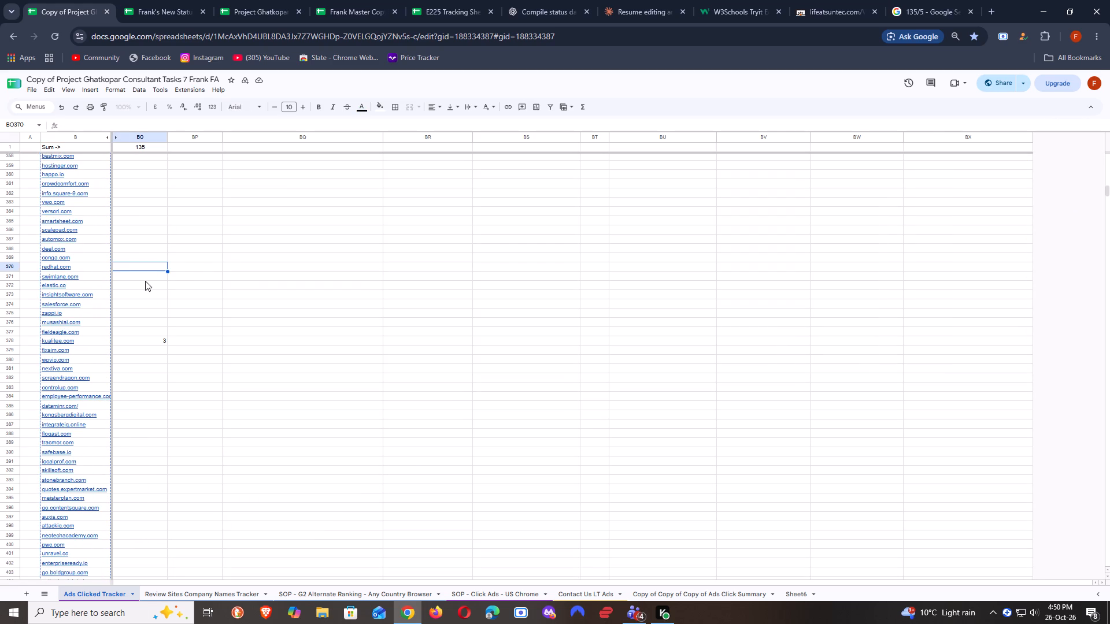
pyautogui.press('2')
pyautogui.press('space')
pyautogui.click(158, 298)
pyautogui.scroll(-7, 120, 324)
pyautogui.scroll(1, 131, 336)
pyautogui.scroll(-6, 132, 343)
pyautogui.scroll(1, 136, 341)
pyautogui.scroll(-6, 136, 341)
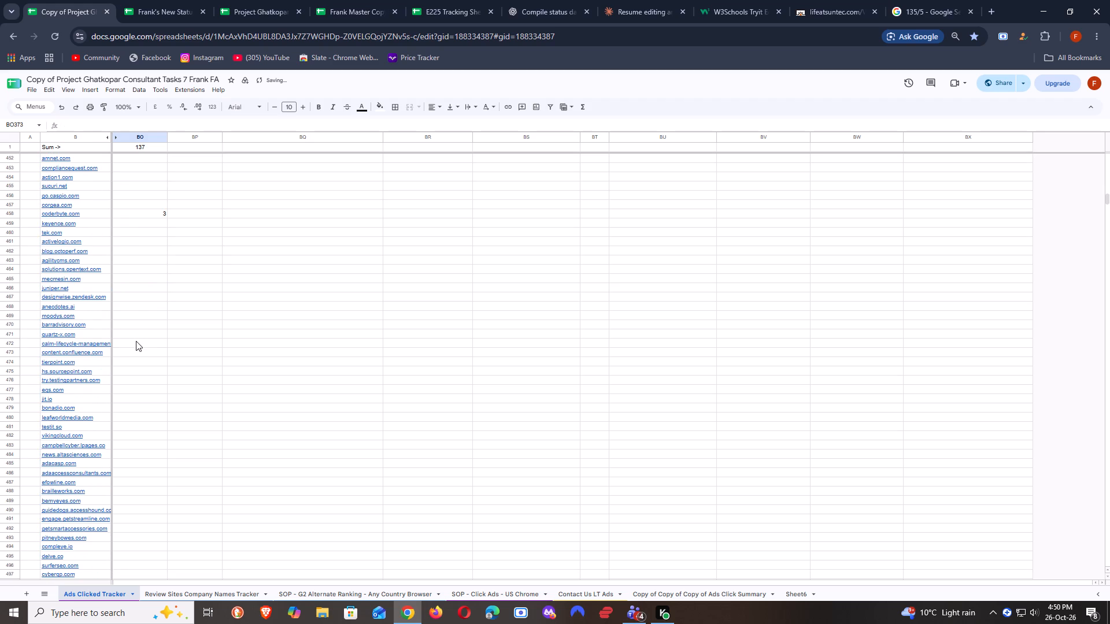
pyautogui.click(136, 341)
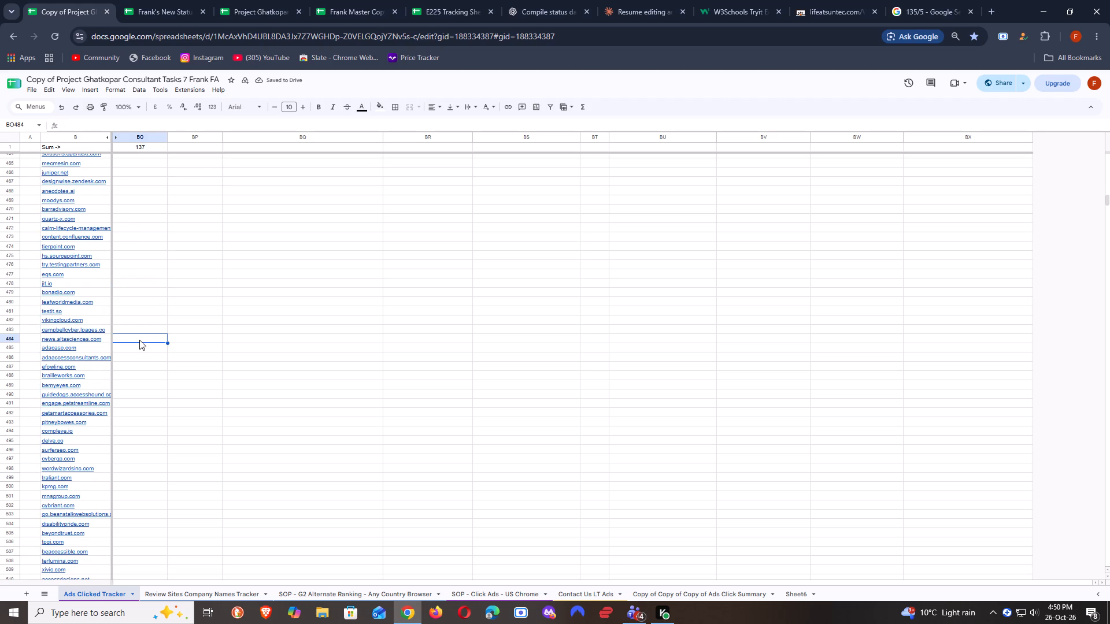
pyautogui.press('1')
pyautogui.press('Return')
# Enter a 26-Oct-26 count of 3 for both telecom4good.org (row 549) and cycode.com (row 688).
pyautogui.scroll(-10, 134, 347)
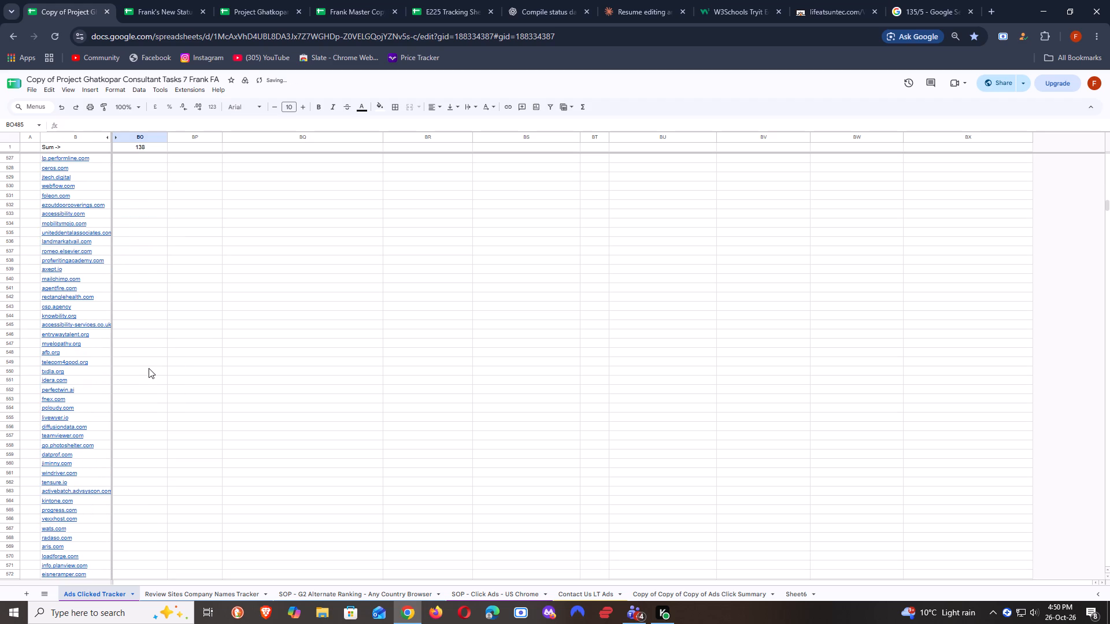
pyautogui.click(147, 366)
pyautogui.press('3')
pyautogui.press('Return')
pyautogui.scroll(-4, 147, 364)
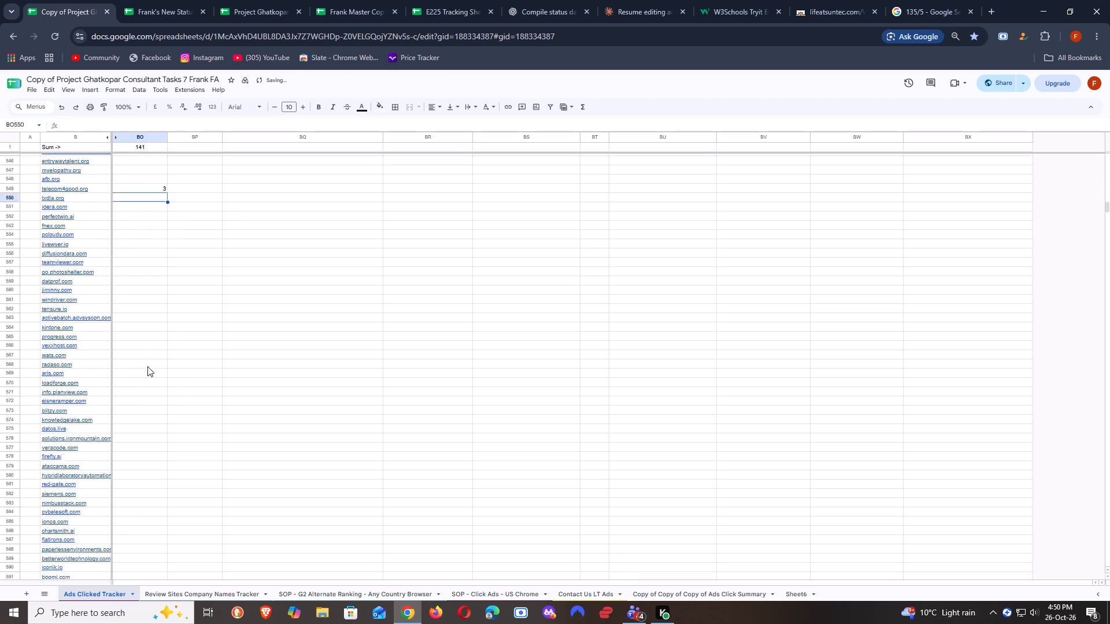
pyautogui.scroll(-18, 147, 366)
pyautogui.click(135, 372)
pyautogui.press('3')
pyautogui.press('Return')
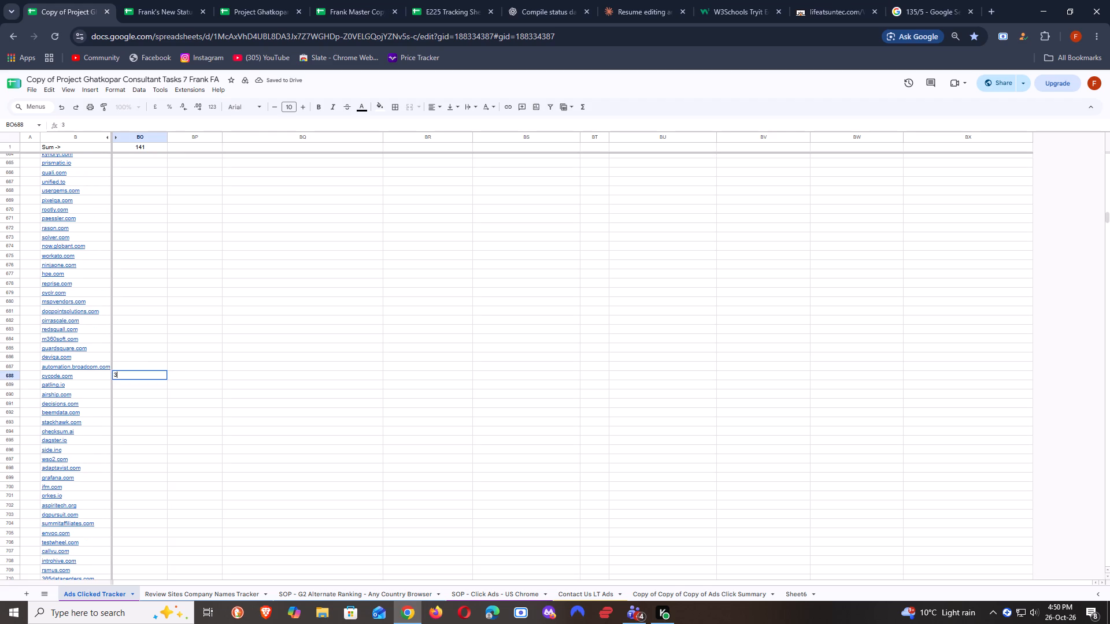
# Set the 26-Oct-26 counts to 2 for anteriad.com (row 801) and 3 for worksoft.com (row 878).
pyautogui.scroll(-17, 138, 360)
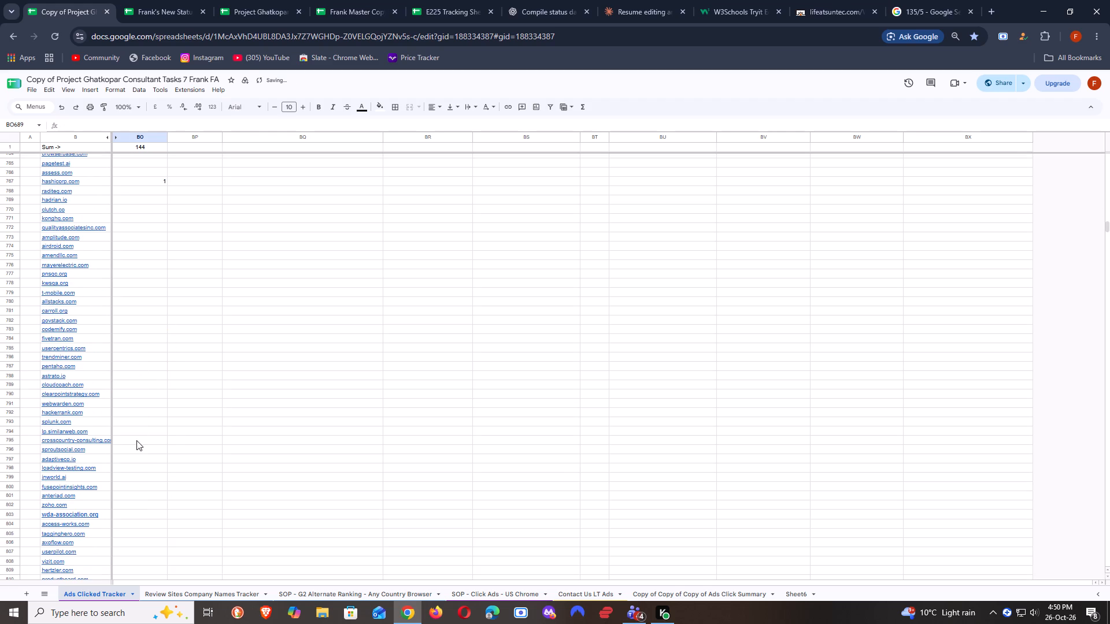
pyautogui.click(136, 440)
pyautogui.press('2')
pyautogui.press('Return')
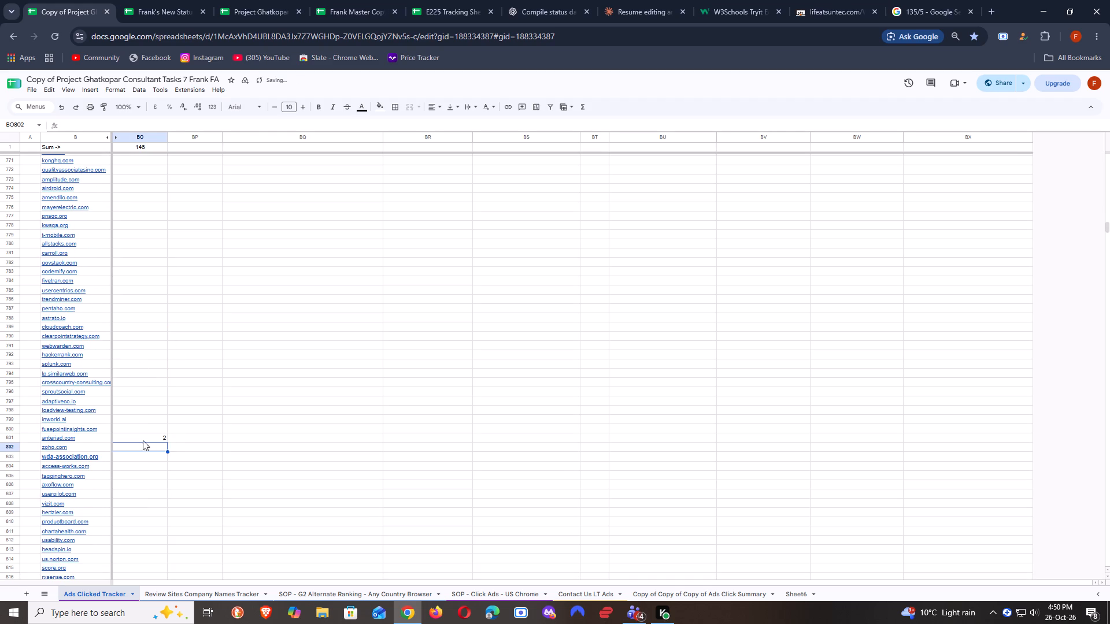
pyautogui.scroll(-18, 144, 440)
pyautogui.scroll(4, 149, 435)
pyautogui.click(151, 341)
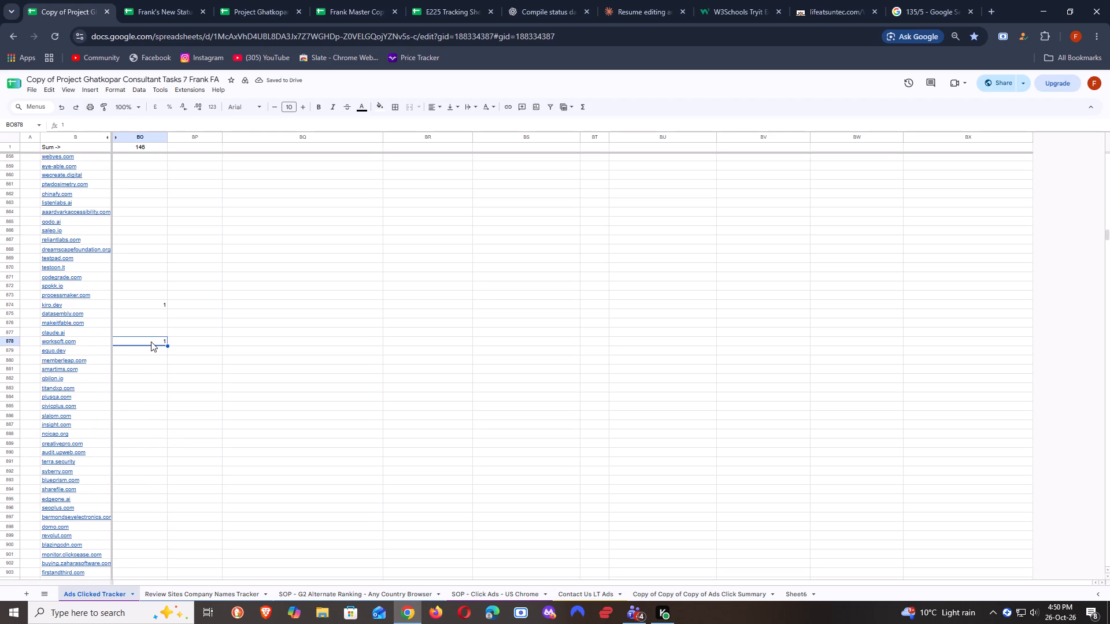
pyautogui.press('3')
pyautogui.press('Return')
# Set the 26-Oct-26 counts to 5 for aiotests.com (row 954) and 4 for chatgpt.com (row 1055).
pyautogui.scroll(-7, 162, 351)
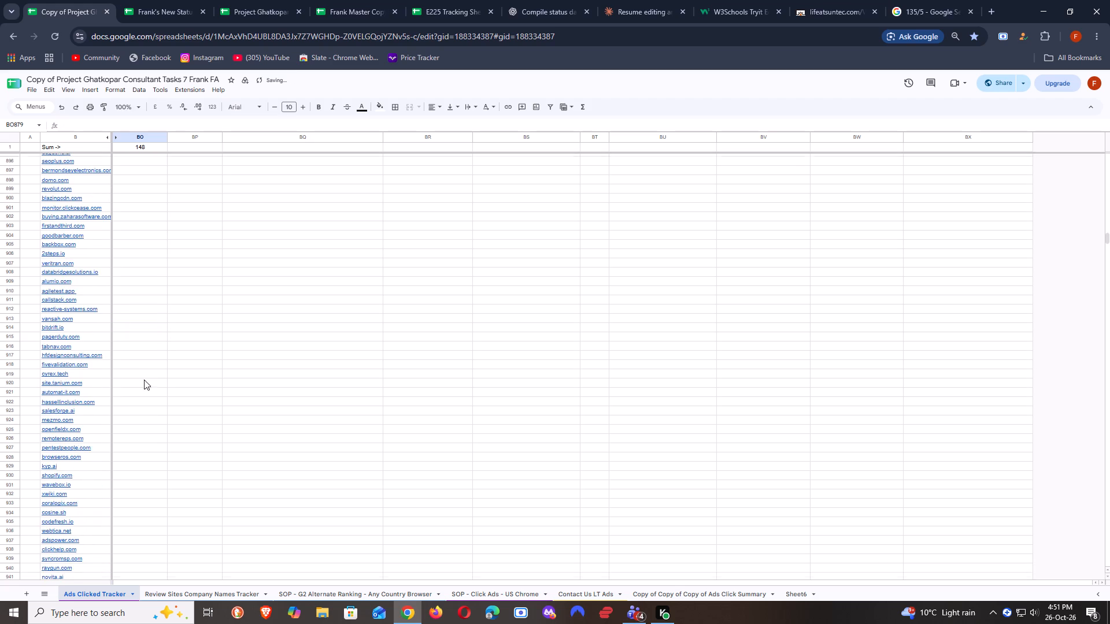
pyautogui.scroll(-7, 144, 380)
pyautogui.click(145, 234)
pyautogui.press('5')
pyautogui.press('Return')
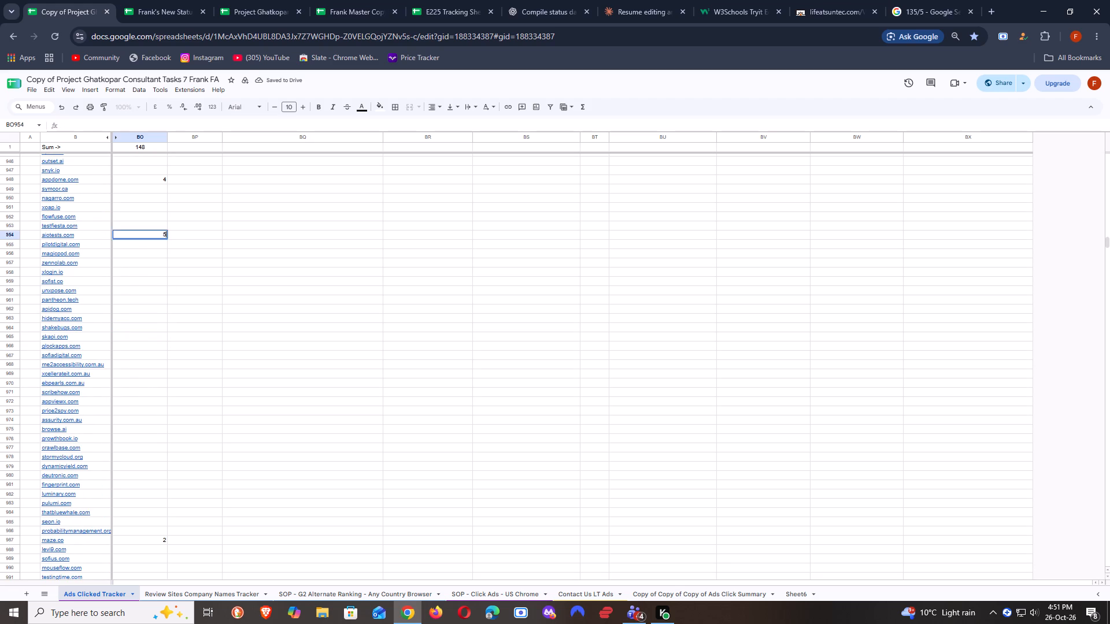
pyautogui.scroll(-12, 145, 234)
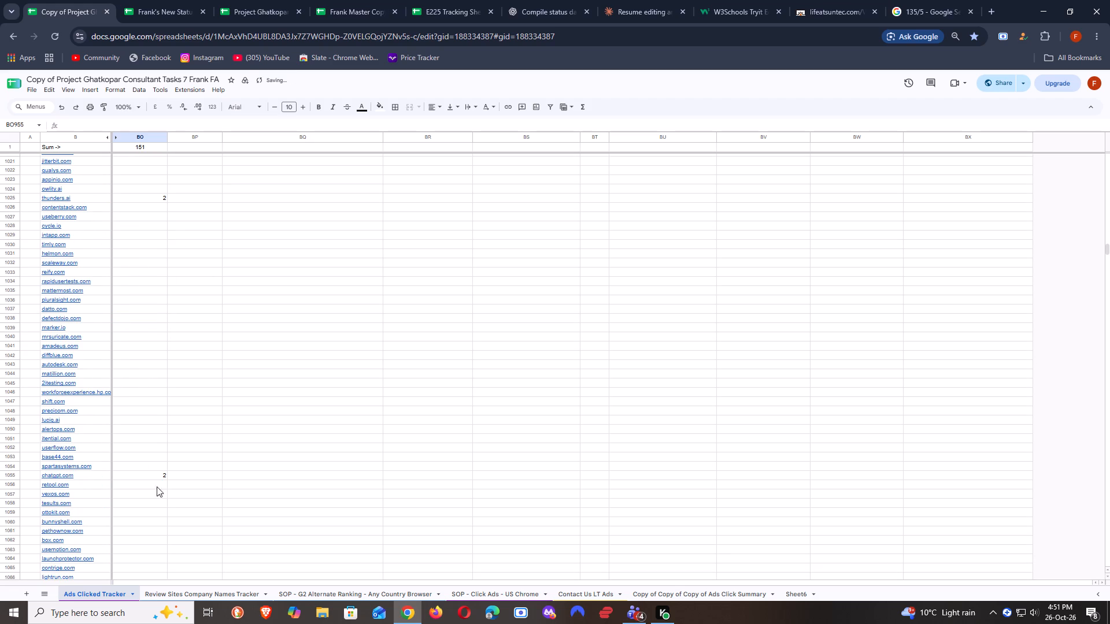
pyautogui.click(156, 477)
pyautogui.press('4')
pyautogui.press('Return')
# Change the 26-Oct-26 count for meticulous.ai (row 1371) to 3.
pyautogui.scroll(-7, 136, 471)
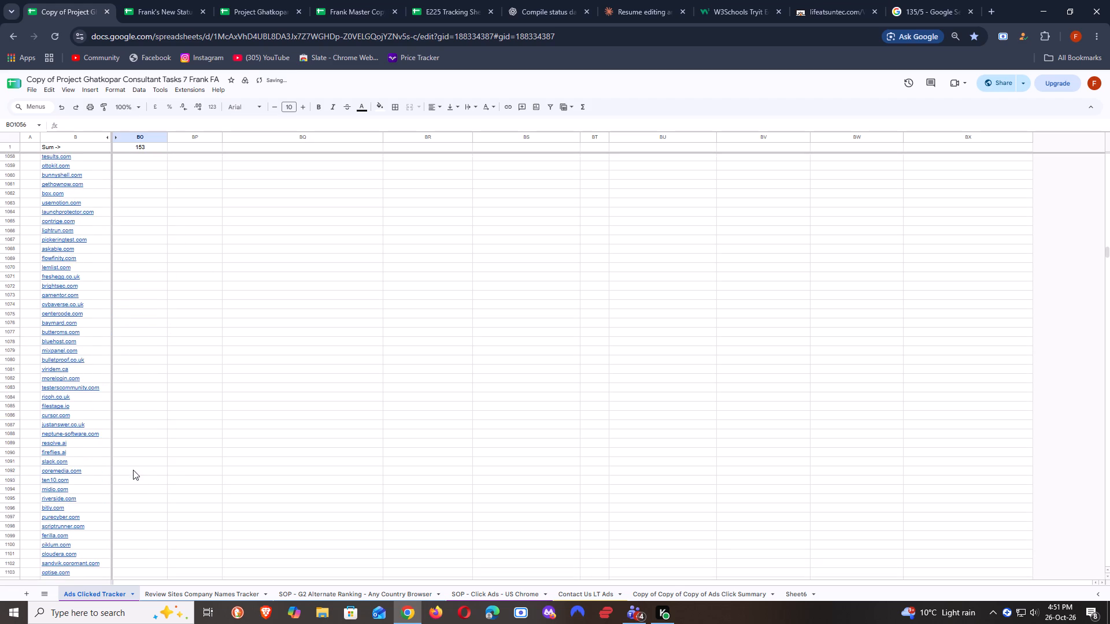
pyautogui.scroll(-20, 133, 470)
pyautogui.scroll(-18, 133, 470)
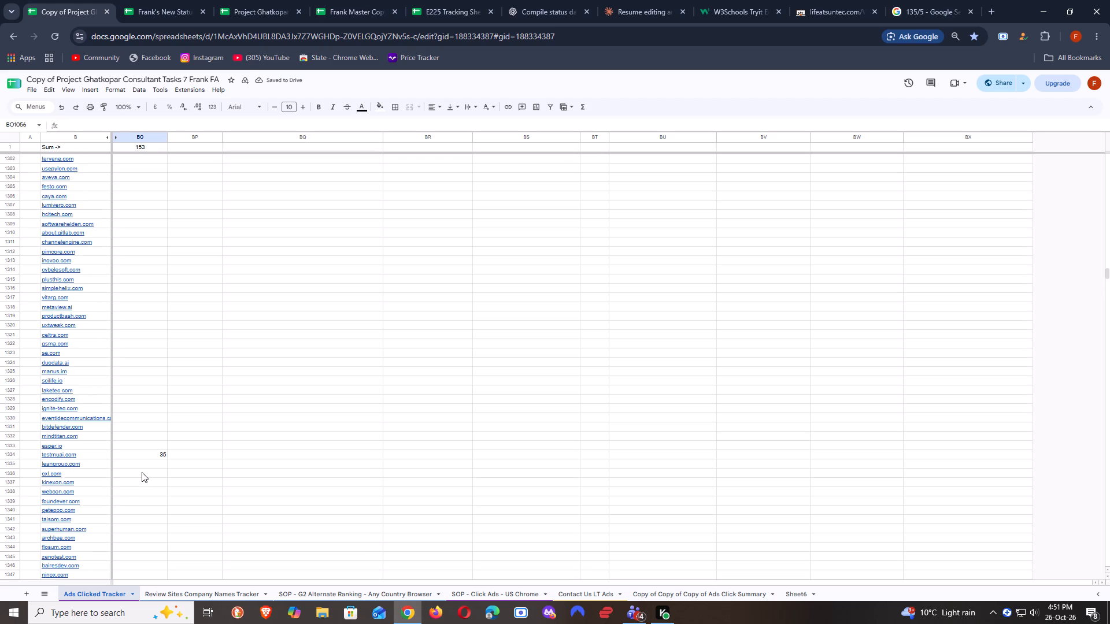
pyautogui.scroll(-10, 142, 472)
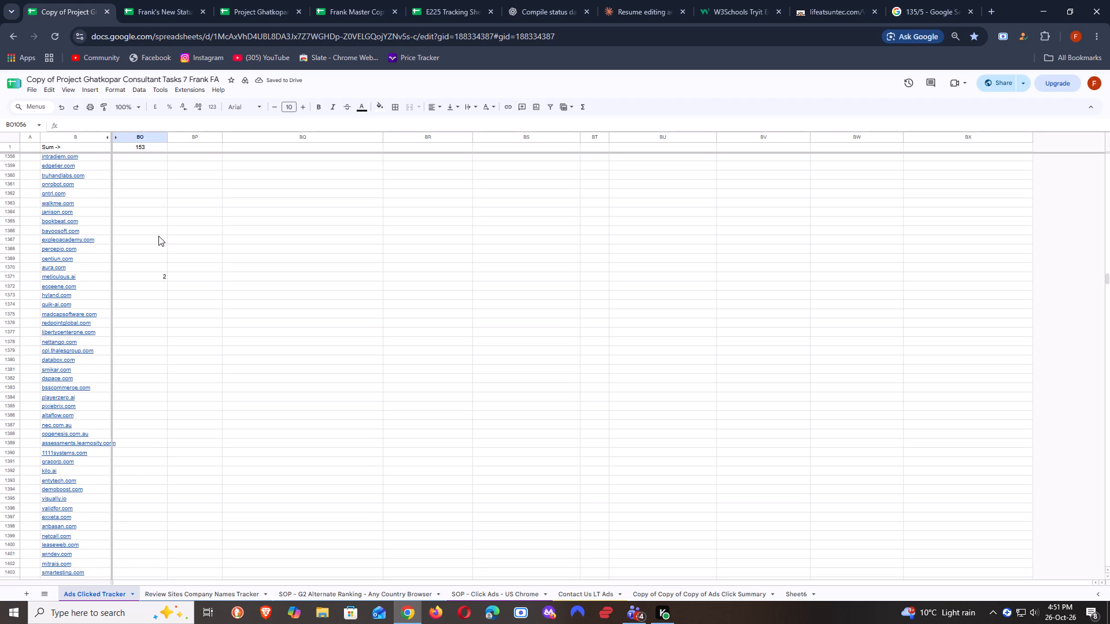
pyautogui.click(158, 221)
pyautogui.press('3')
pyautogui.press('Return')
# Change the 26-Oct-26 count for ibm.com (row 1774) to 2.
pyautogui.scroll(-5, 165, 223)
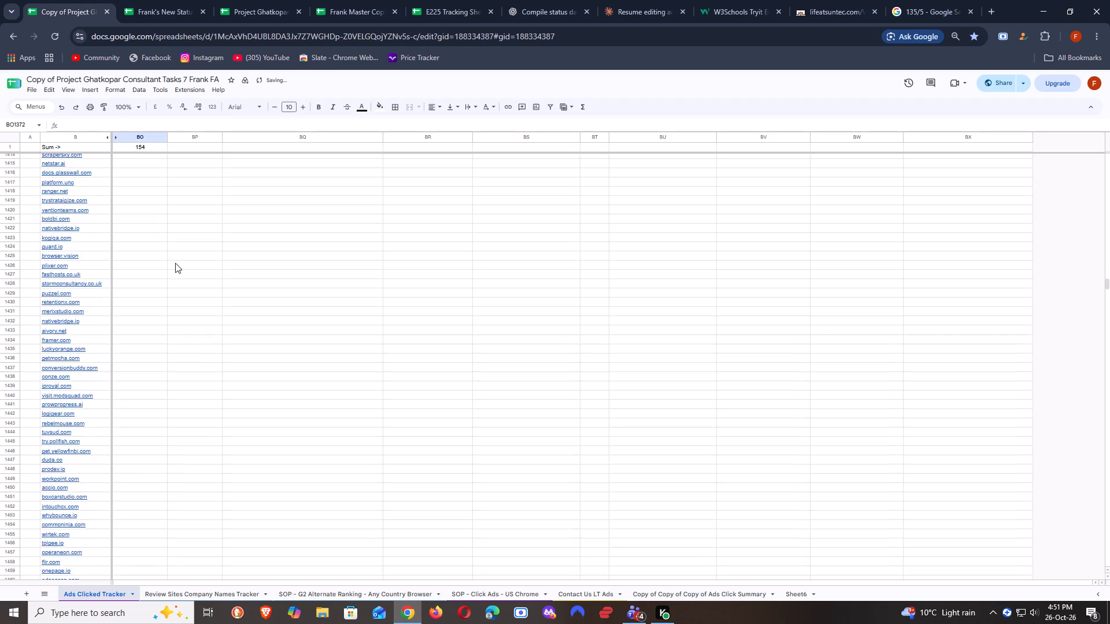
pyautogui.scroll(-20, 175, 263)
pyautogui.scroll(-20, 175, 263)
pyautogui.scroll(-8, 175, 263)
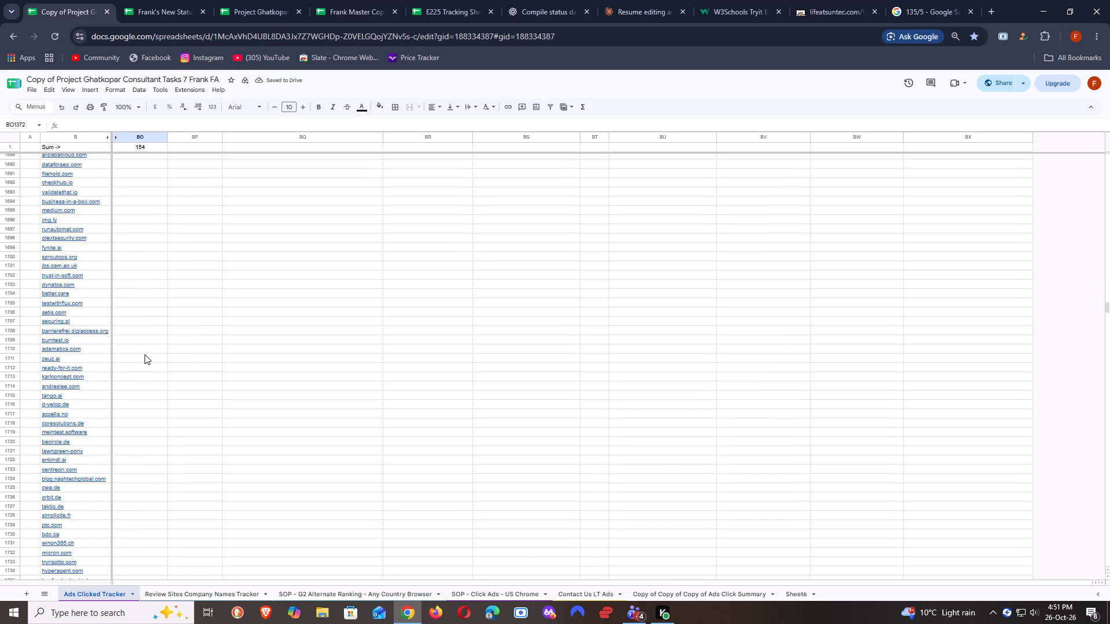
pyautogui.scroll(-14, 145, 355)
pyautogui.scroll(6, 143, 356)
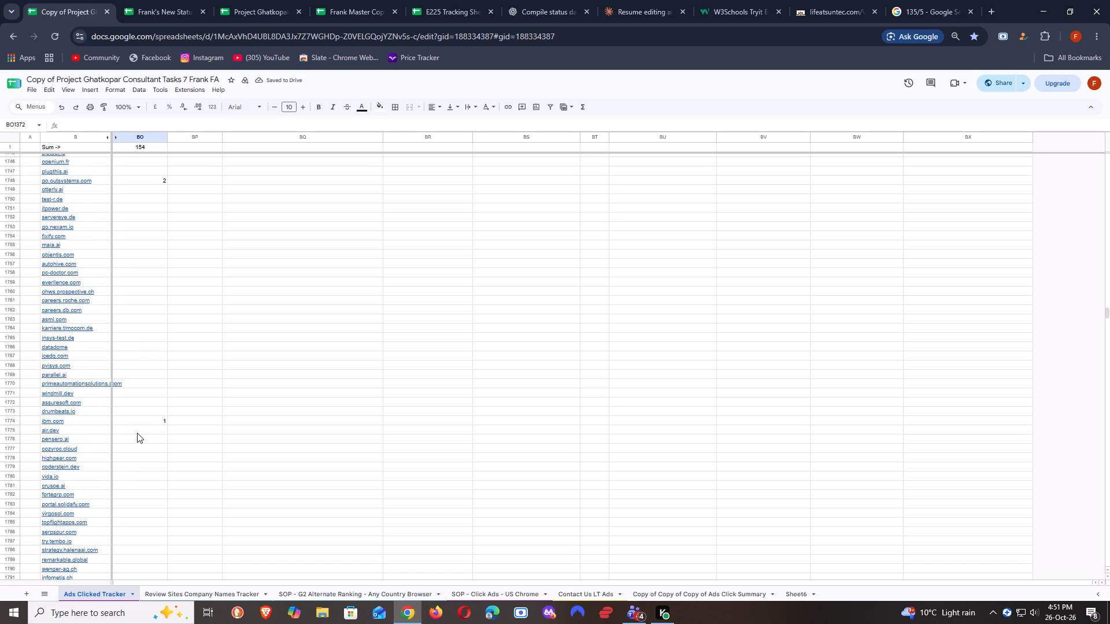
pyautogui.click(139, 424)
pyautogui.press('2')
pyautogui.press('Return')
# Change the 26-Oct-26 count for elevenlabs.io (row 2025) to 3.
pyautogui.scroll(-6, 139, 424)
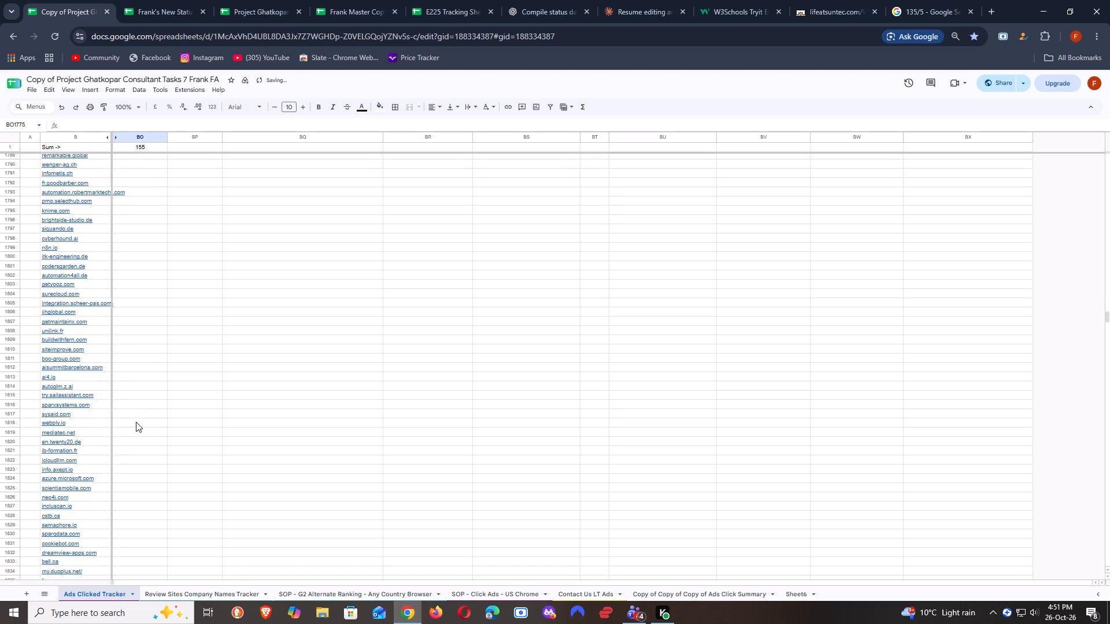
pyautogui.scroll(-16, 136, 422)
pyautogui.scroll(-17, 129, 412)
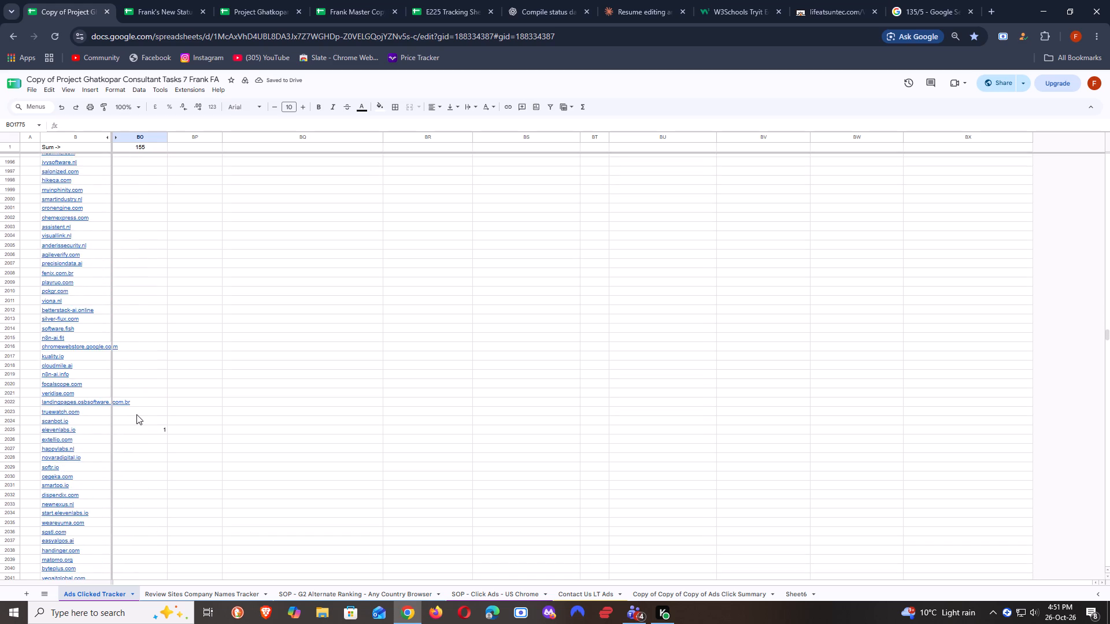
pyautogui.scroll(-7, 136, 414)
pyautogui.scroll(5, 136, 414)
pyautogui.click(155, 373)
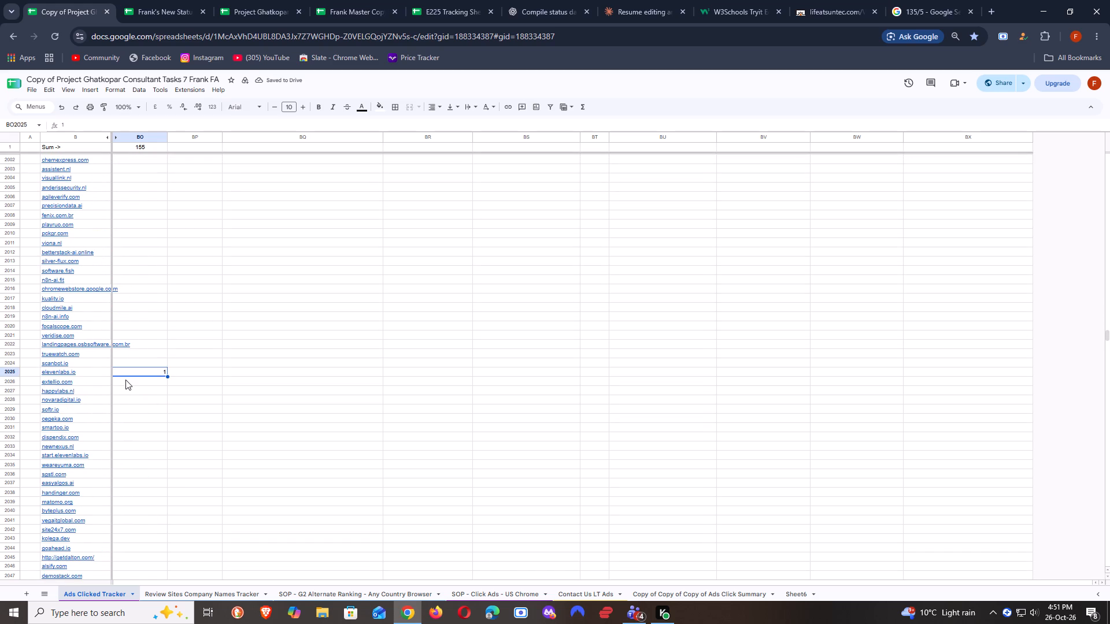
pyautogui.press('3')
pyautogui.press('Return')
# Examine the remaining 26-Oct-26 counts down the Ads Clicked Tracker and the keyword tables beside its first rows.
pyautogui.scroll(-20, 125, 391)
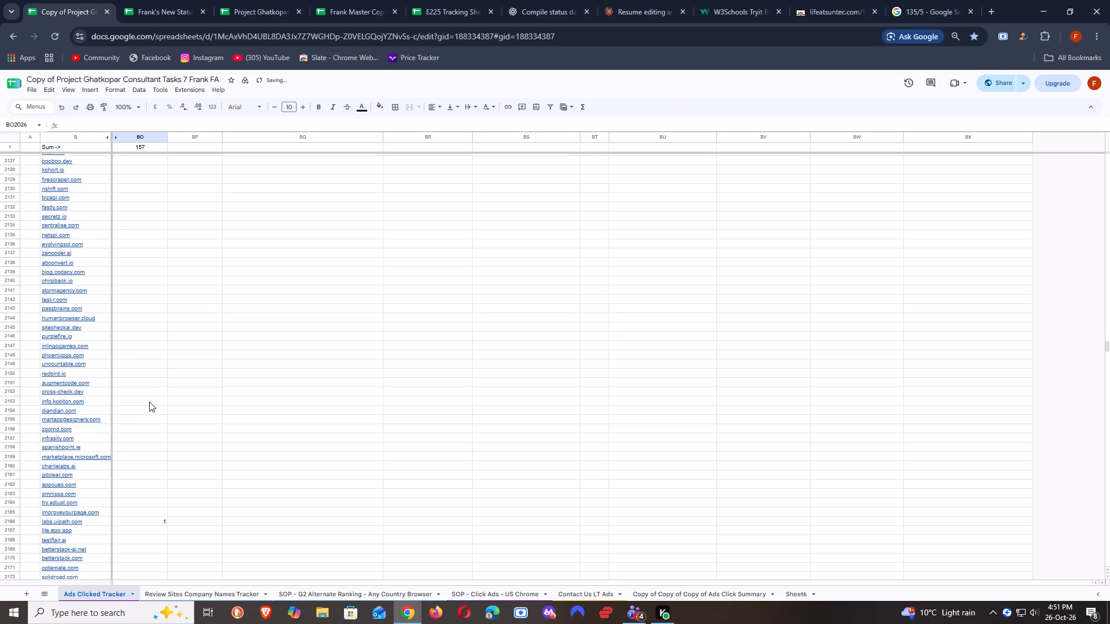
pyautogui.scroll(-19, 149, 402)
pyautogui.scroll(-6, 151, 401)
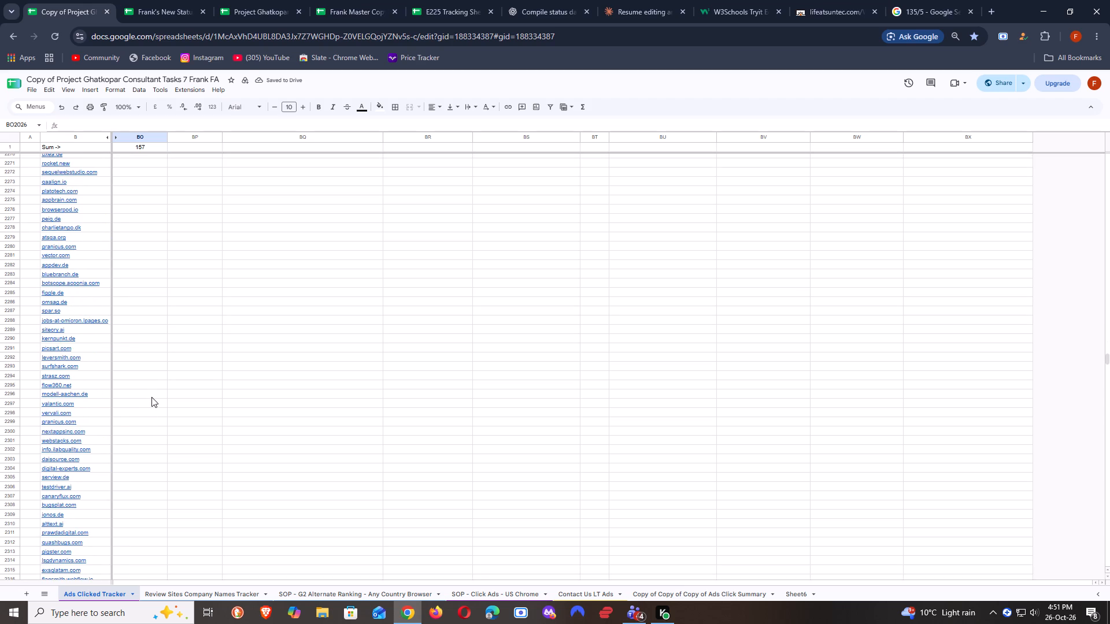
pyautogui.scroll(-5, 151, 397)
pyautogui.click(550, 307)
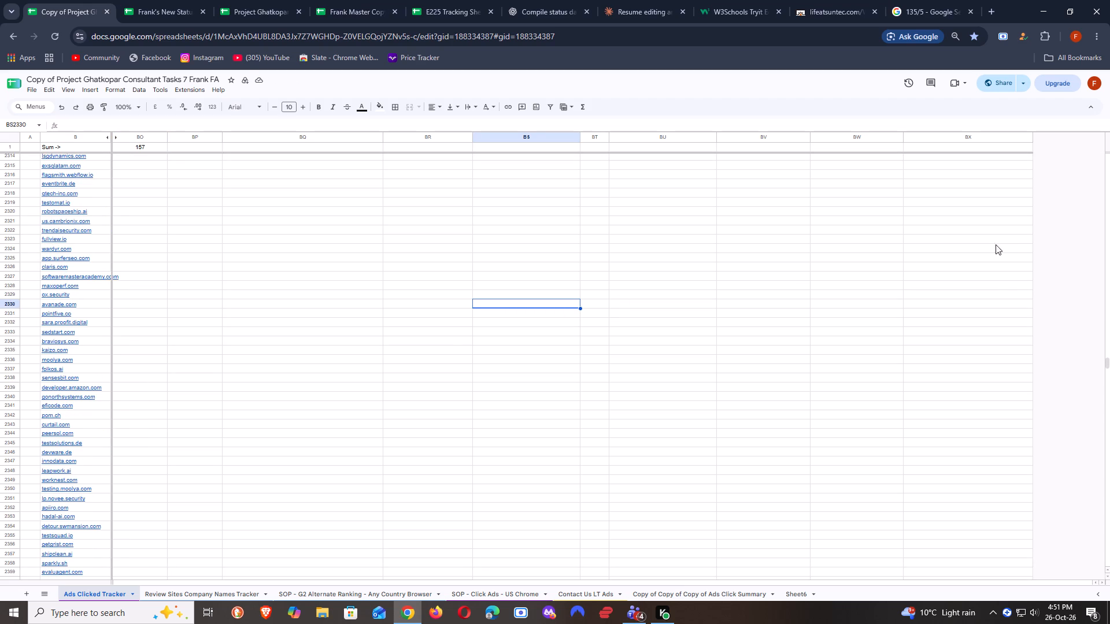
pyautogui.moveTo(1105, 363); pyautogui.dragTo(1059, 8)
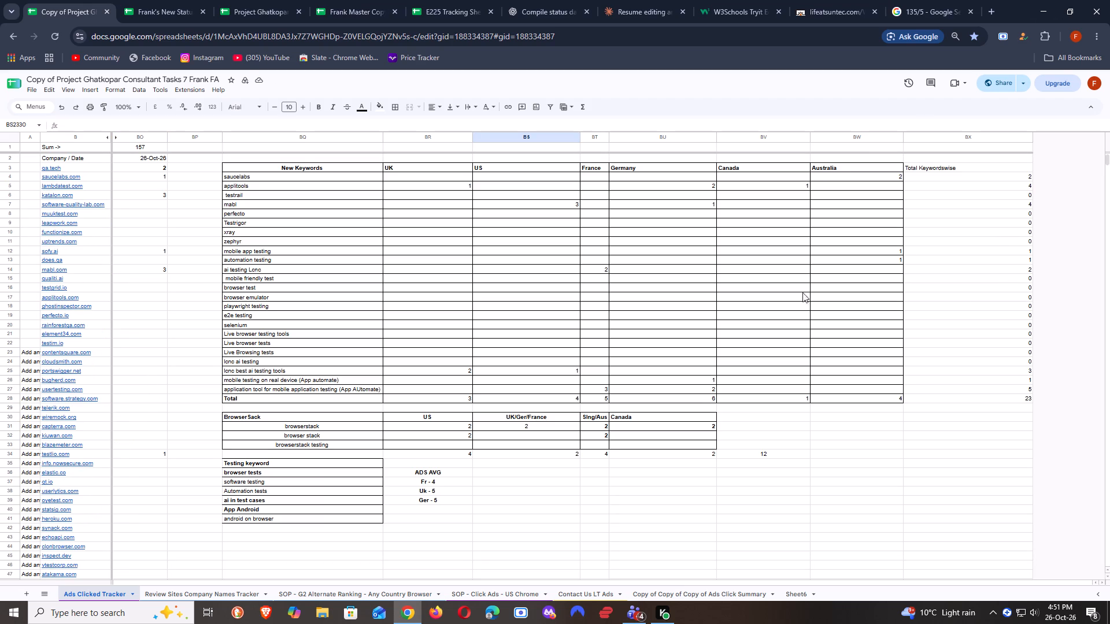
pyautogui.click(963, 281)
pyautogui.scroll(7, 467, 267)
pyautogui.click(160, 238)
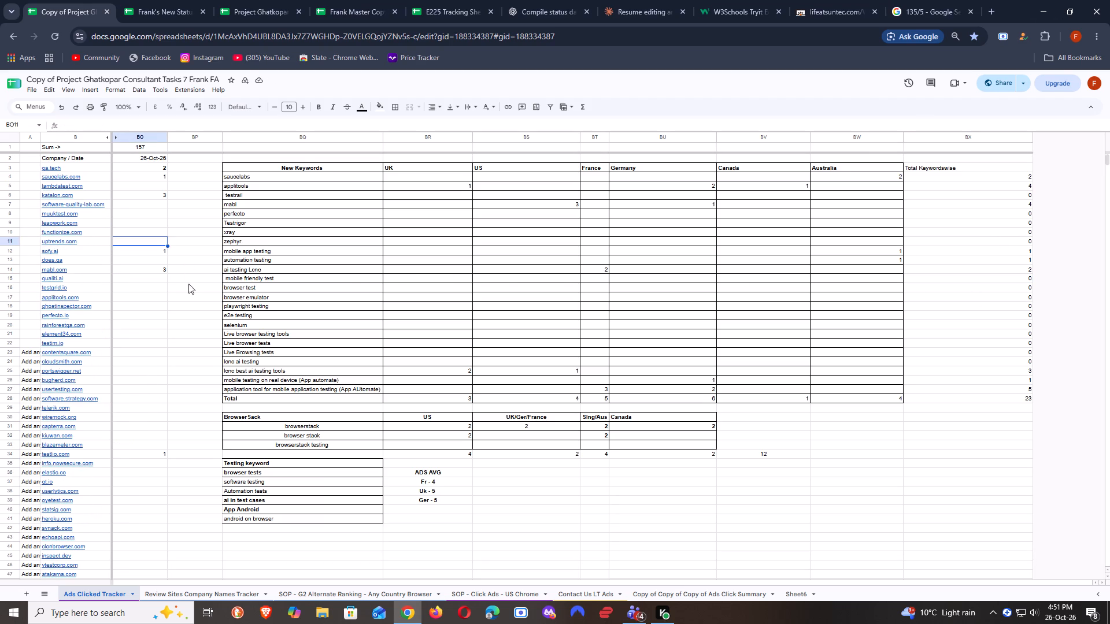
pyautogui.click(188, 304)
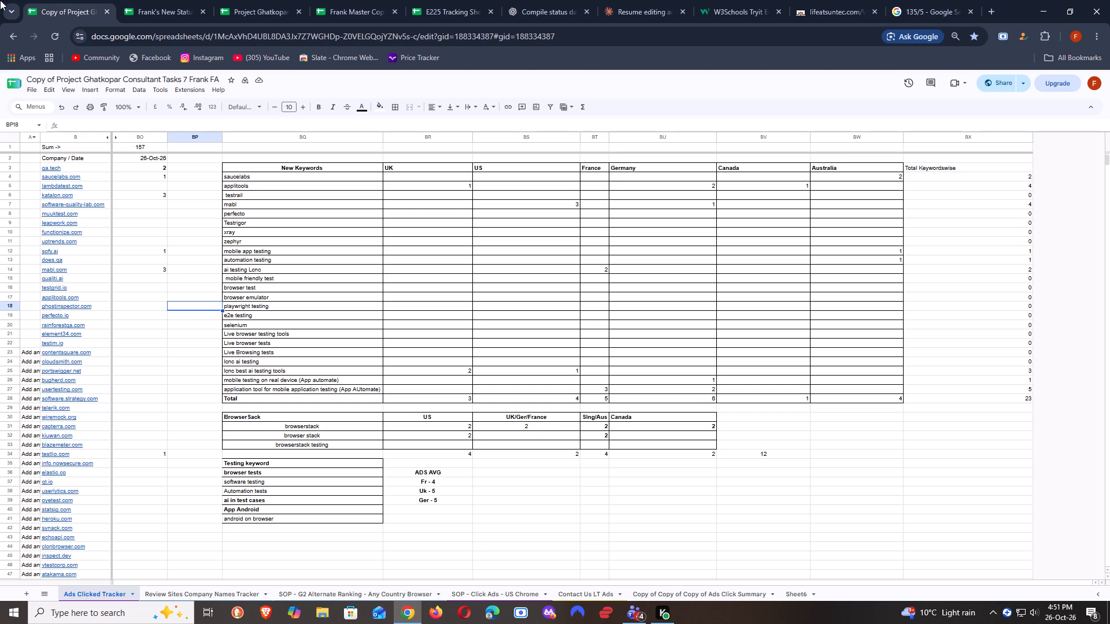
# Switch to Frank's New Status Sheet and review its Ads Click, Fill Details and Group Status sheets.
pyautogui.click(216, 0)
pyautogui.click(168, 0)
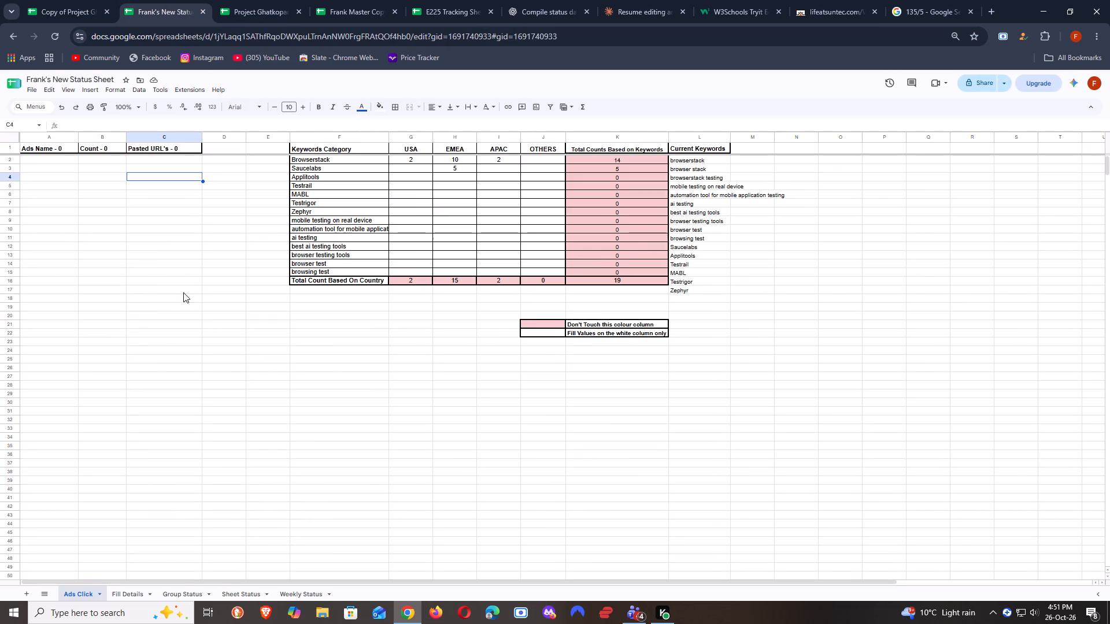
pyautogui.click(283, 382)
pyautogui.click(134, 601)
pyautogui.click(133, 598)
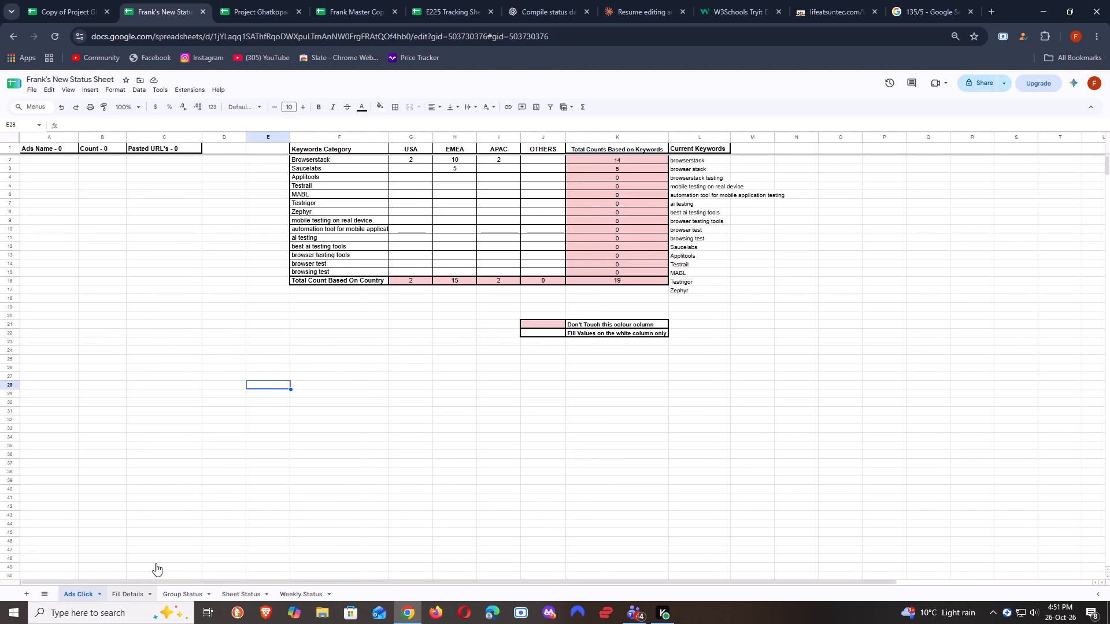
pyautogui.click(312, 409)
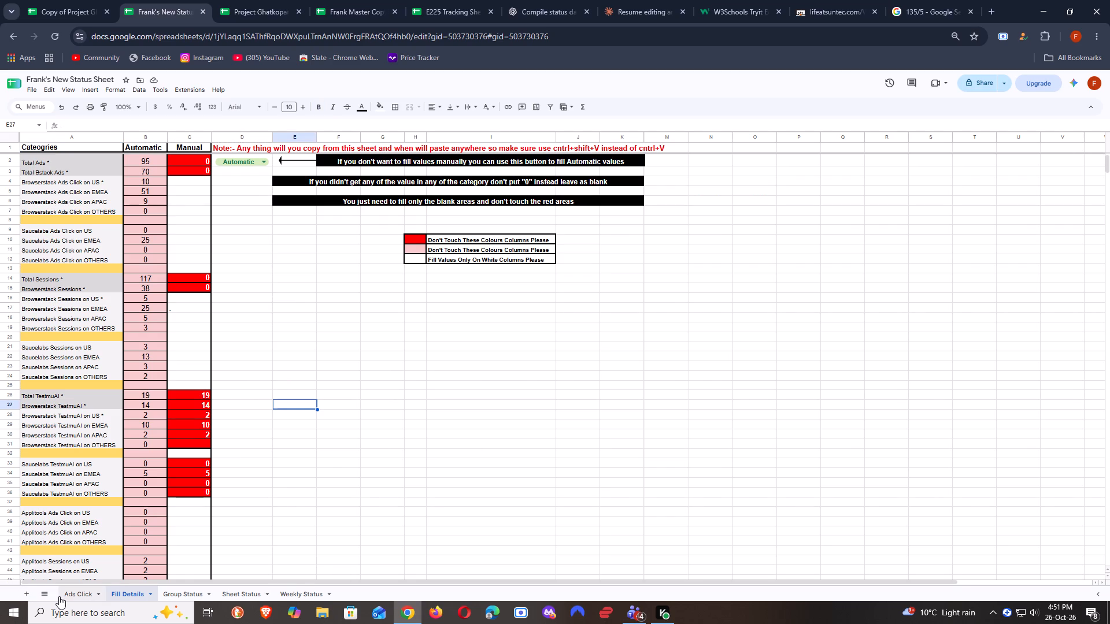
pyautogui.click(65, 594)
pyautogui.click(413, 432)
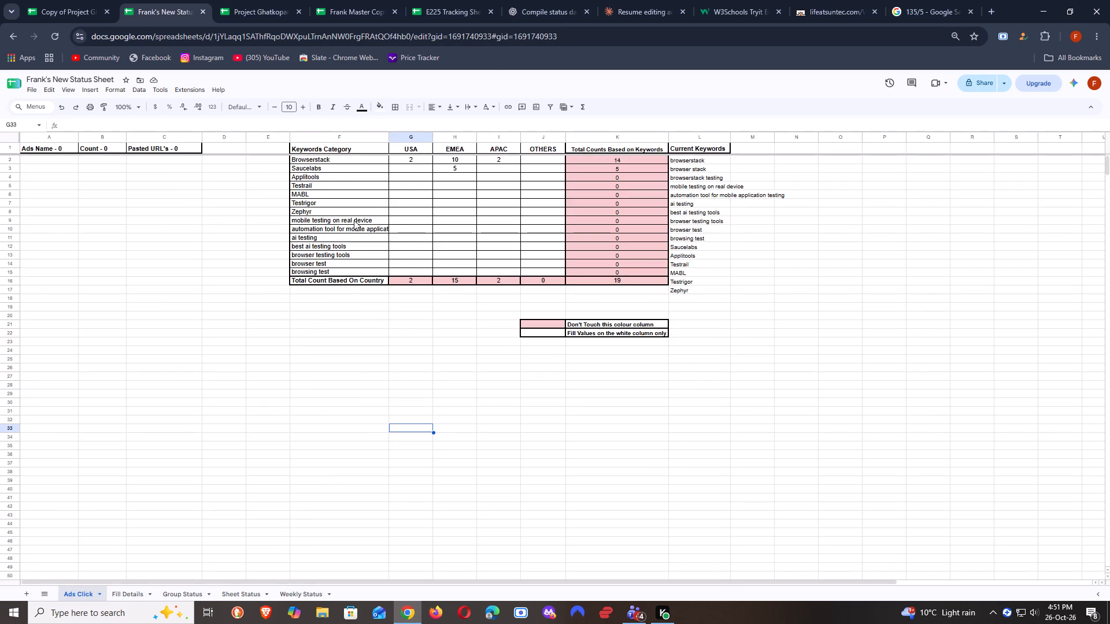
pyautogui.click(446, 164)
pyautogui.click(445, 181)
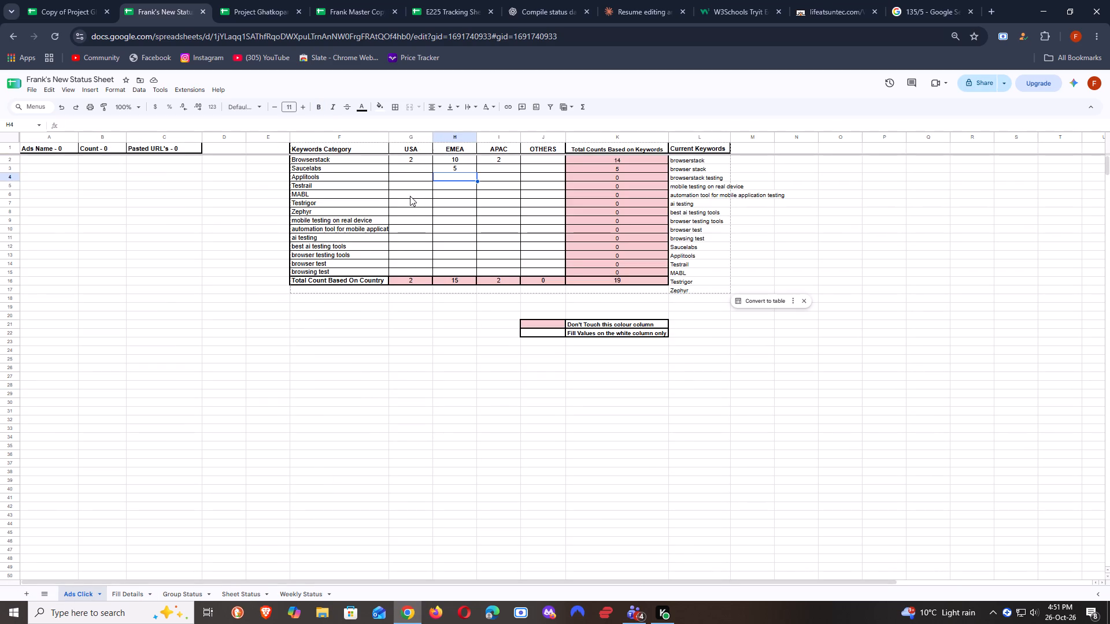
pyautogui.click(410, 196)
pyautogui.click(519, 215)
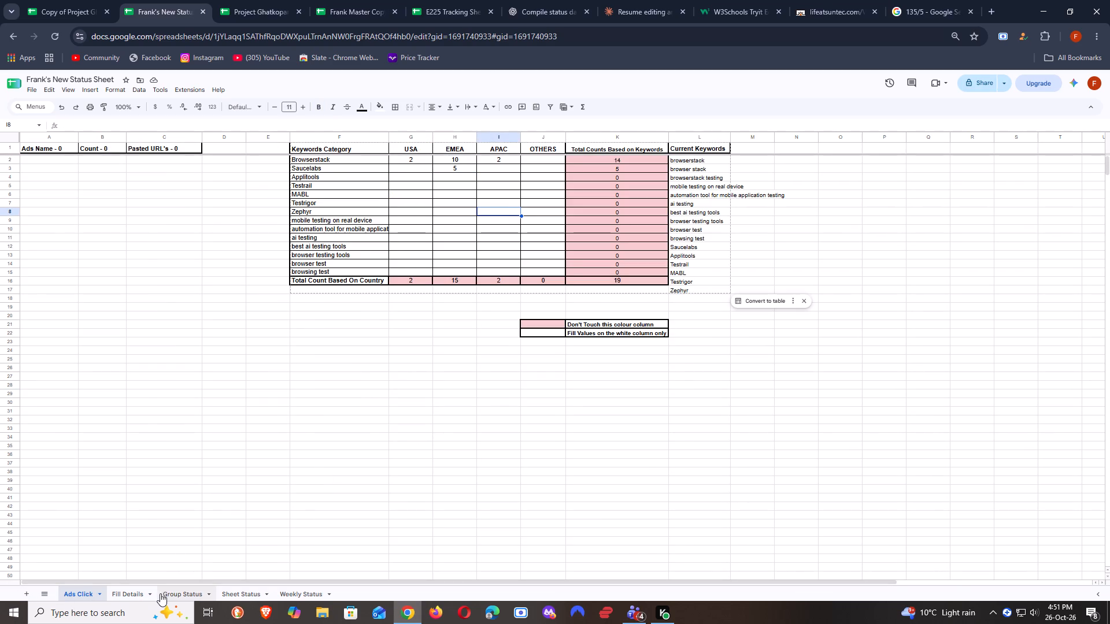
pyautogui.click(184, 593)
pyautogui.click(115, 599)
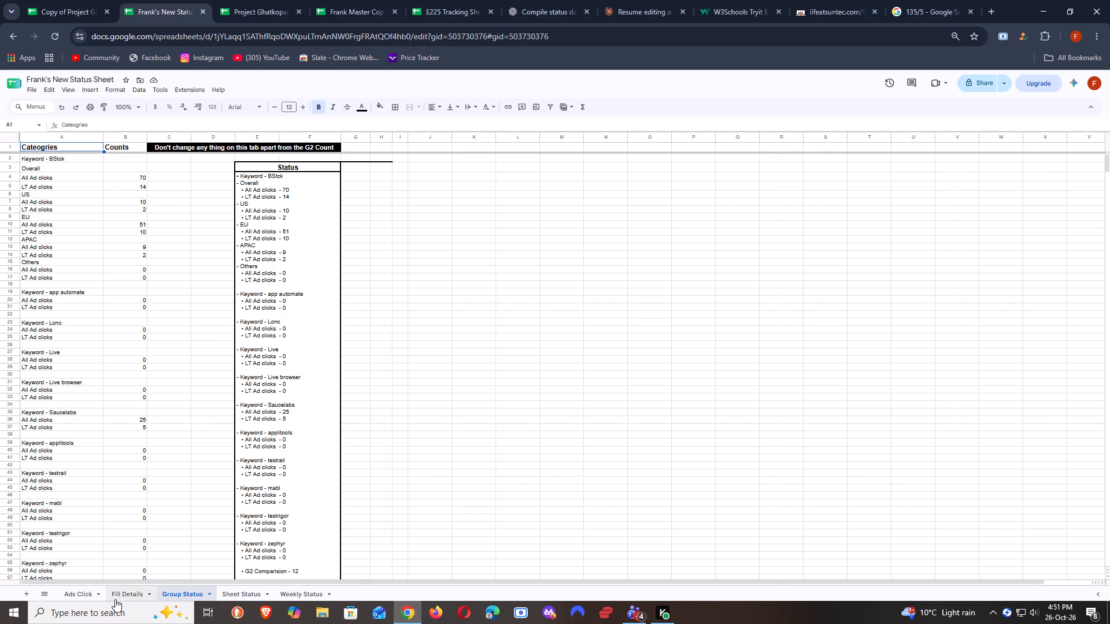
pyautogui.click(406, 385)
pyautogui.scroll(6, 406, 385)
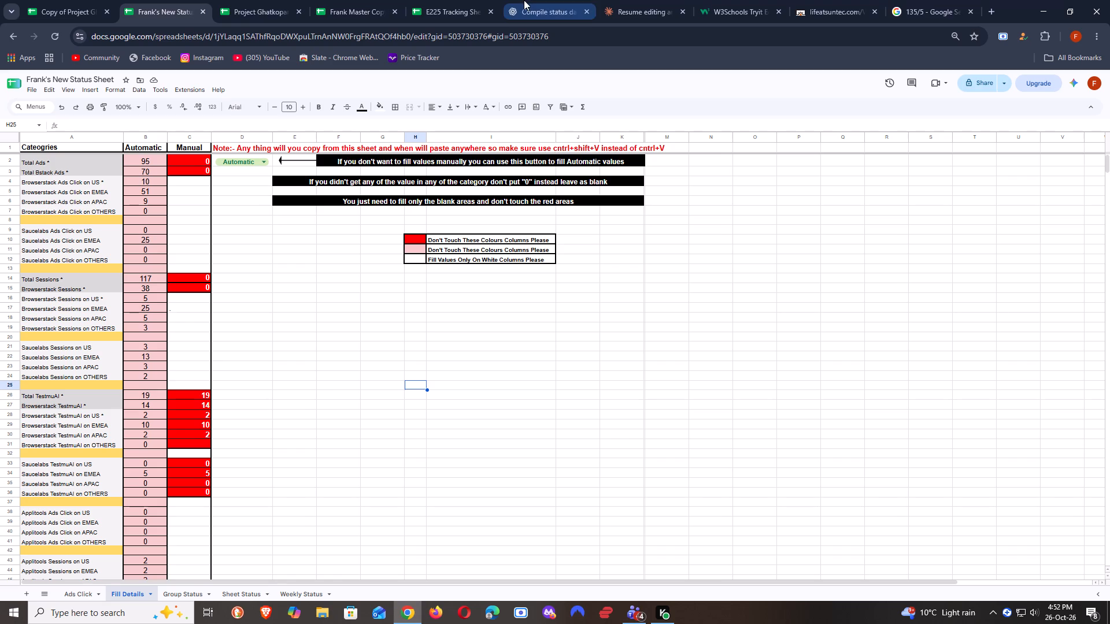
pyautogui.click(276, 292)
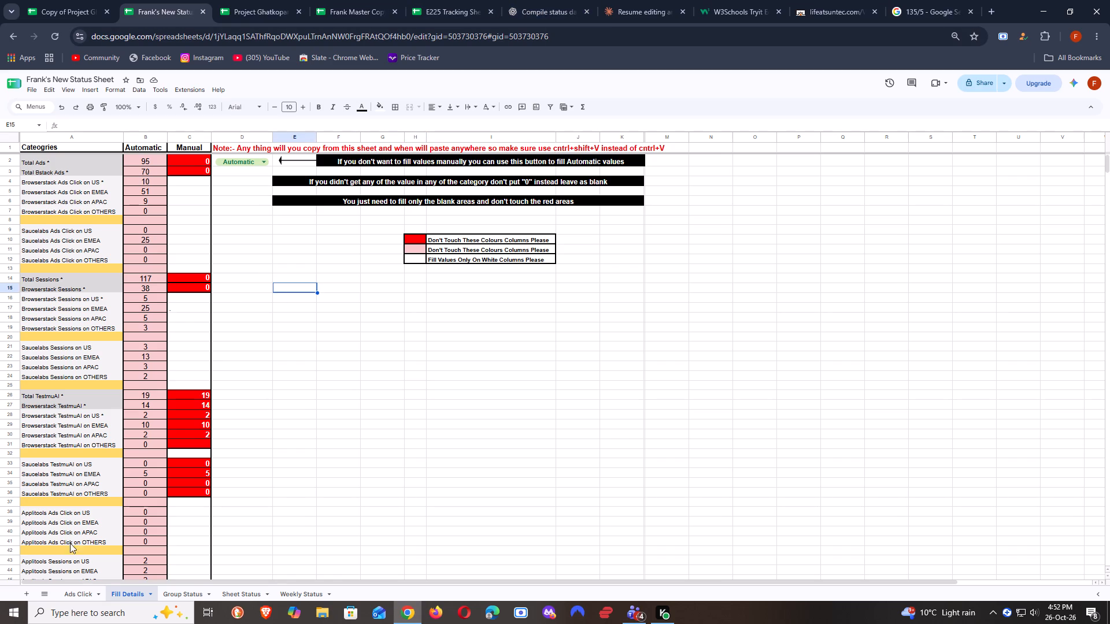
pyautogui.click(86, 595)
pyautogui.scroll(5, 262, 451)
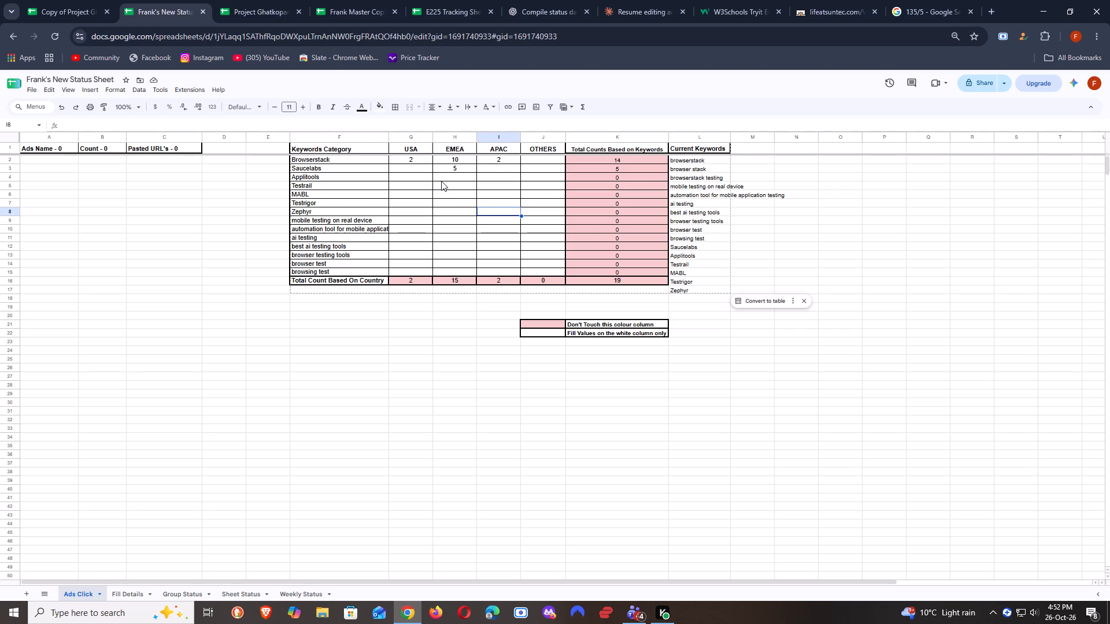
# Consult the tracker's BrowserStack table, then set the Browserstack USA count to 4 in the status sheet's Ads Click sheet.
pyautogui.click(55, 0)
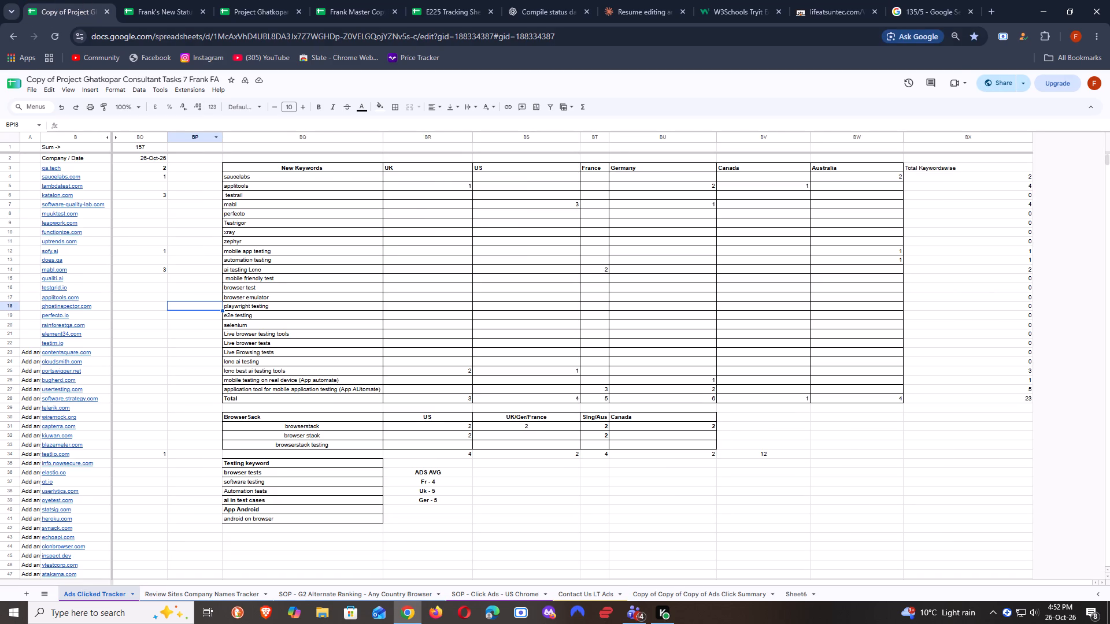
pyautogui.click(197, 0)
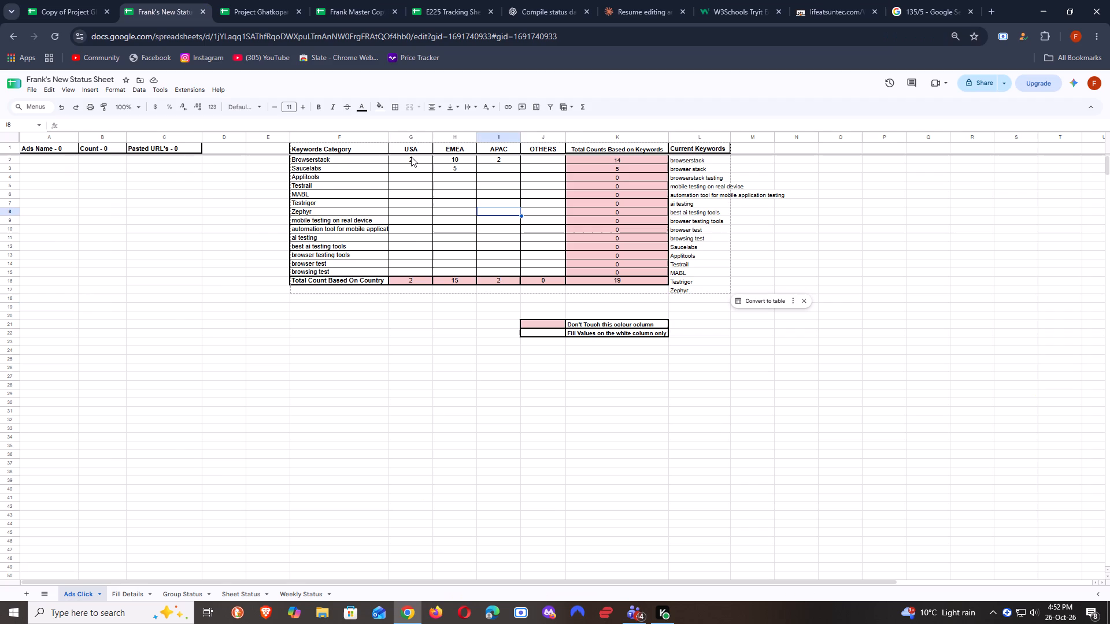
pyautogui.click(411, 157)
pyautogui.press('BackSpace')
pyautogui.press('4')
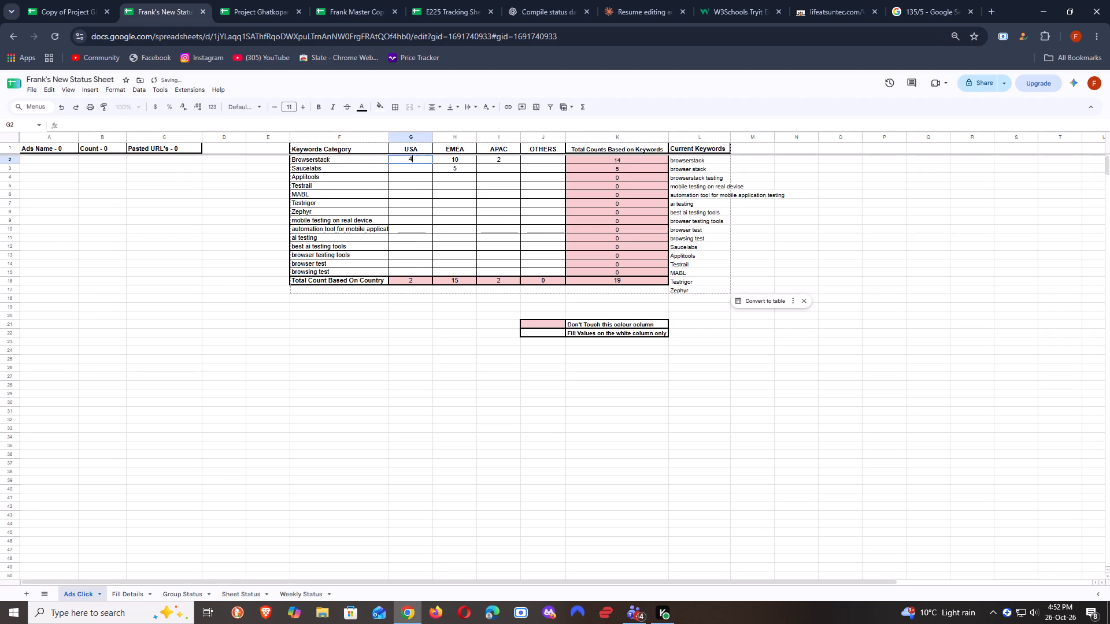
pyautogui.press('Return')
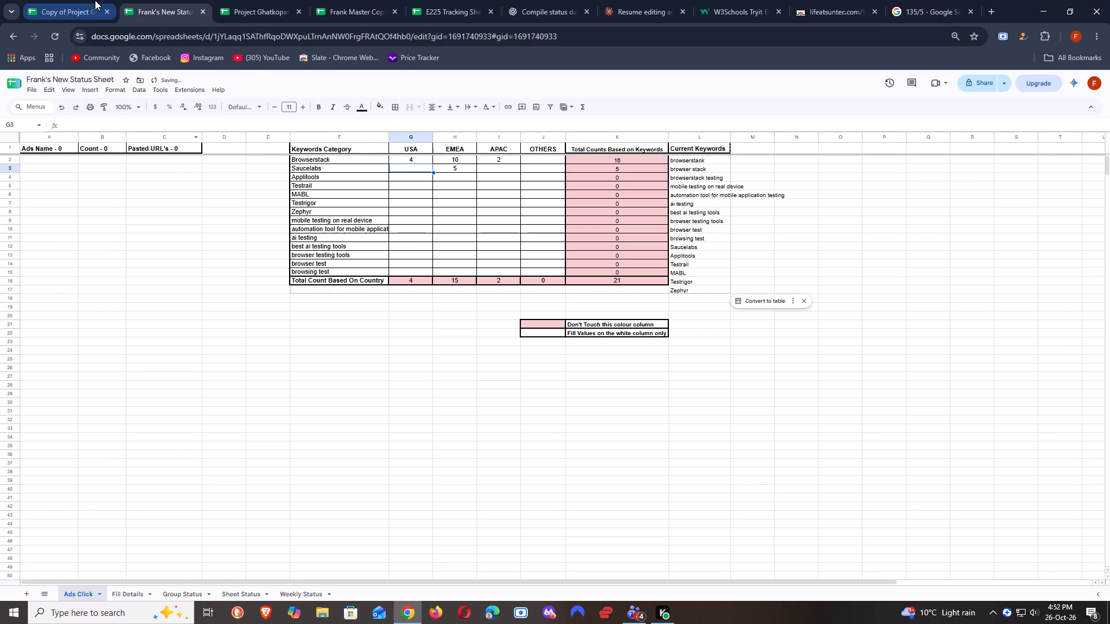
# Recheck the tracker's BrowserStack table and set the Browserstack USA count to 3 in Frank's New Status Sheet.
pyautogui.click(52, 0)
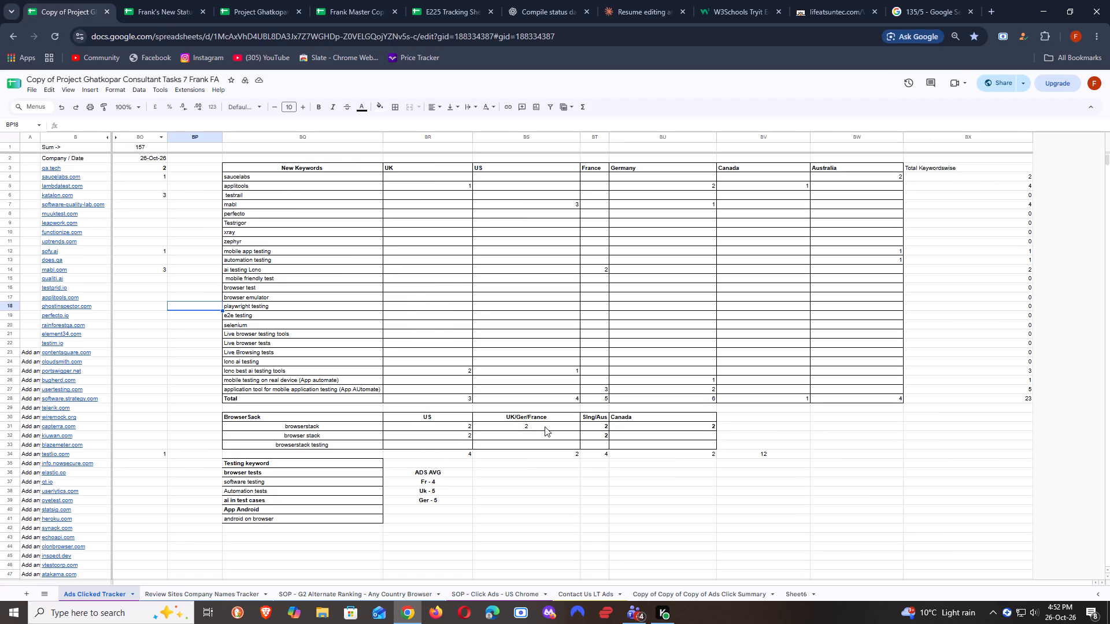
pyautogui.click(182, 0)
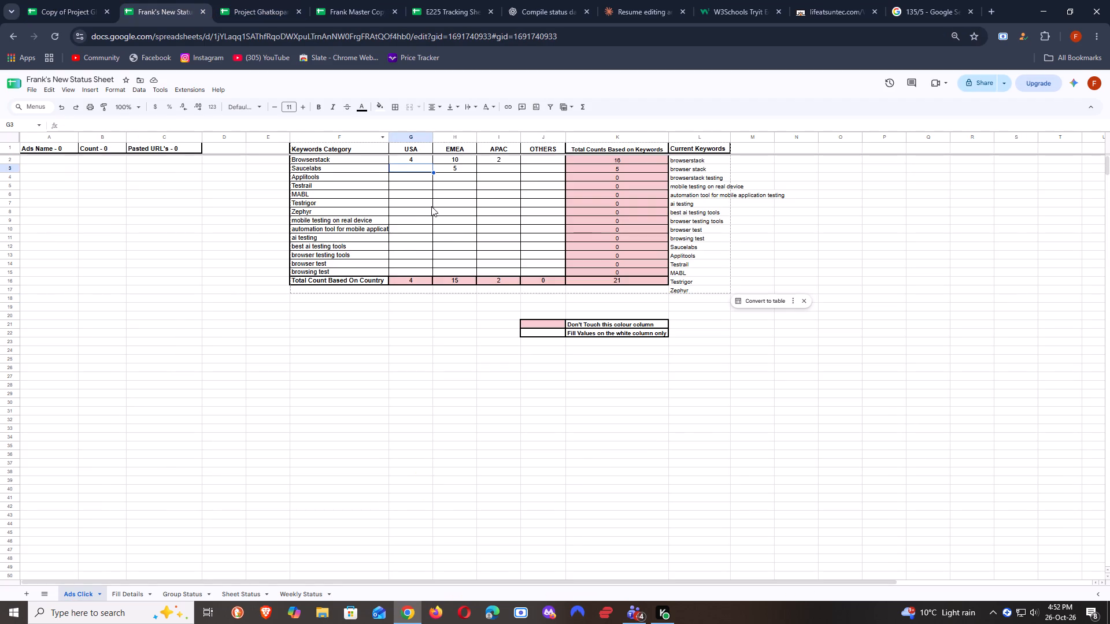
pyautogui.click(472, 158)
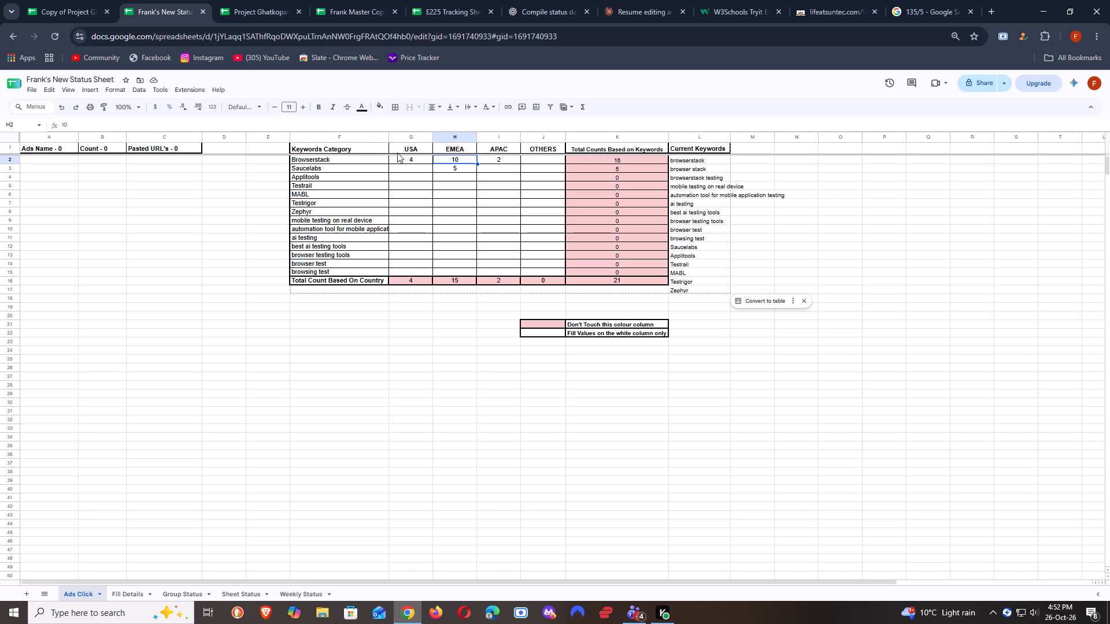
pyautogui.click(77, 0)
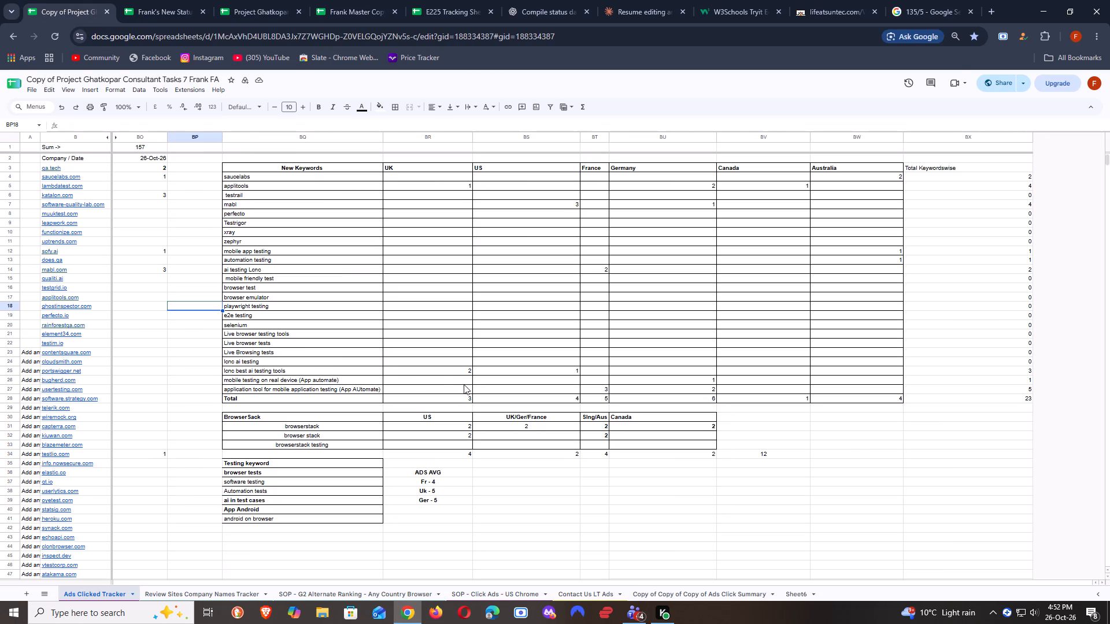
pyautogui.click(143, 0)
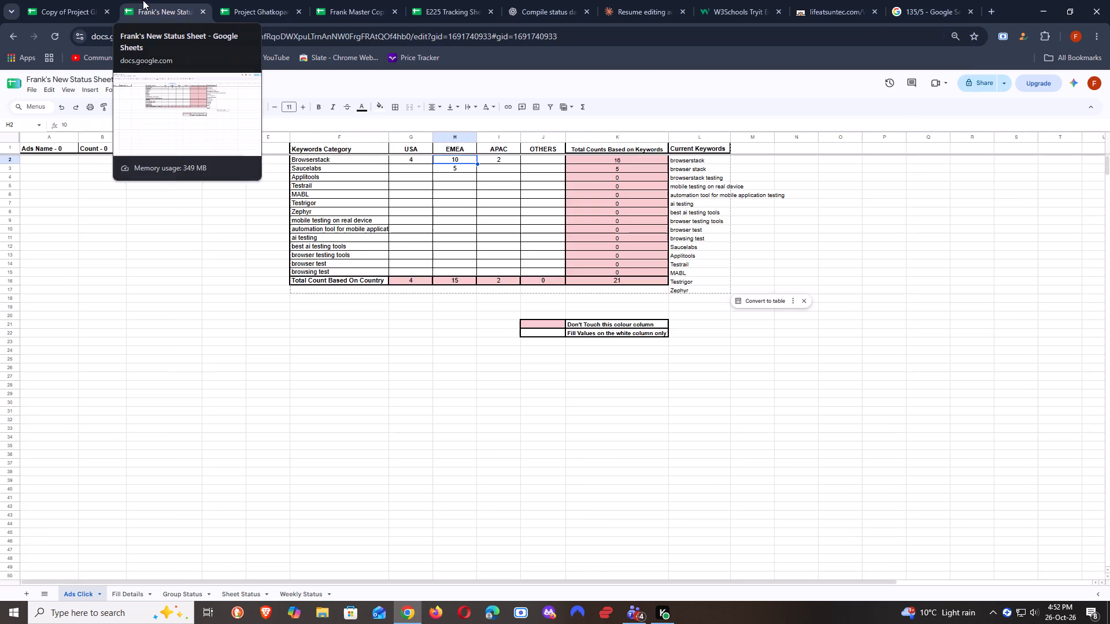
pyautogui.click(420, 158)
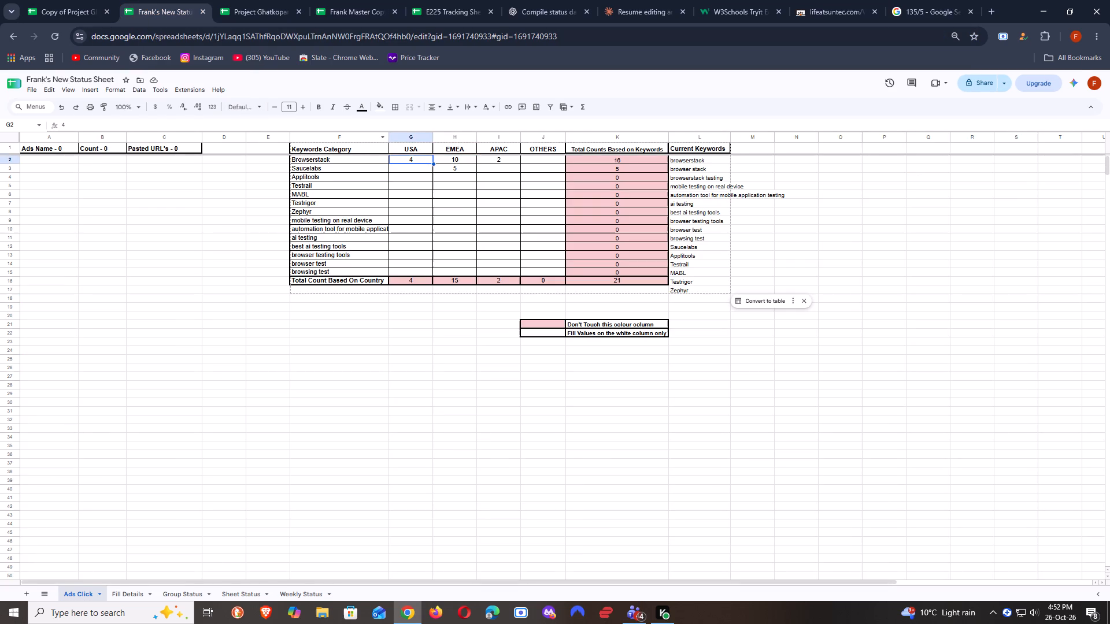
pyautogui.press('BackSpace')
pyautogui.press('3')
pyautogui.press('Return')
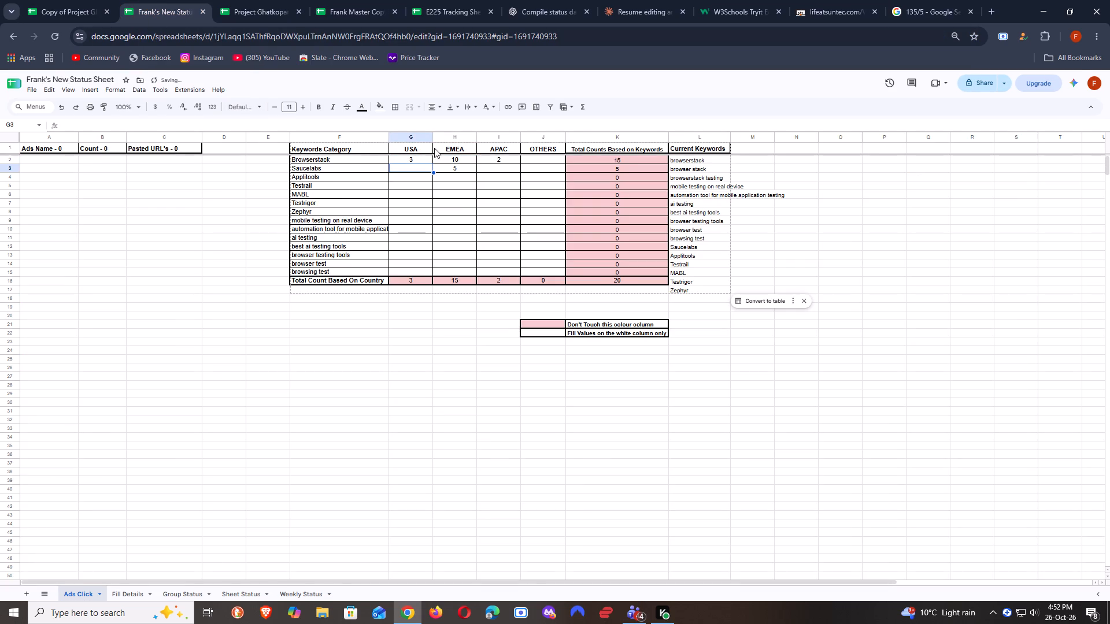
# Set the Browserstack EMEA count to 4 in the Ads Click sheet.
pyautogui.click(457, 155)
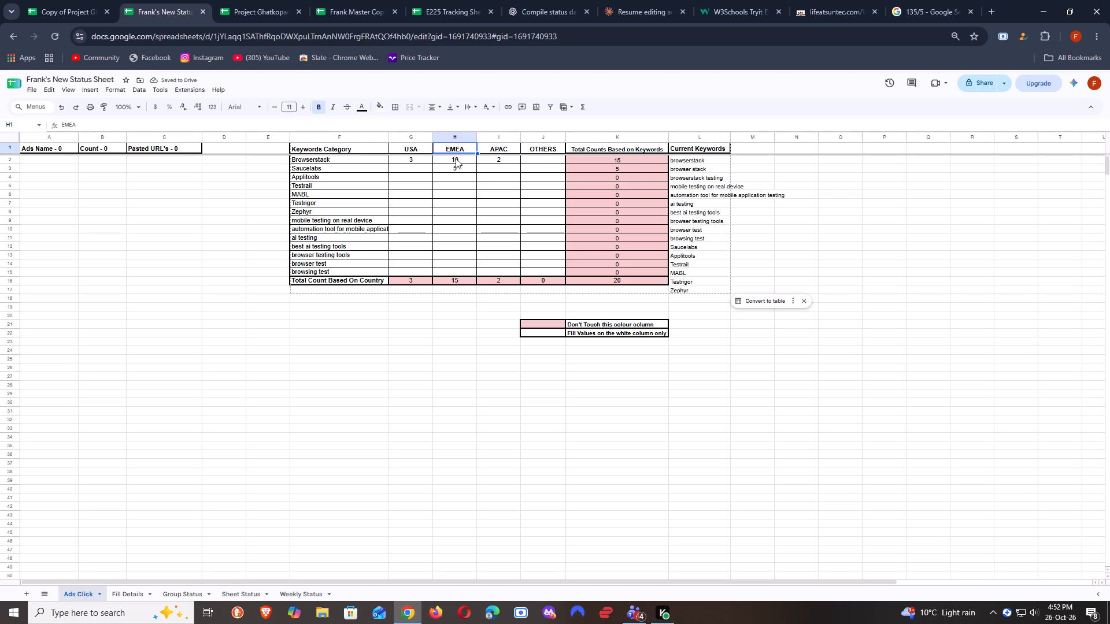
pyautogui.click(456, 158)
pyautogui.press('BackSpace')
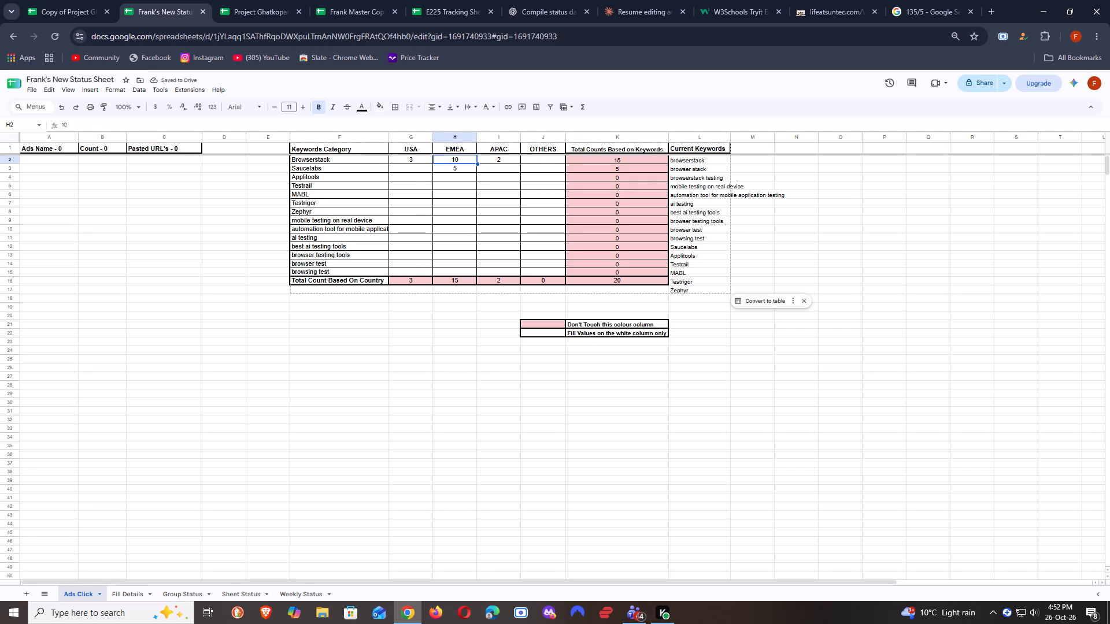
pyautogui.press('4')
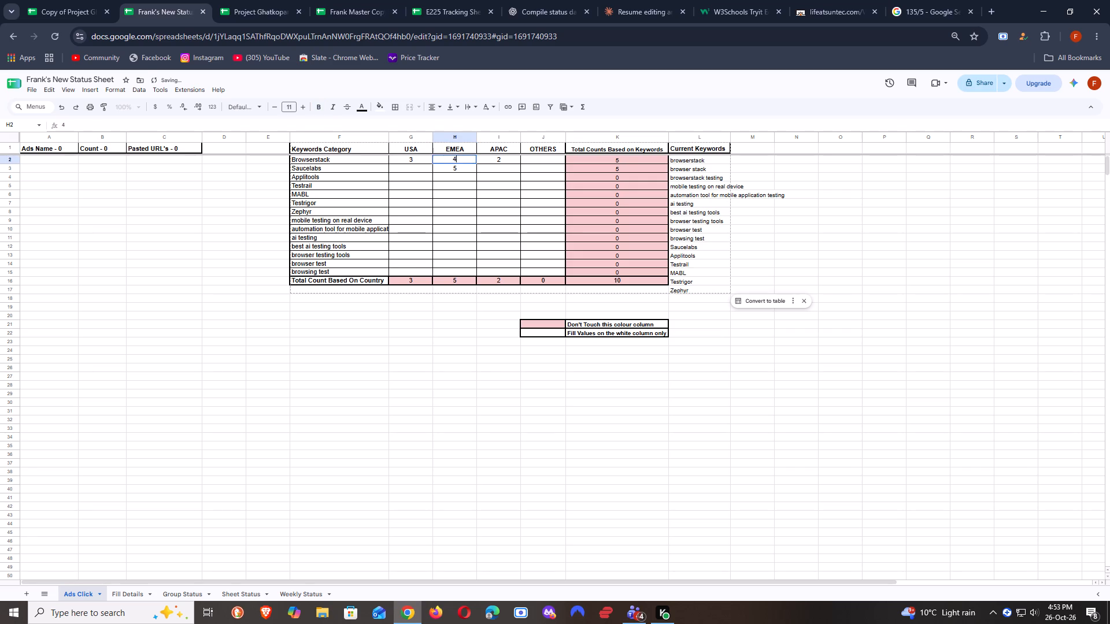
pyautogui.press('Return')
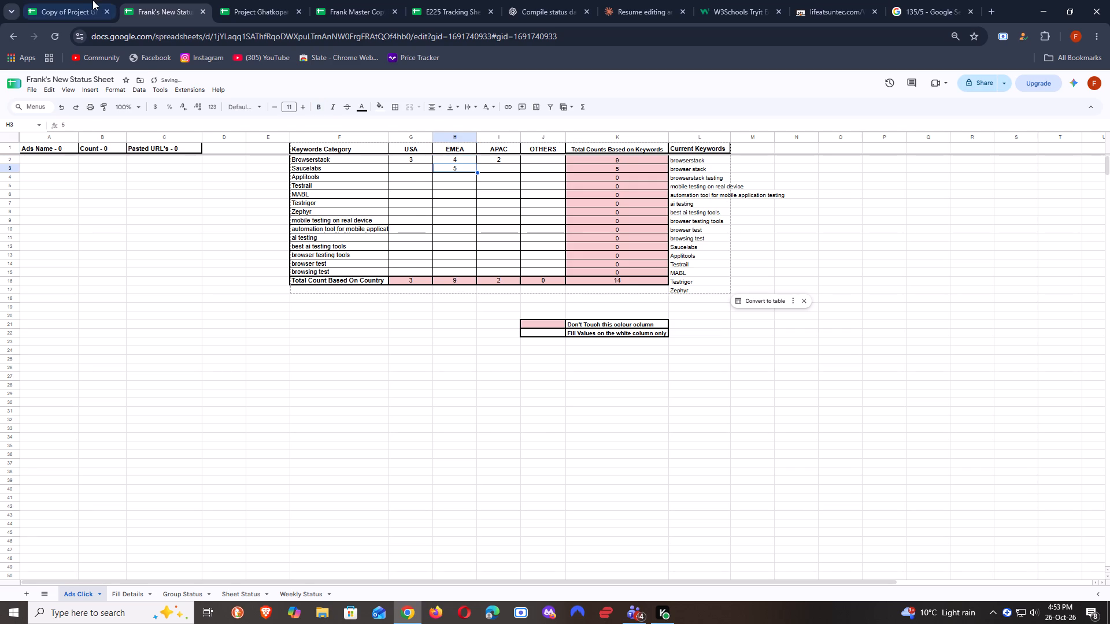
# Check the tracker's keyword table and clear the Saucelabs EMEA count in the status sheet's Ads Click sheet.
pyautogui.click(88, 0)
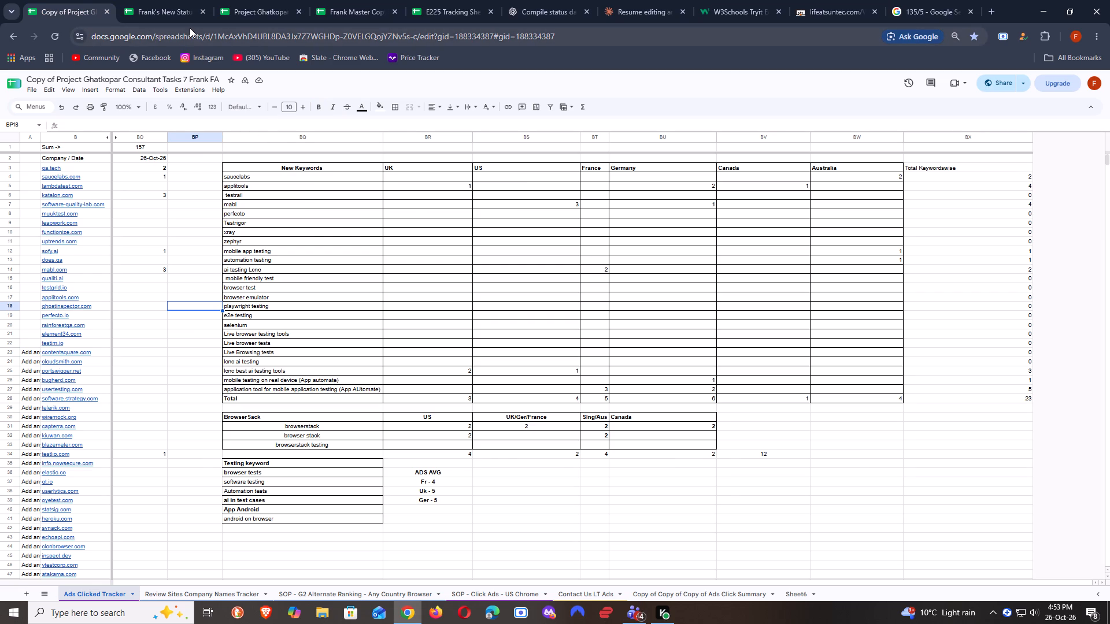
pyautogui.click(156, 1)
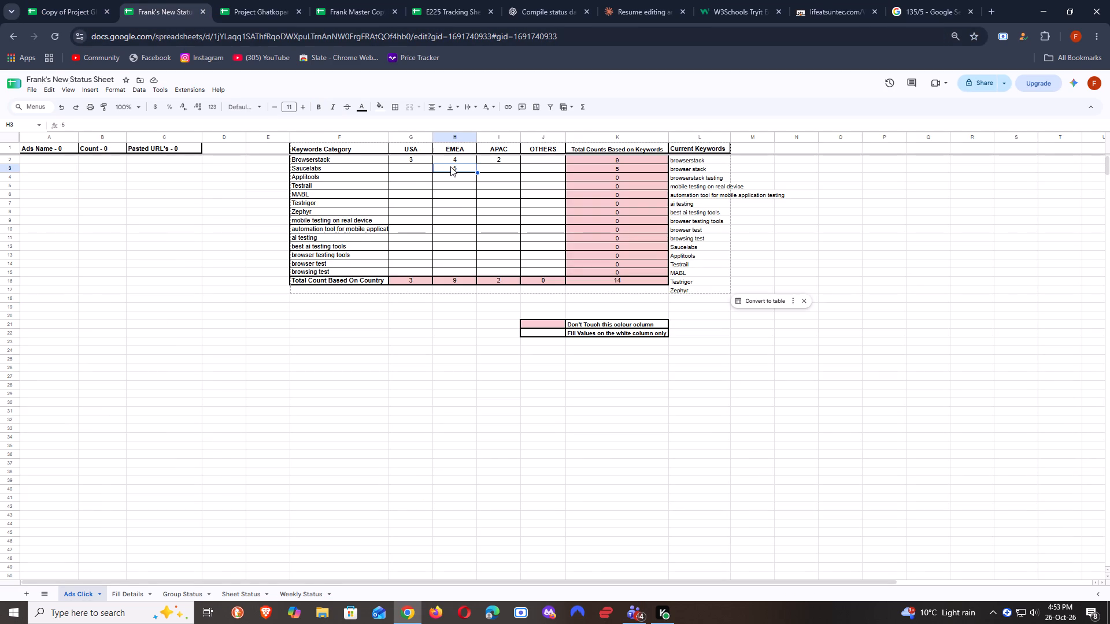
pyautogui.press('BackSpace')
pyautogui.click(406, 314)
# Set the US count for the "browser stack" keyword to 1 in the Ads Clicked Tracker's BrowserSack table.
pyautogui.click(57, 0)
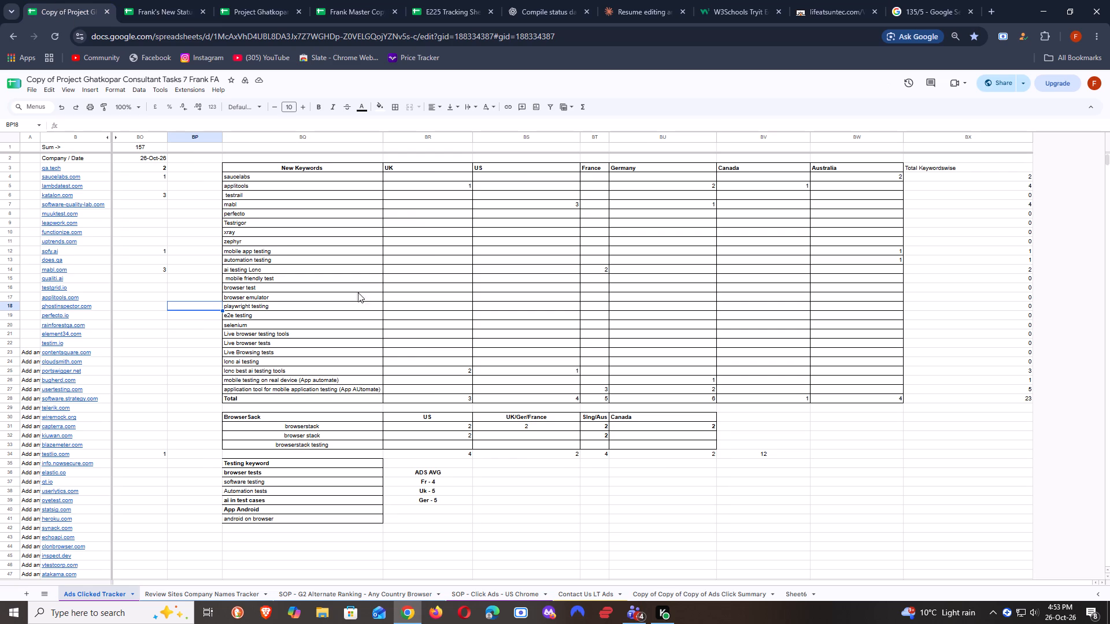
pyautogui.click(450, 436)
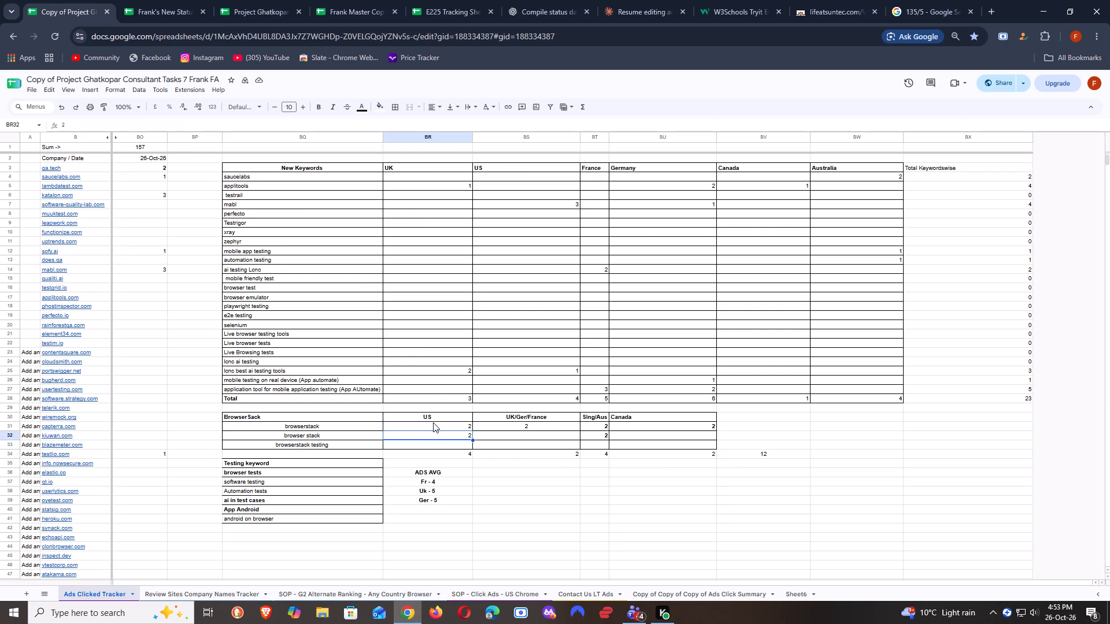
pyautogui.press('BackSpace')
pyautogui.press('1')
pyautogui.click(486, 504)
# Set the tracker's UK/Ger/France count for "browserstack" to 4, and check it against the Browserstack row in Frank's New Status Sheet.
pyautogui.click(528, 429)
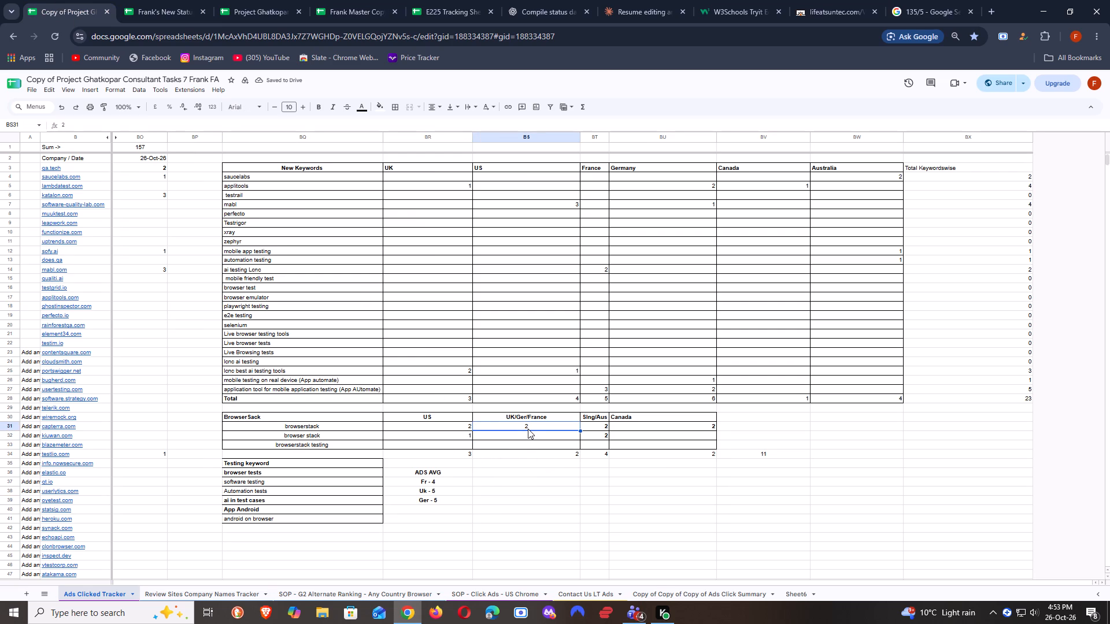
pyautogui.press('4')
pyautogui.press('Return')
pyautogui.press('Return')
pyautogui.click(160, 0)
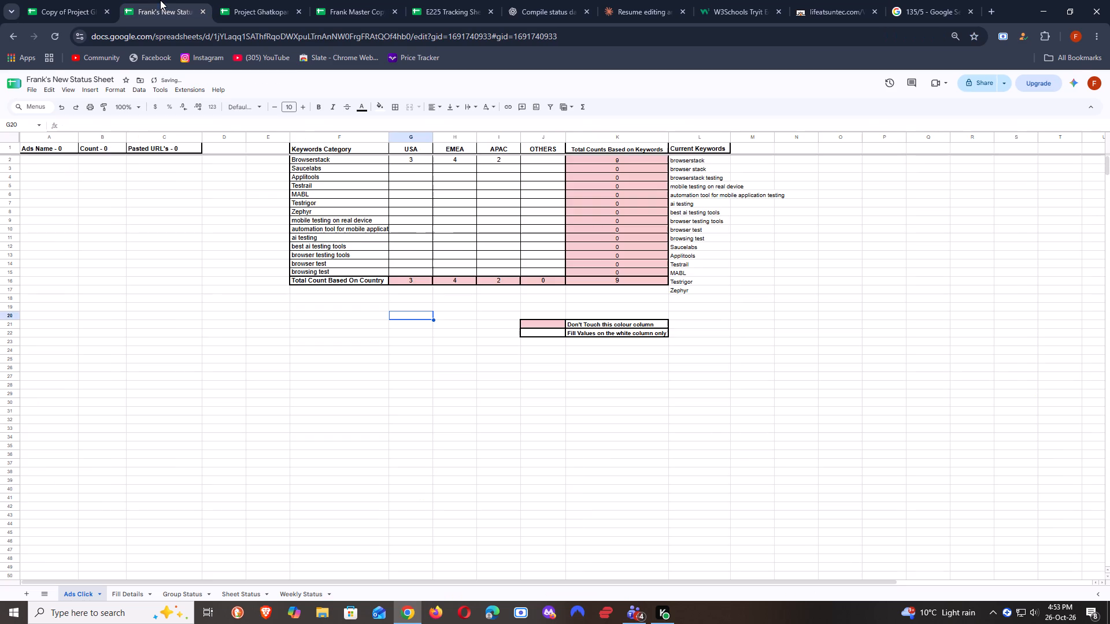
pyautogui.click(297, 310)
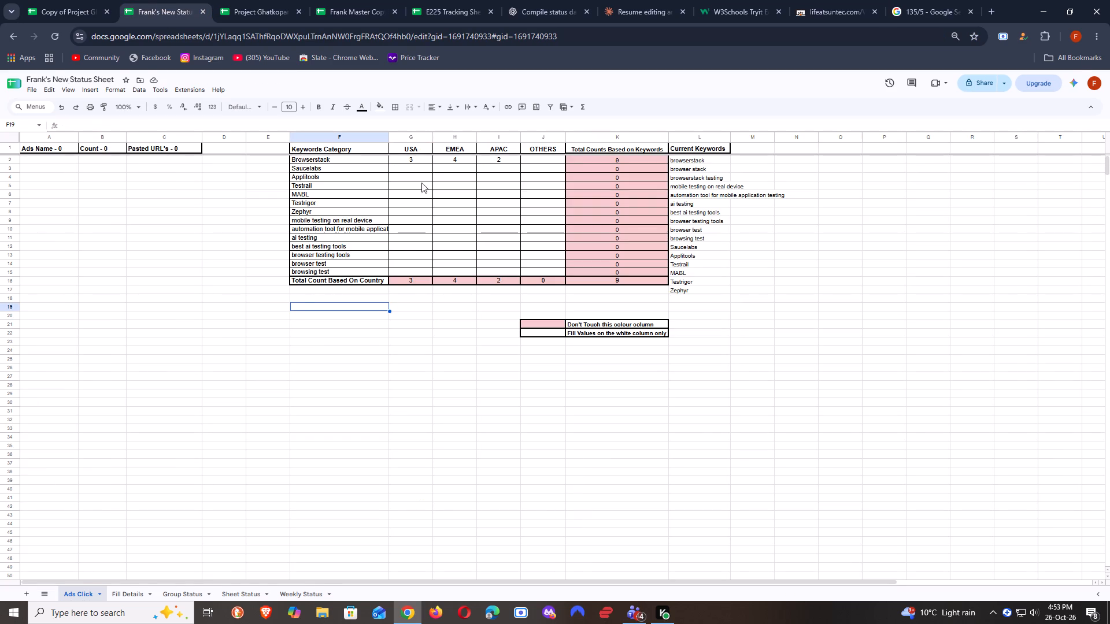
# Set the Sing/Aus count for the "browser stack" keyword to 1 in the tracker's BrowserSack table.
pyautogui.click(110, 1)
pyautogui.click(494, 473)
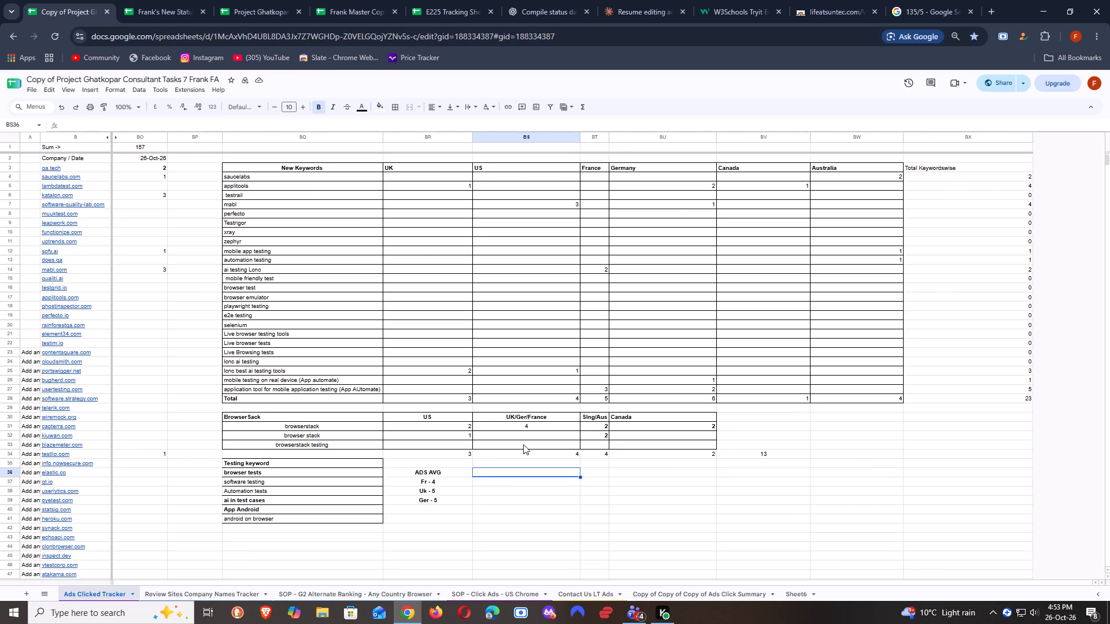
pyautogui.click(584, 440)
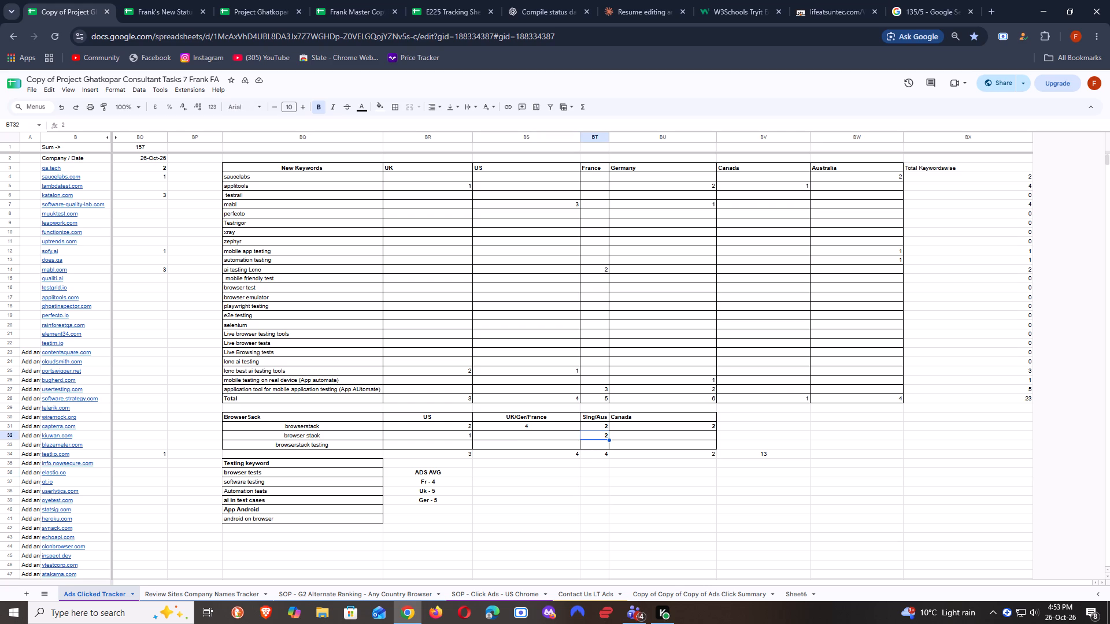
pyautogui.press('BackSpace')
pyautogui.press('1')
pyautogui.press('Return')
pyautogui.click(640, 526)
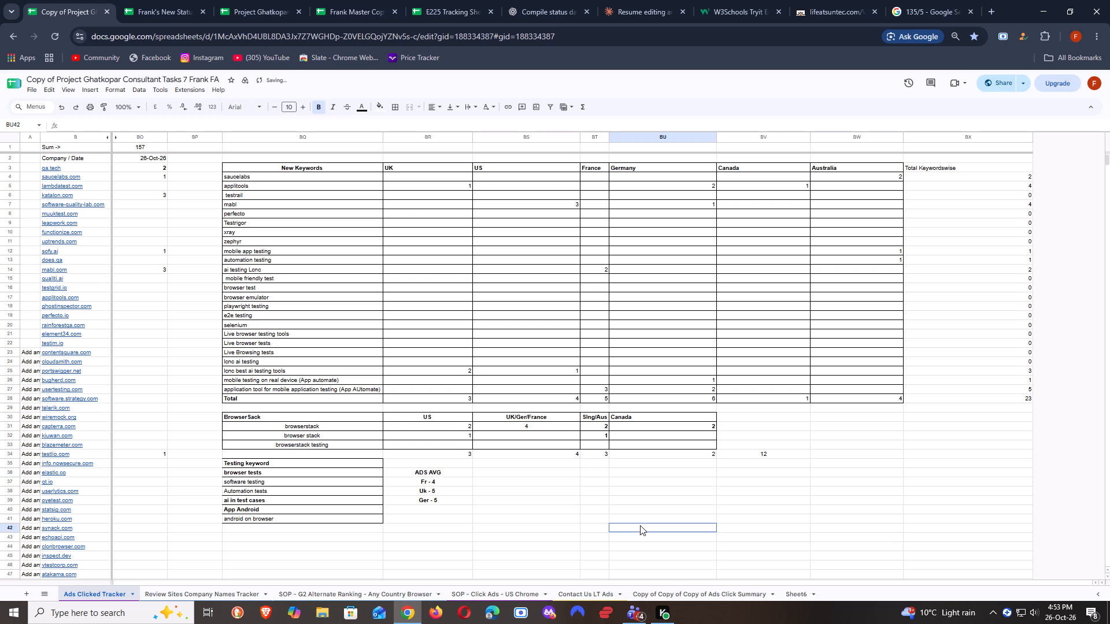
# Set the Browserstack APAC count to 3 in the Ads Click sheet of Frank's New Status Sheet.
pyautogui.click(180, 0)
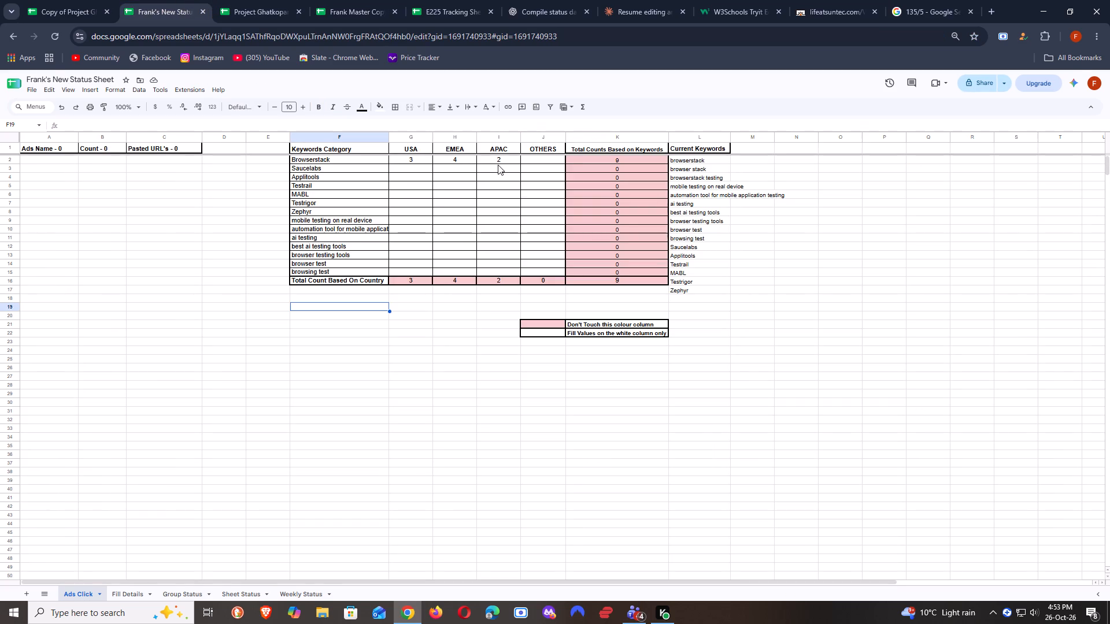
pyautogui.click(497, 162)
pyautogui.press('3')
pyautogui.press('Return')
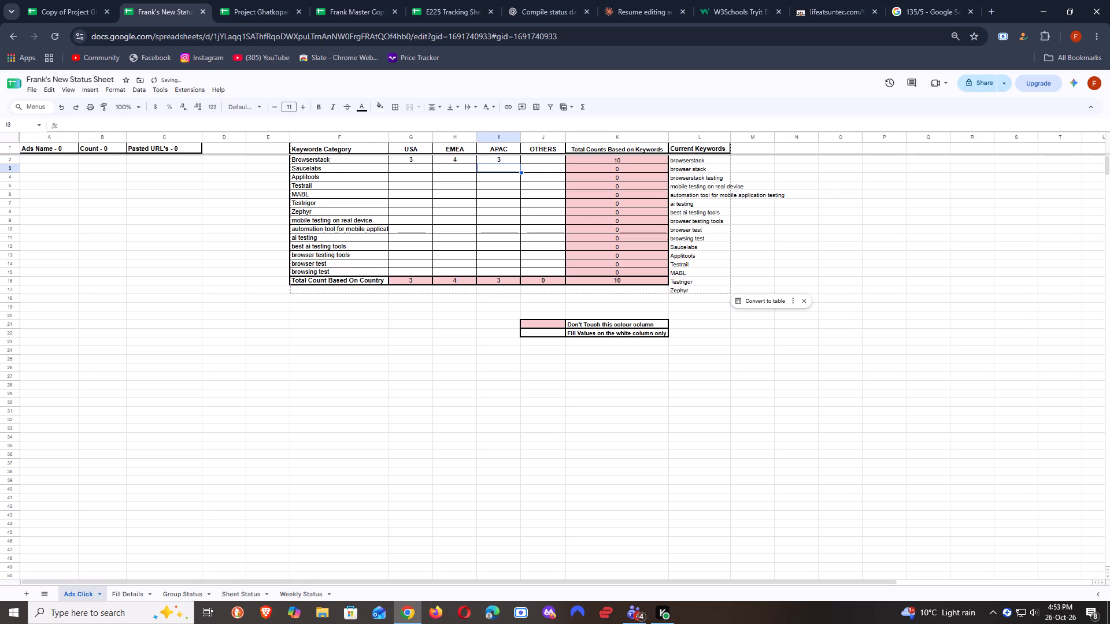
# Consult the tracker, set the Browserstack OTHERS count to 2 in the Ads Click sheet, and look over the Fill Details sheet.
pyautogui.click(75, 0)
pyautogui.click(149, 0)
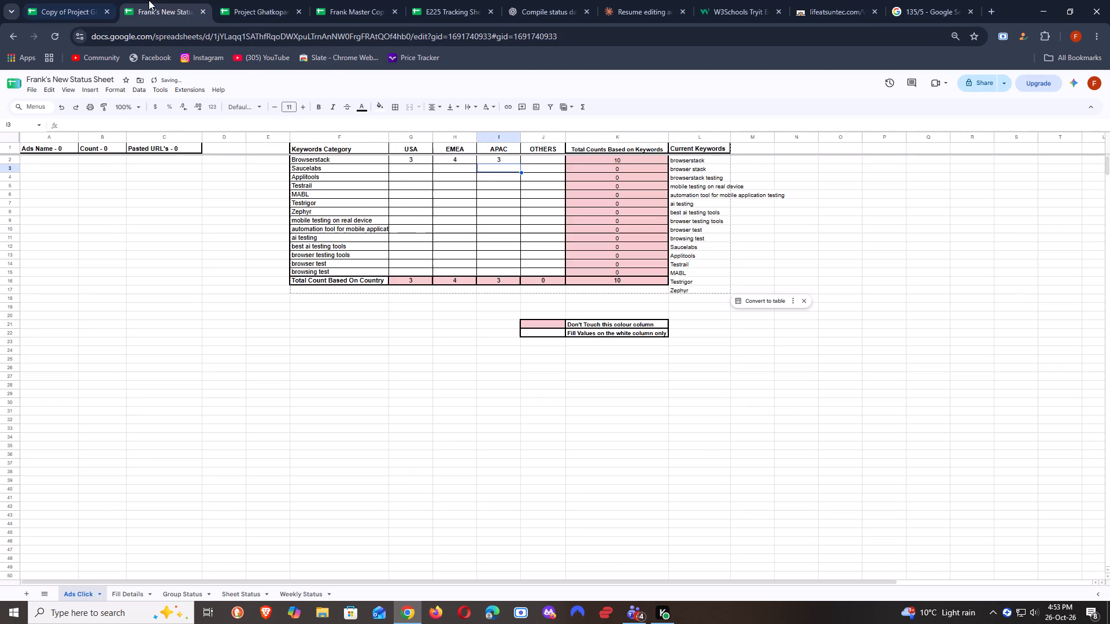
pyautogui.click(546, 162)
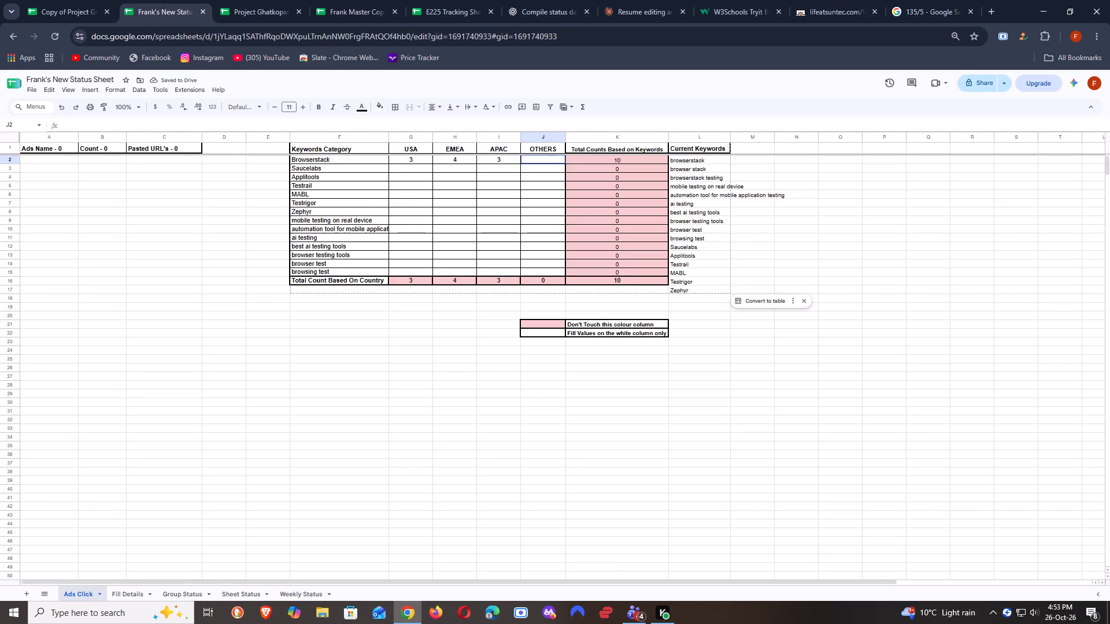
pyautogui.press('2')
pyautogui.press('Return')
pyautogui.click(251, 341)
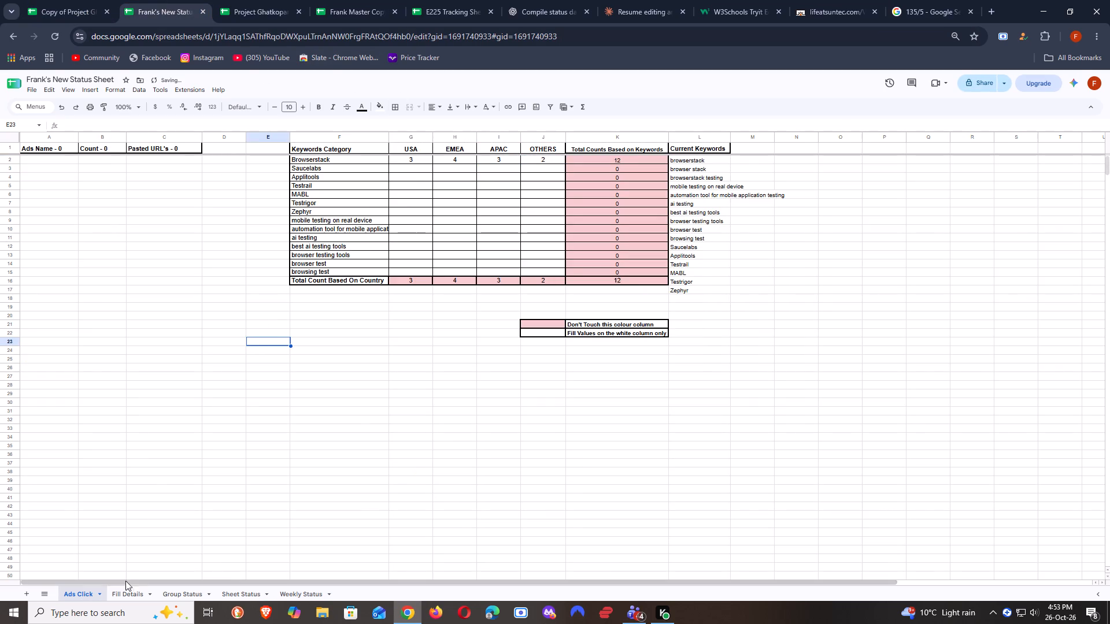
pyautogui.click(140, 590)
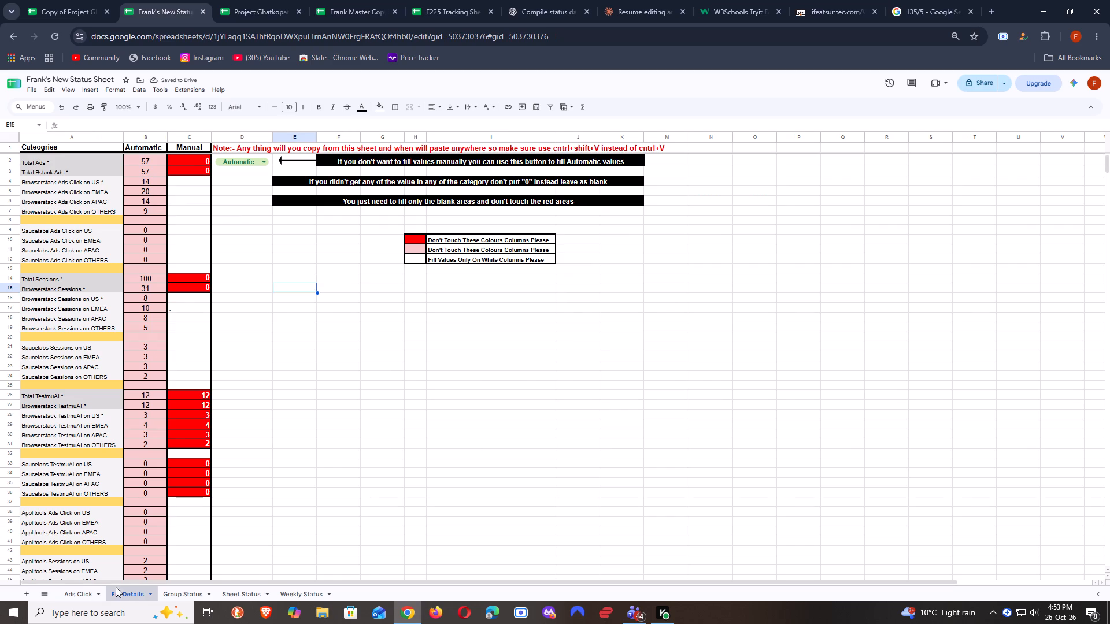
pyautogui.click(69, 590)
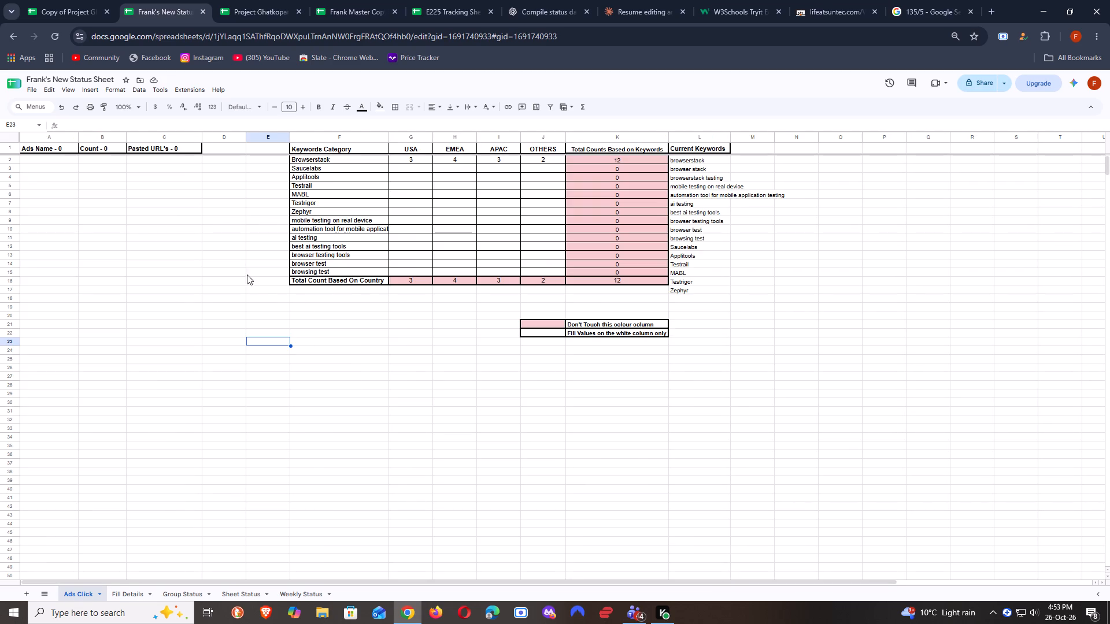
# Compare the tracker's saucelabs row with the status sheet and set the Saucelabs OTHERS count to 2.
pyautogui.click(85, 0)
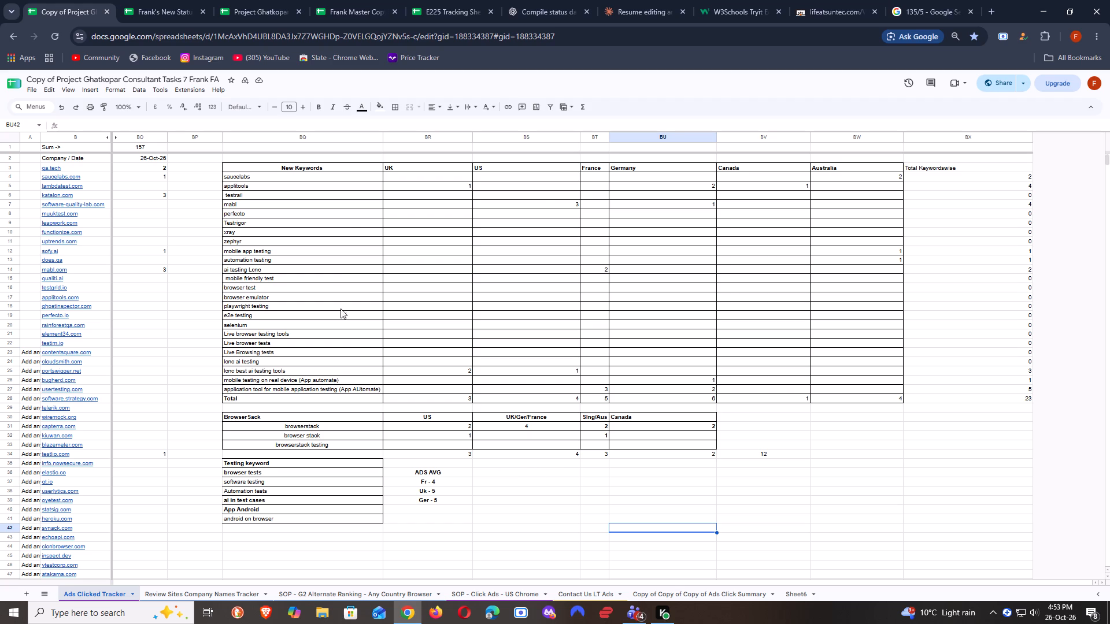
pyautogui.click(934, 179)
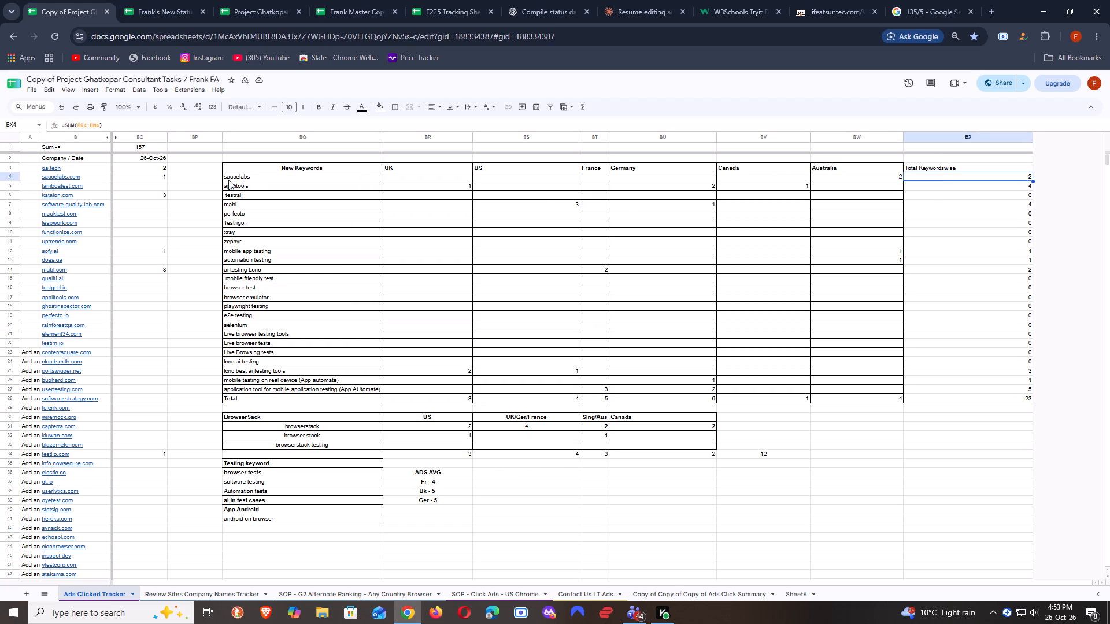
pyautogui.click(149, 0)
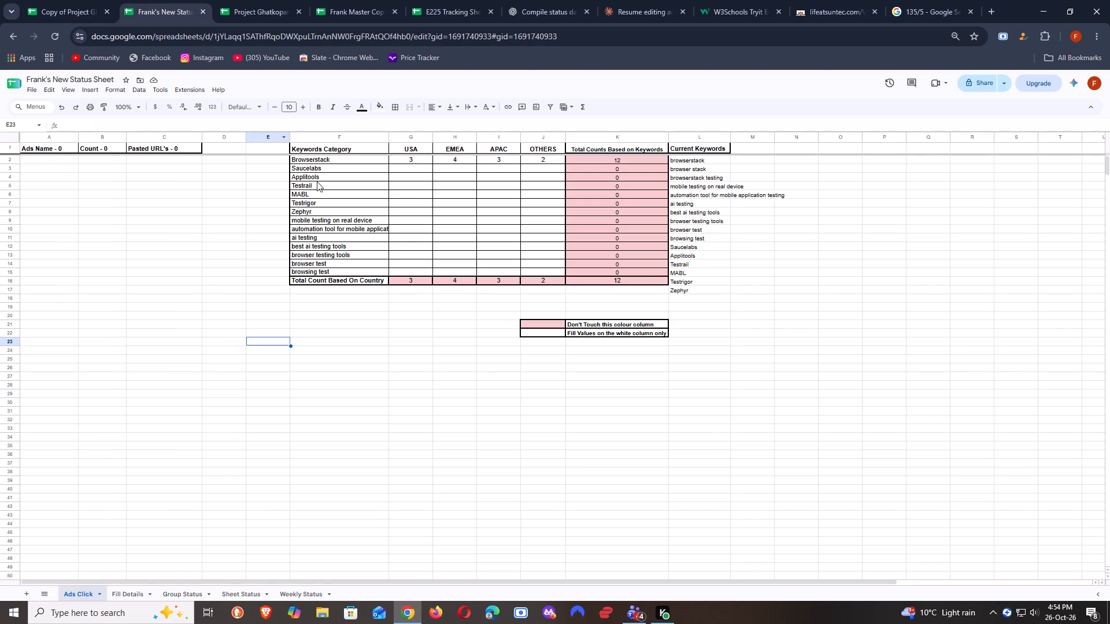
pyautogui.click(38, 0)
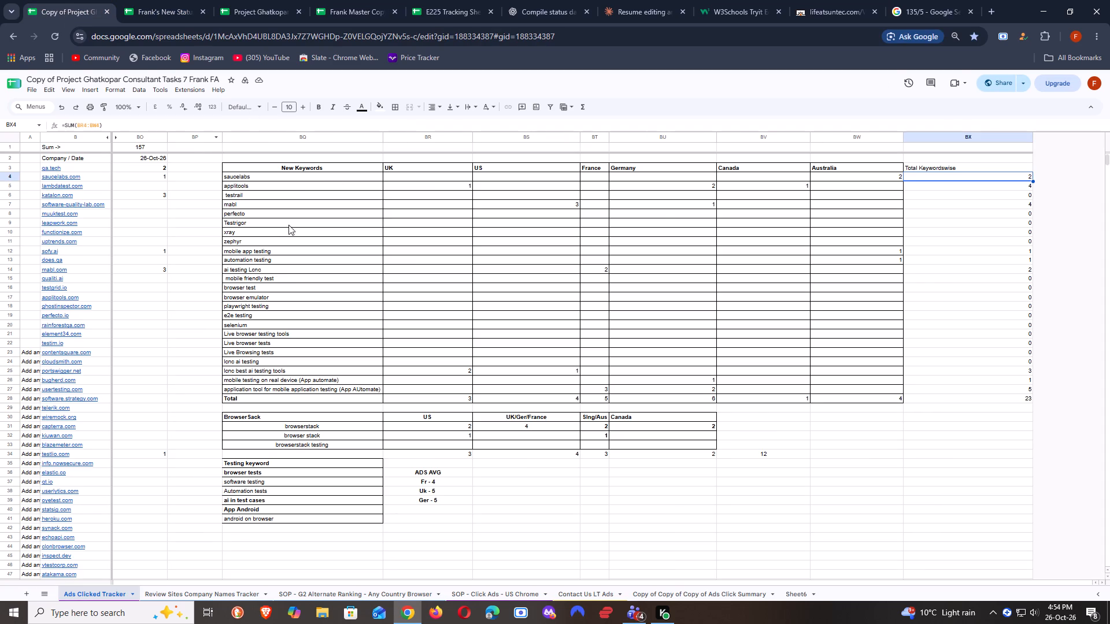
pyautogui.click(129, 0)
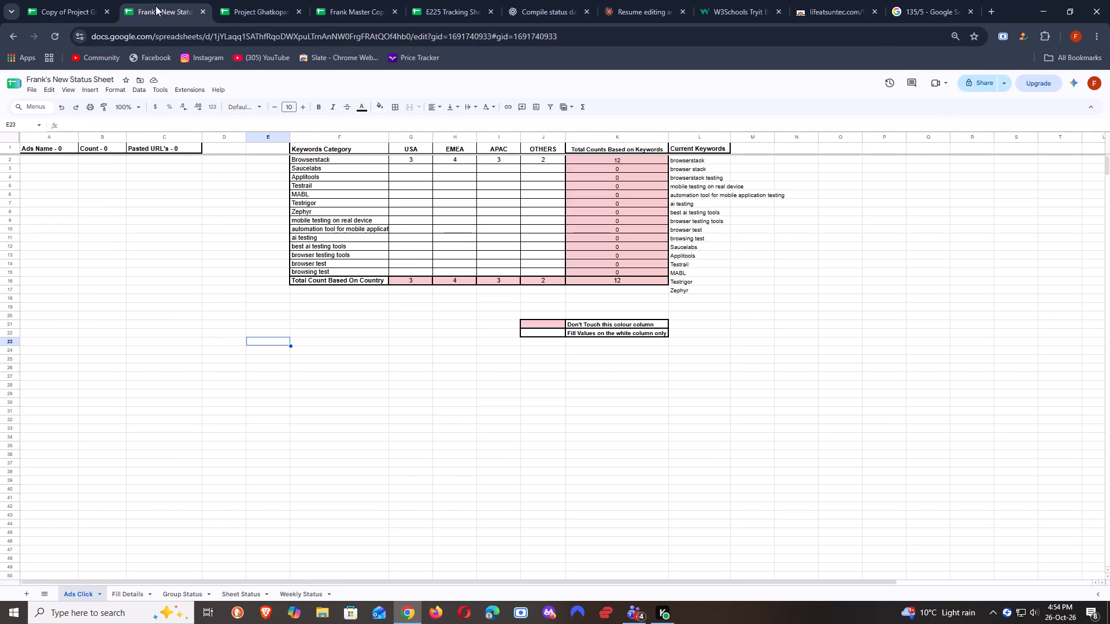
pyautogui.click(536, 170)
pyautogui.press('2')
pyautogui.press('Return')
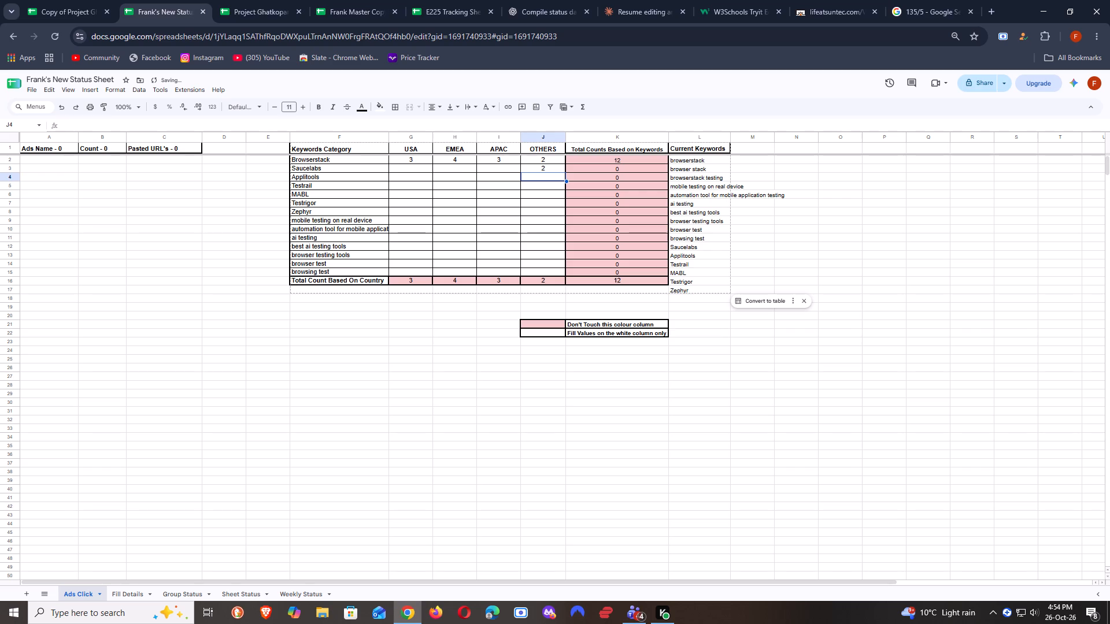
# Recheck the tracker's saucelabs row and move the Saucelabs count of 2 from OTHERS to APAC in the Ads Click sheet.
pyautogui.click(49, 0)
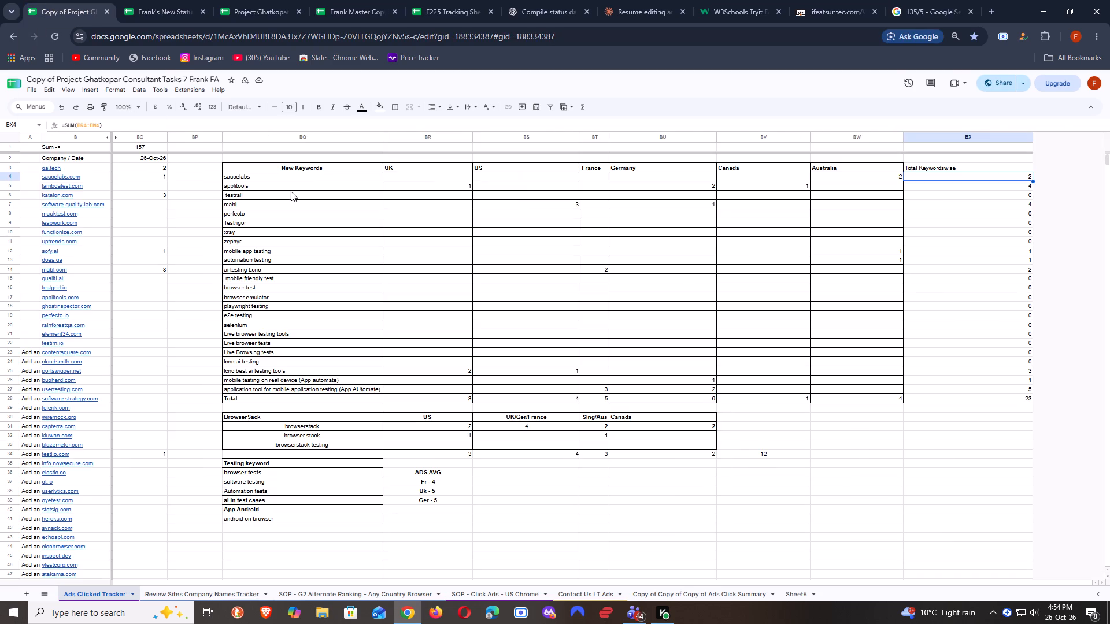
pyautogui.click(182, 0)
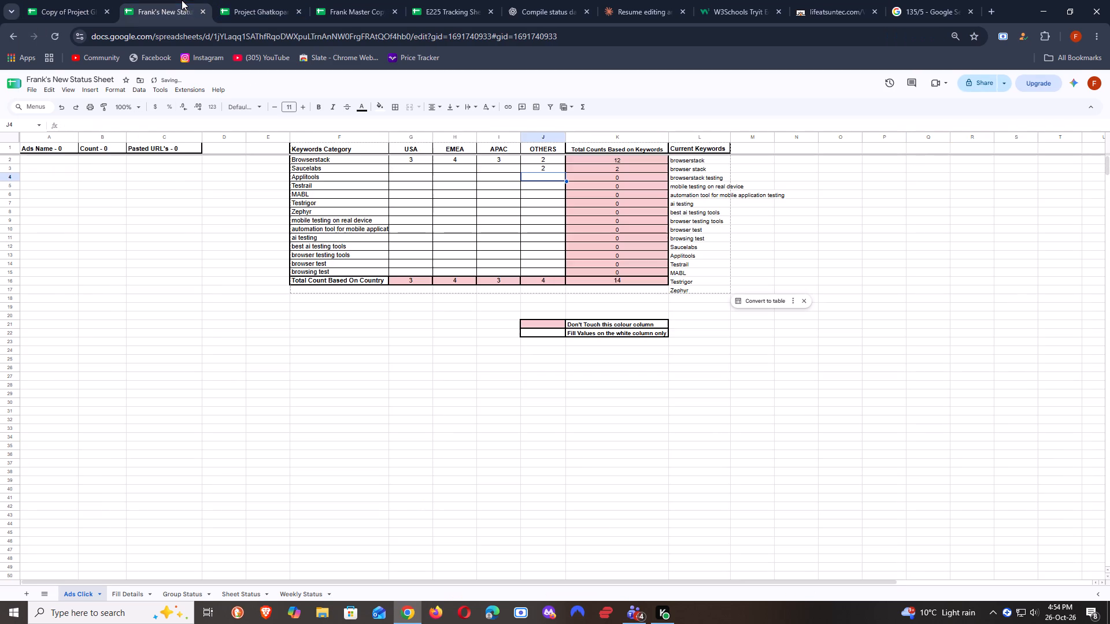
pyautogui.click(497, 167)
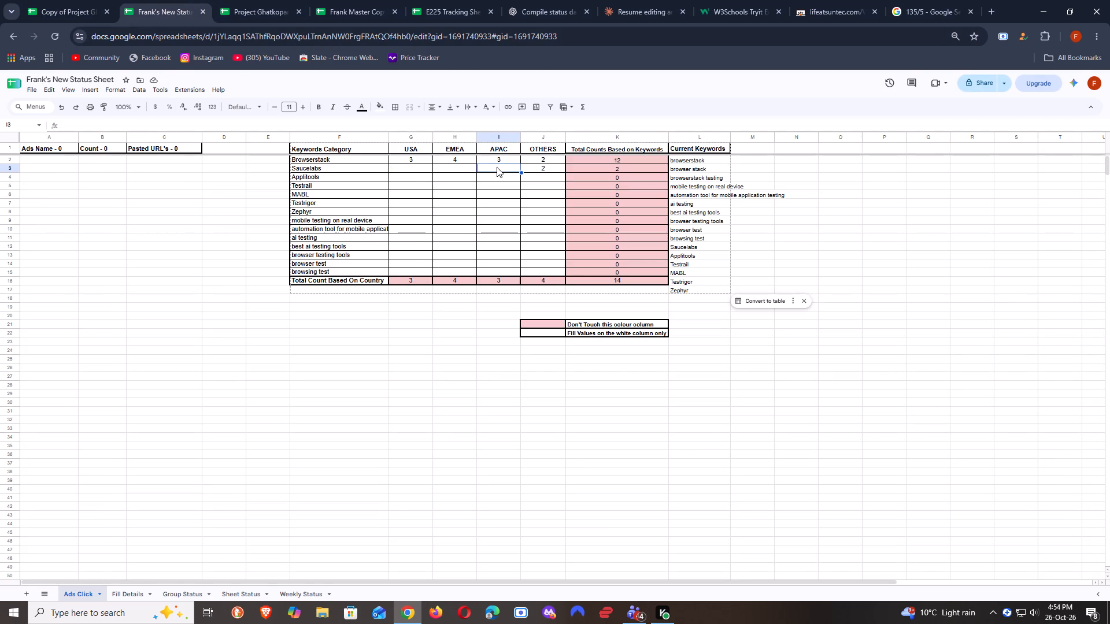
pyautogui.press('2')
pyautogui.press('Return')
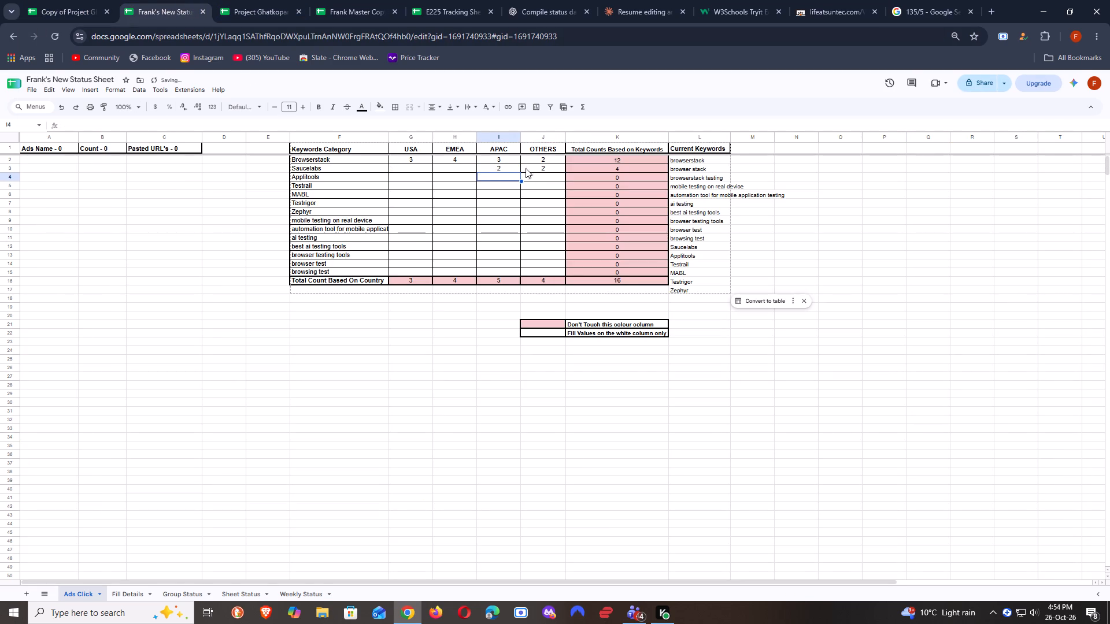
pyautogui.click(533, 169)
pyautogui.press('BackSpace')
pyautogui.click(497, 211)
# Compare the tracker's applitools row with the status sheet's regions and set the Applitools EMEA count to 1.
pyautogui.click(90, 0)
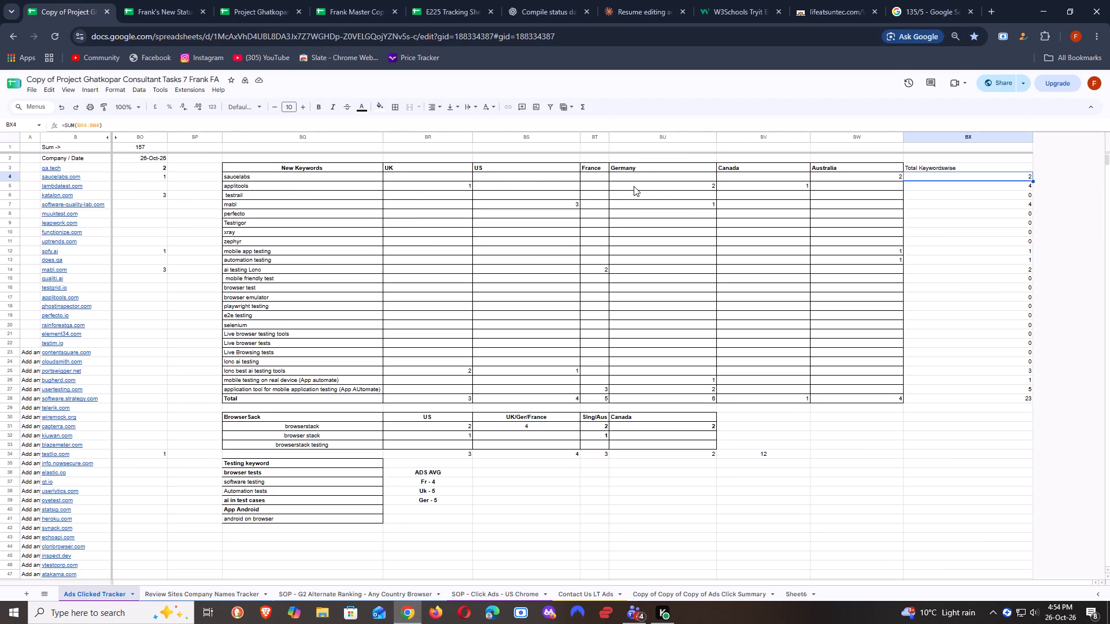
pyautogui.click(298, 188)
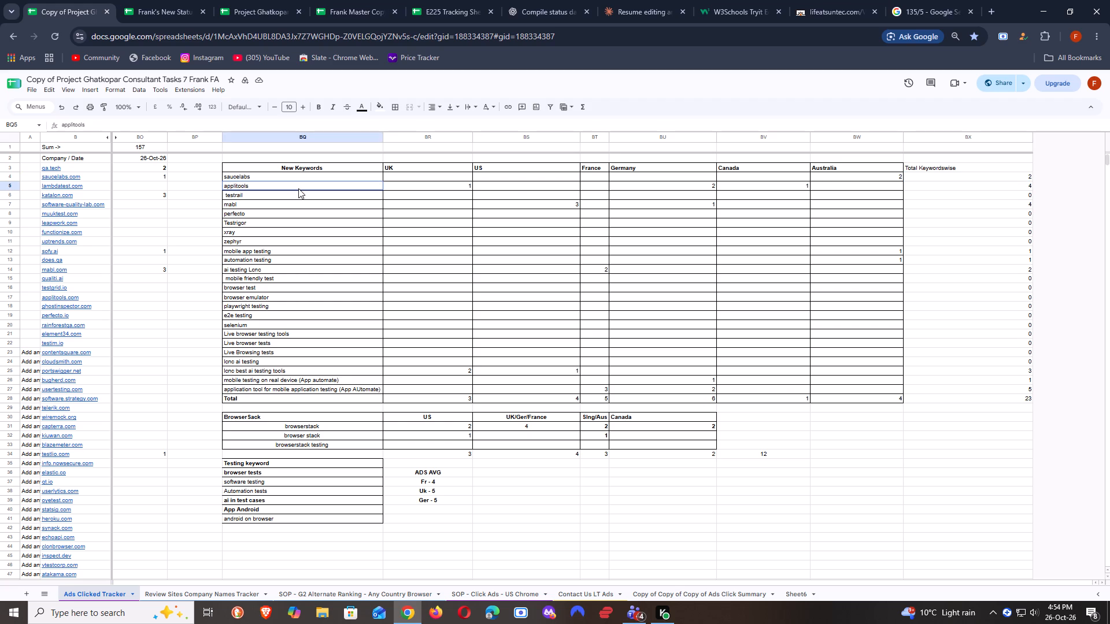
pyautogui.click(116, 0)
pyautogui.click(131, 0)
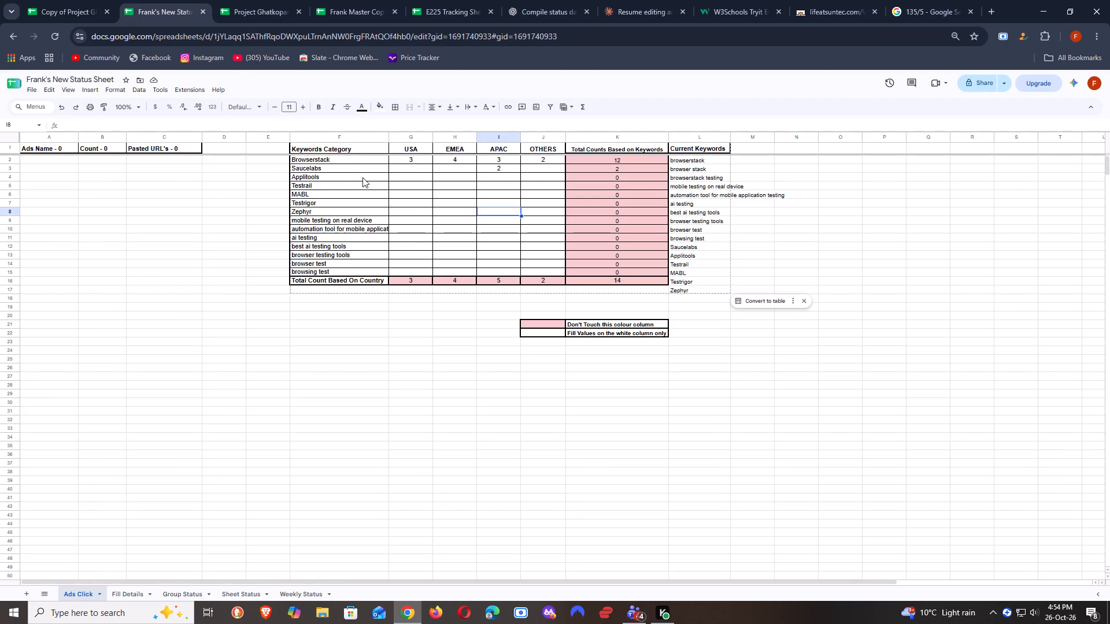
pyautogui.click(83, 0)
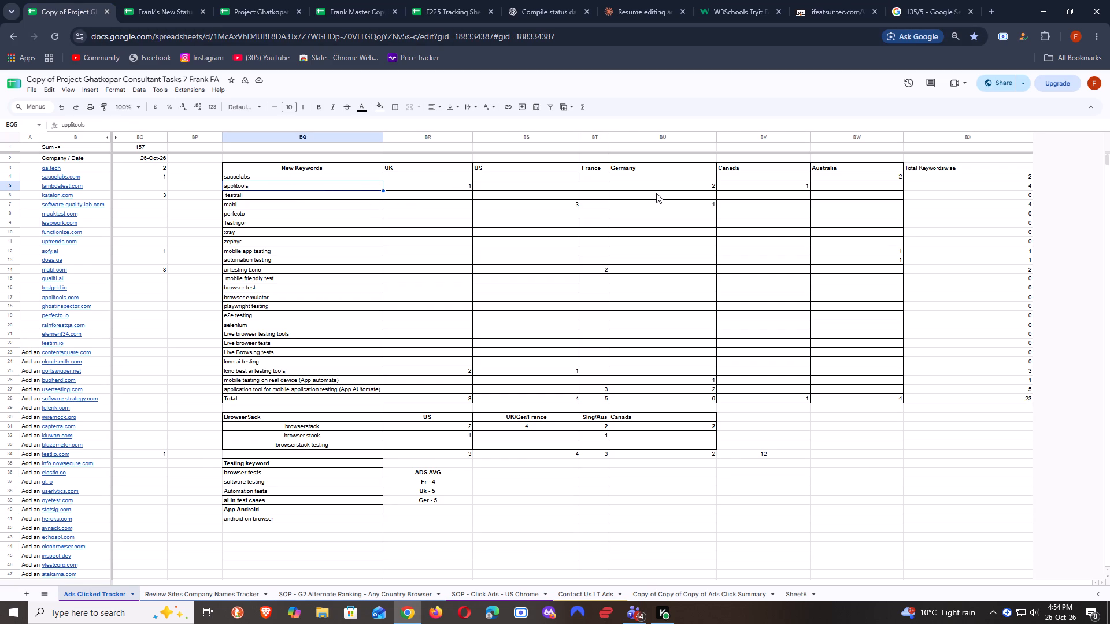
pyautogui.click(150, 0)
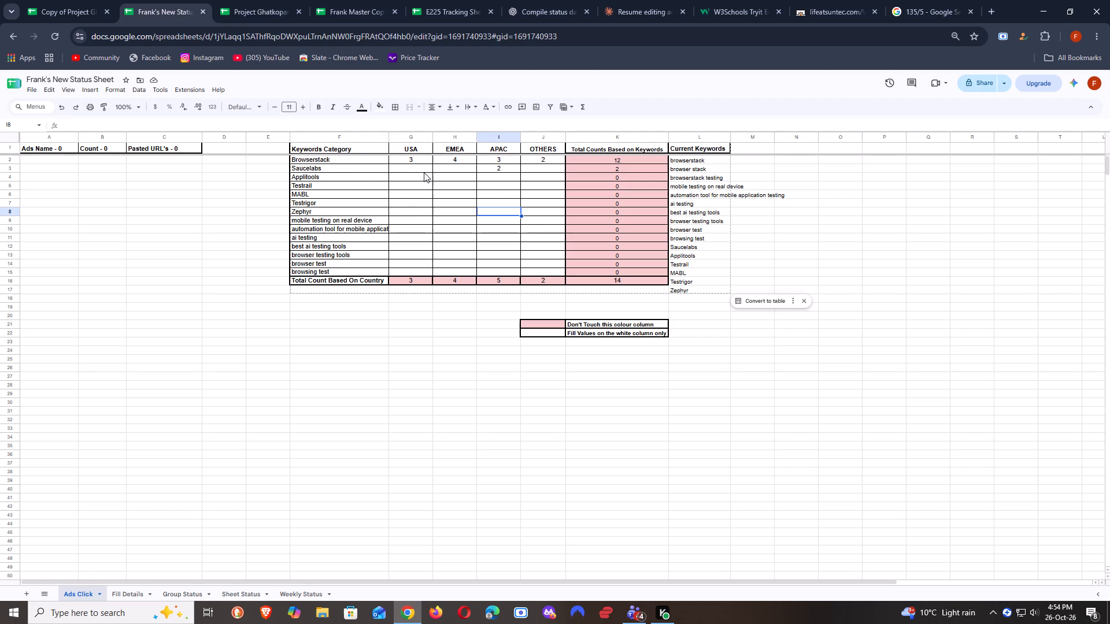
pyautogui.click(66, 0)
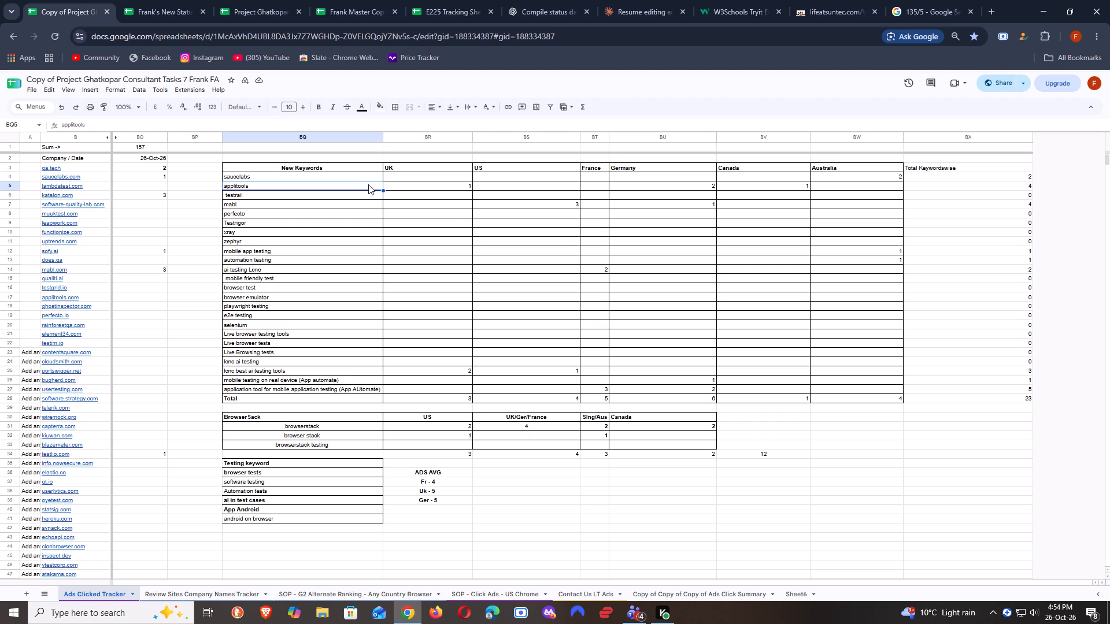
pyautogui.click(157, 0)
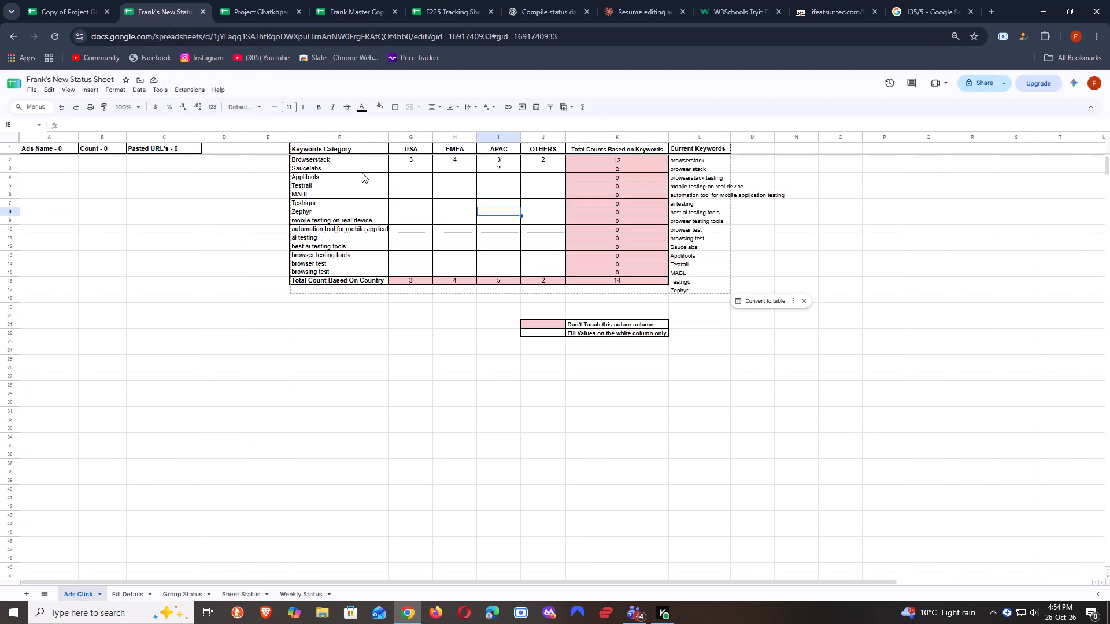
pyautogui.click(453, 177)
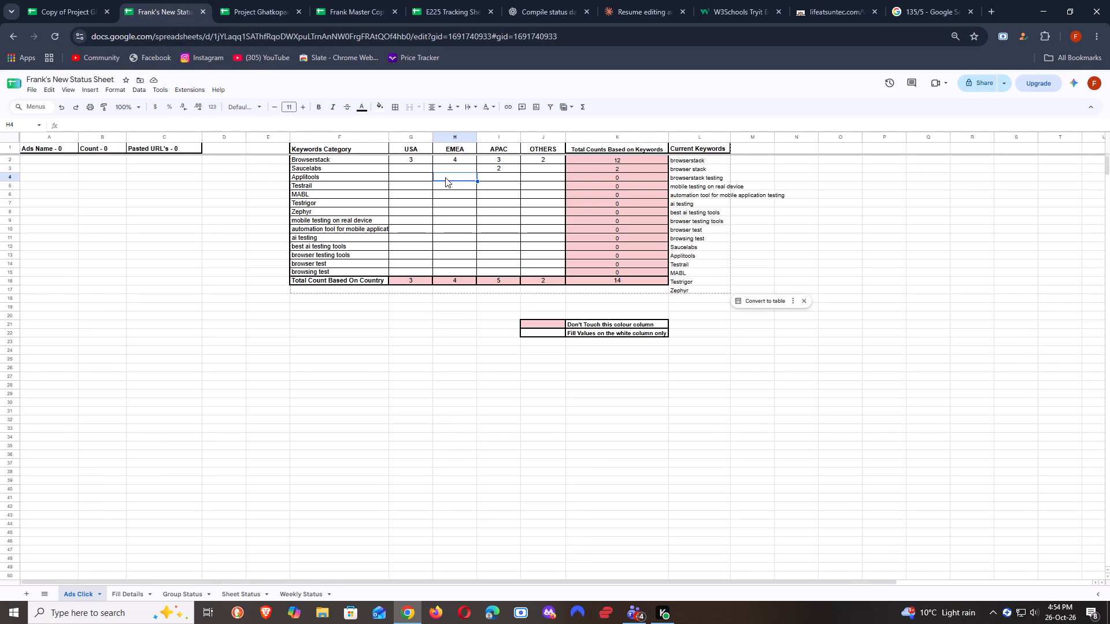
pyautogui.press('1')
pyautogui.press('Return')
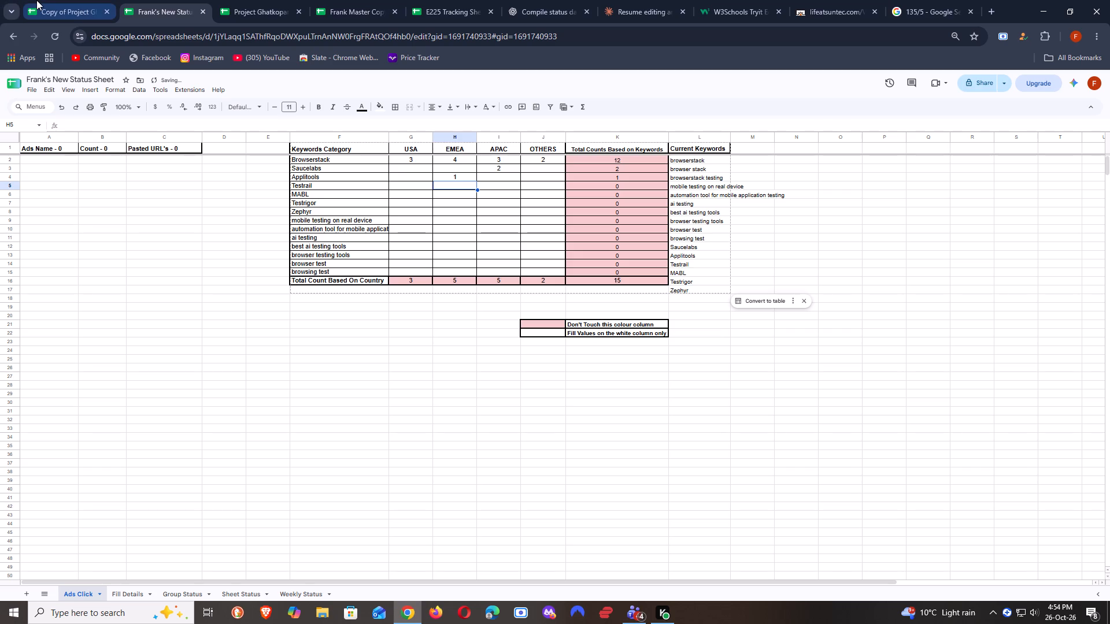
# Consult the tracker's New Keywords table again for the country counts.
pyautogui.click(36, 0)
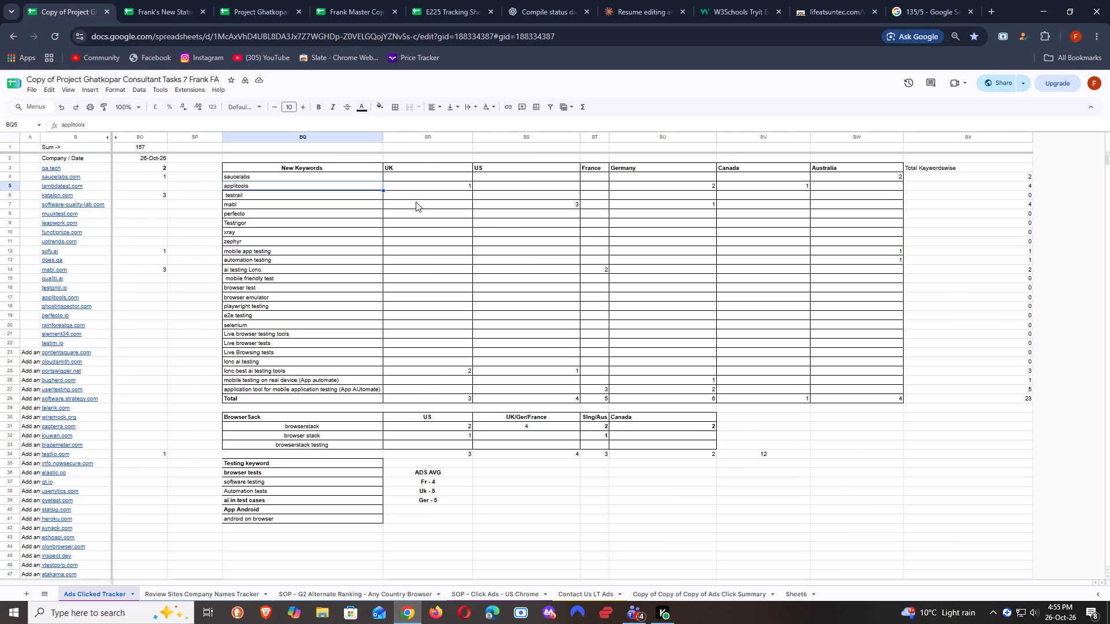
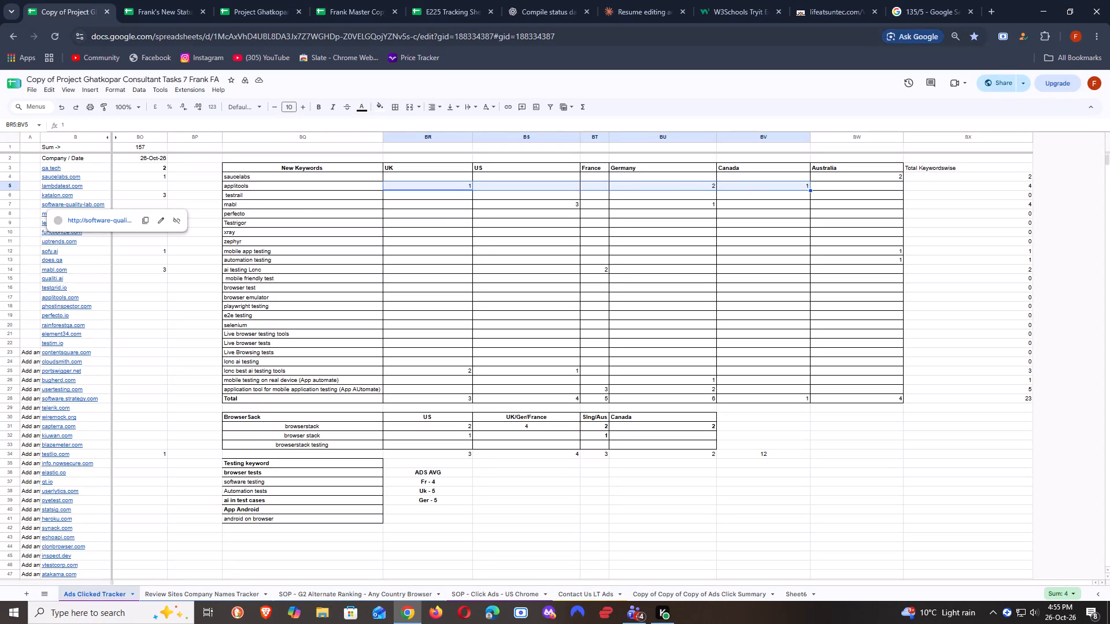
# Recheck the tracker's applitools row and set the Applitools EMEA count to 3 in Frank's New Status Sheet.
pyautogui.click(158, 0)
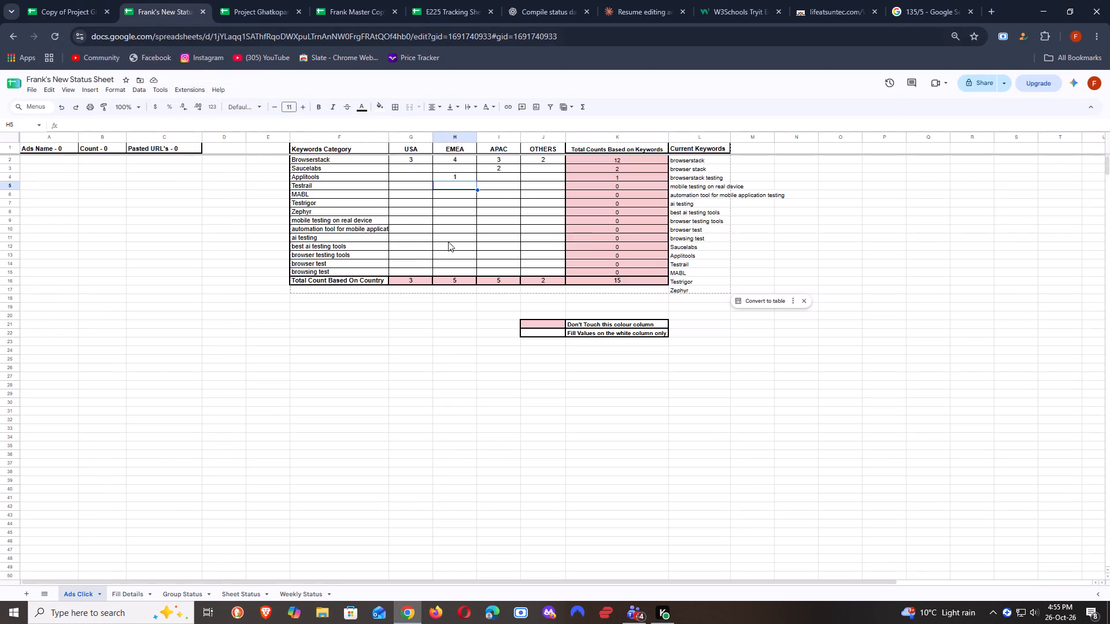
pyautogui.click(456, 177)
pyautogui.click(39, 0)
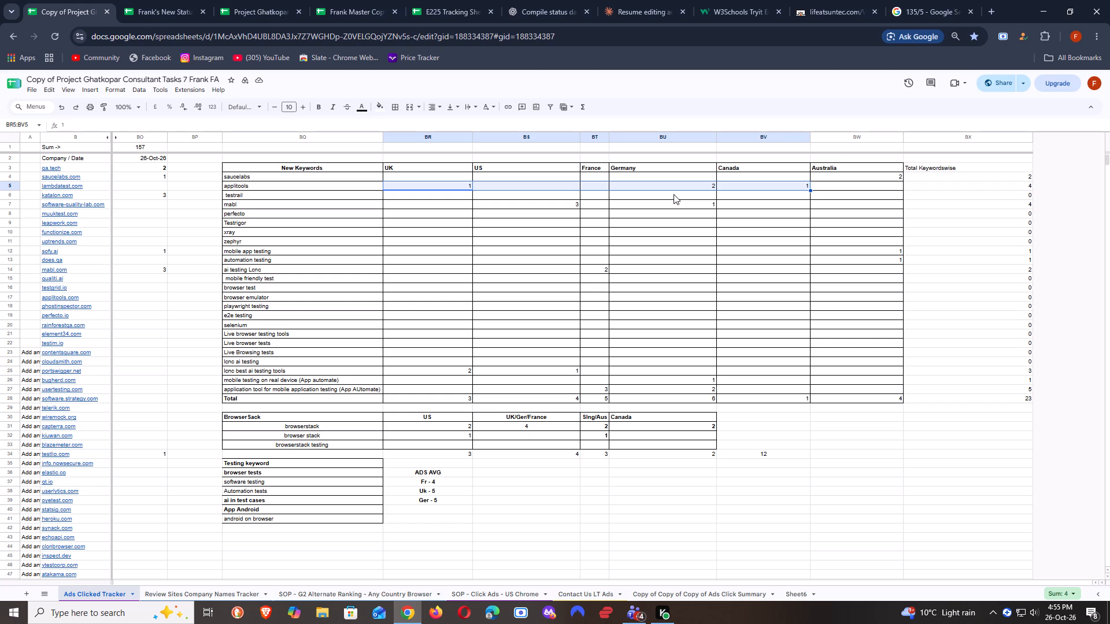
pyautogui.click(130, 0)
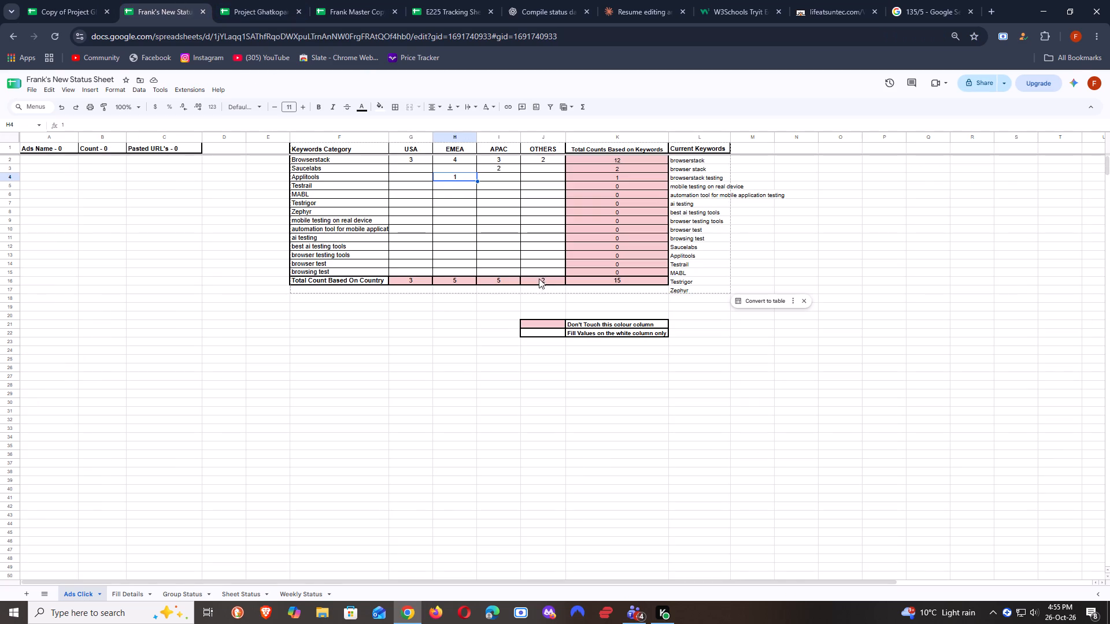
pyautogui.press('BackSpace')
pyautogui.press('3')
pyautogui.press('Return')
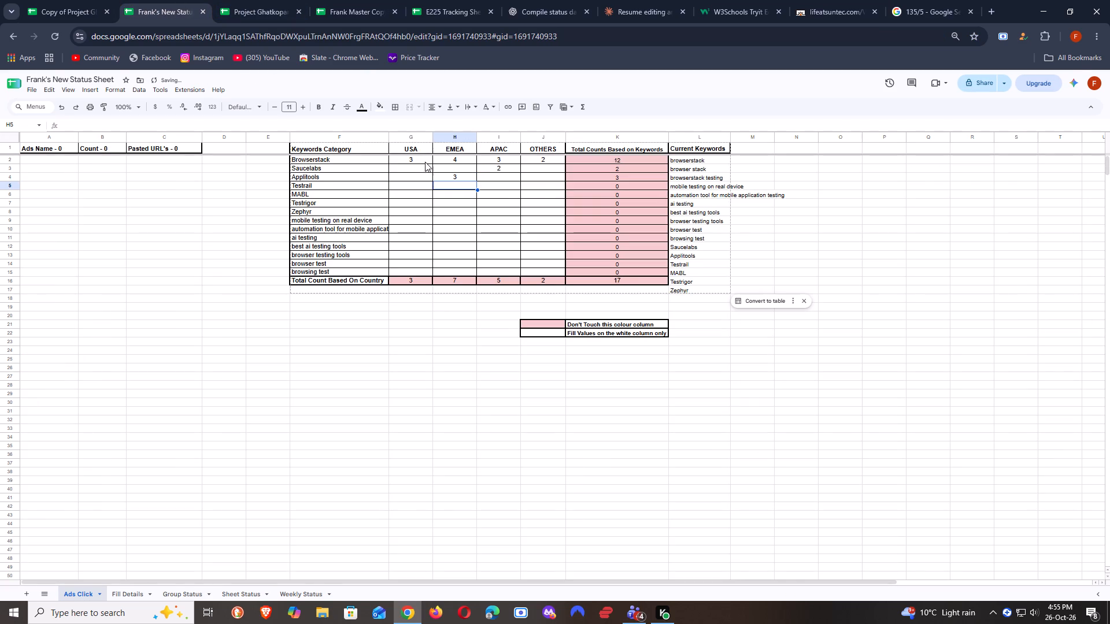
pyautogui.moveTo(421, 157); pyautogui.dragTo(529, 174)
# Consult the tracker's mabl row for the US and set the MABL USA count to 3 in the Ads Click sheet.
pyautogui.click(12, 0)
pyautogui.click(39, 0)
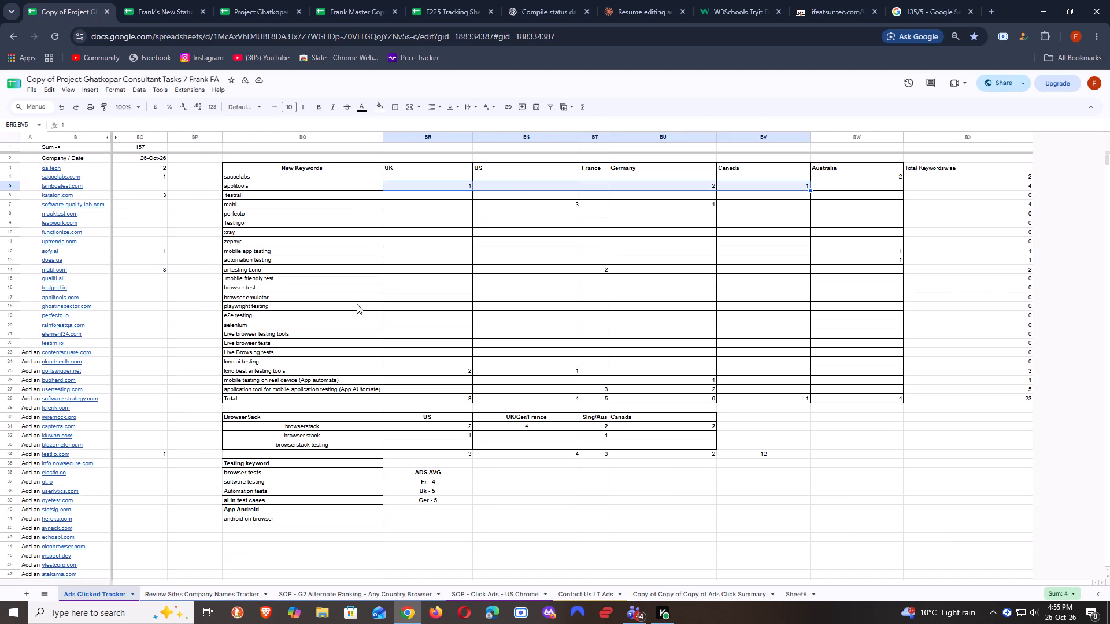
pyautogui.click(389, 208)
pyautogui.click(512, 200)
pyautogui.click(513, 205)
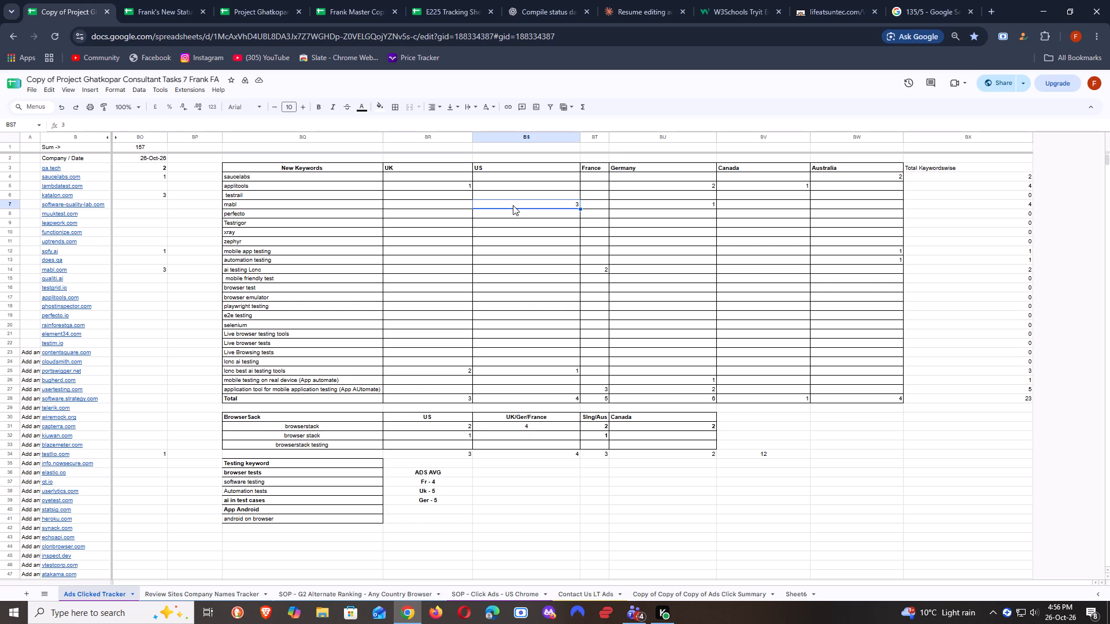
pyautogui.click(232, 0)
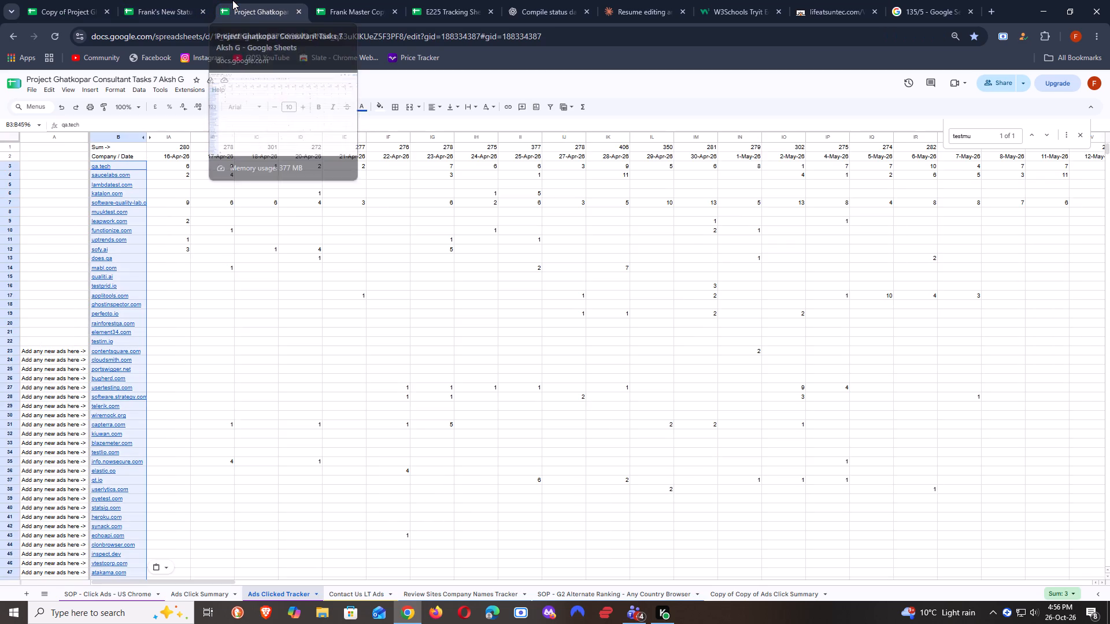
pyautogui.click(194, 0)
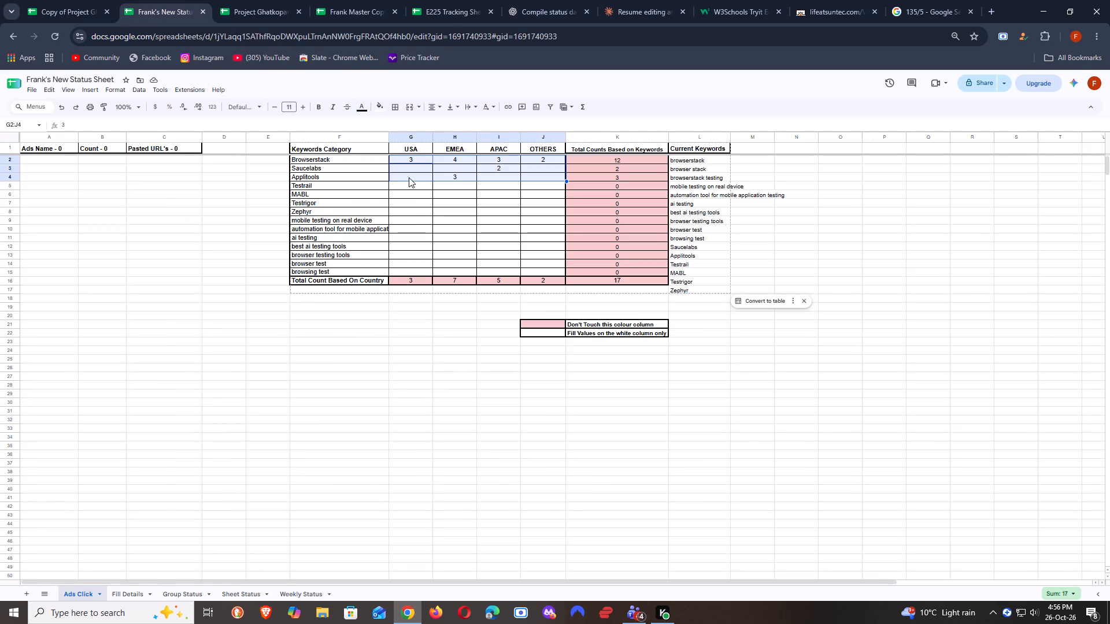
pyautogui.click(403, 196)
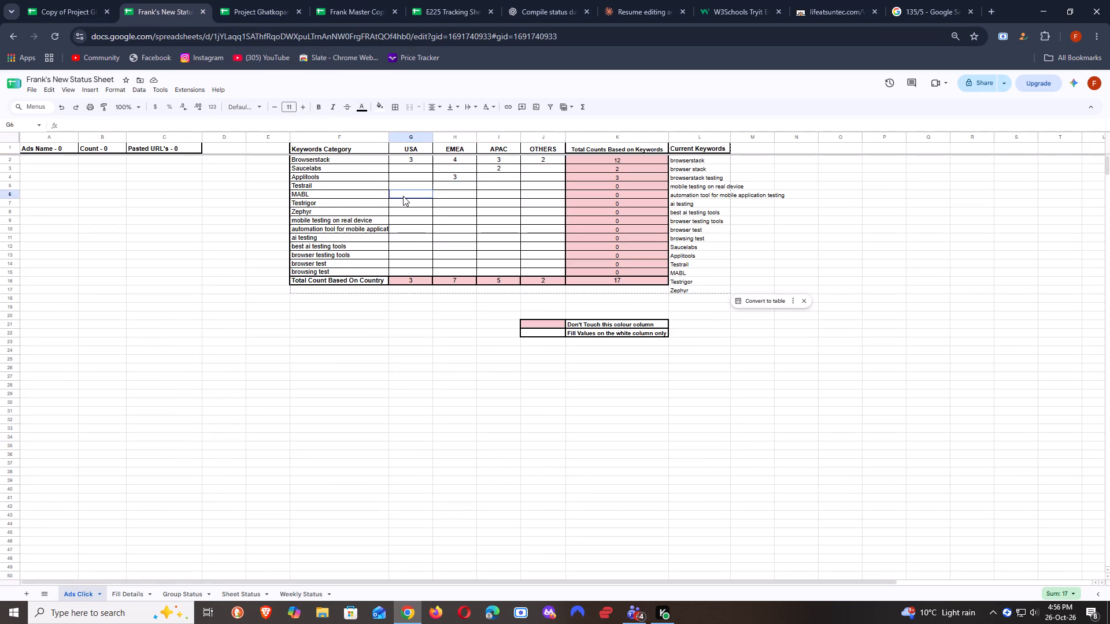
pyautogui.press('3')
pyautogui.press('Return')
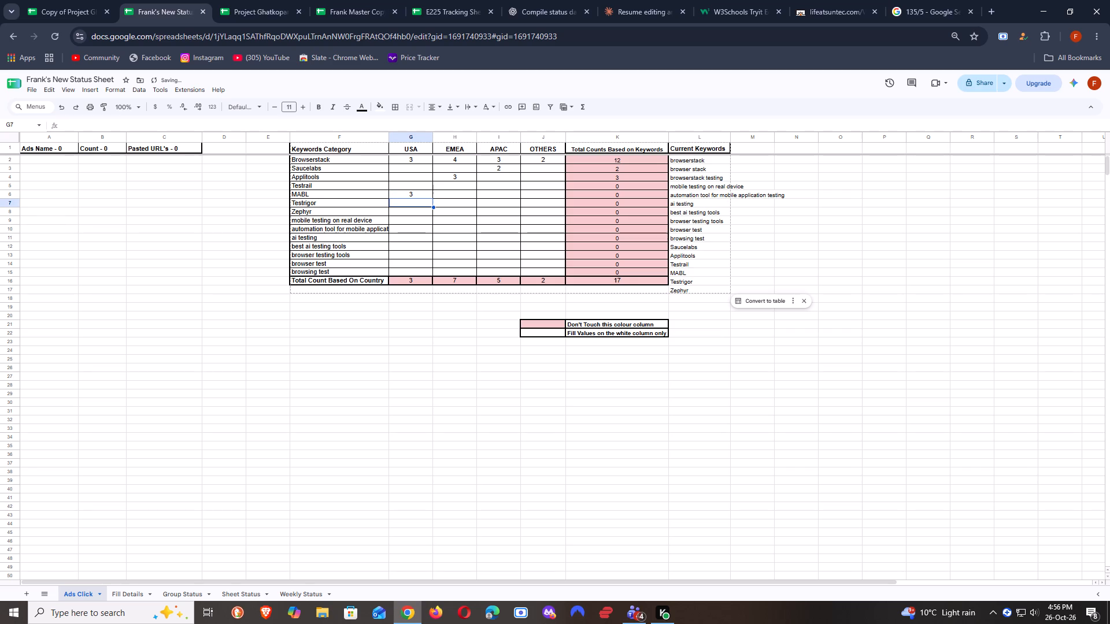
# Consult the tracker's mabl row for Germany and set the MABL EMEA count to 1 in the Ads Click sheet.
pyautogui.click(98, 0)
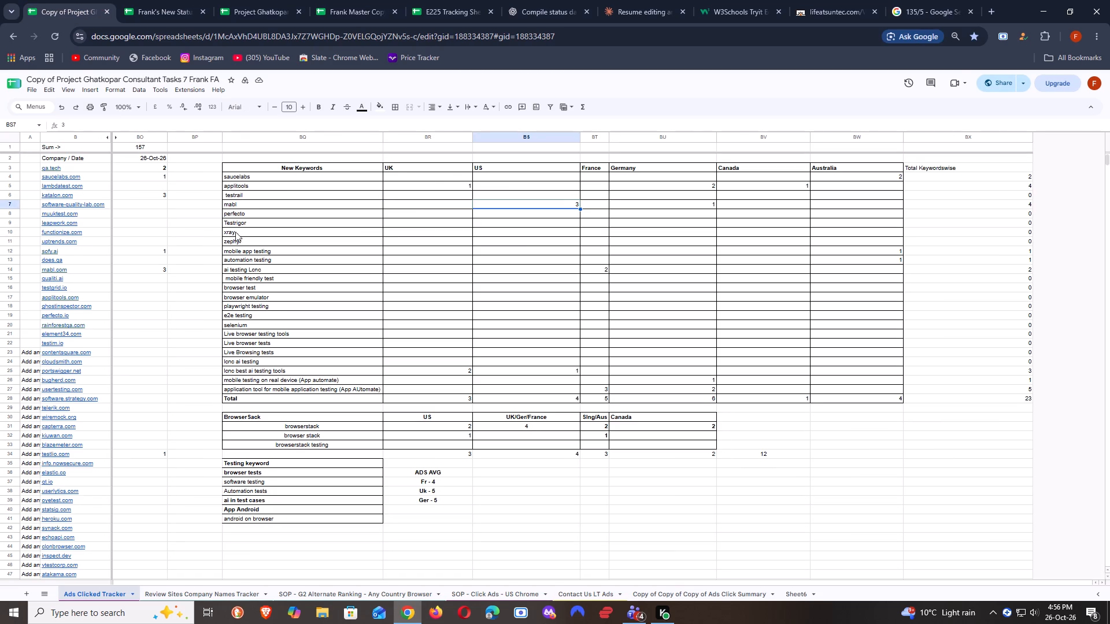
pyautogui.moveTo(236, 206); pyautogui.dragTo(664, 195)
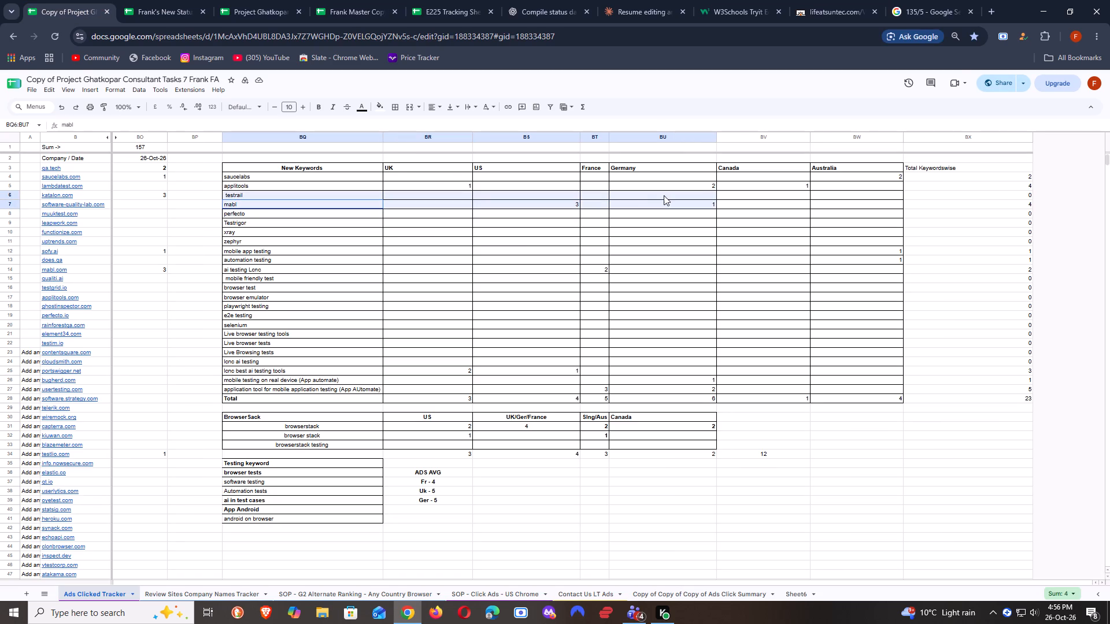
pyautogui.moveTo(664, 195); pyautogui.dragTo(668, 202)
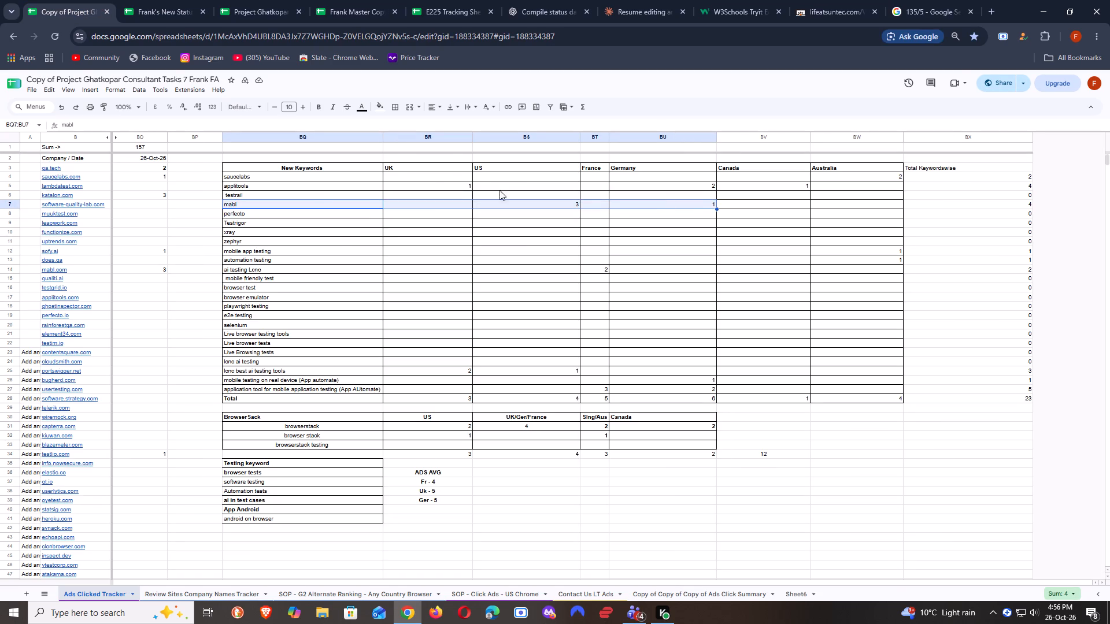
pyautogui.click(142, 0)
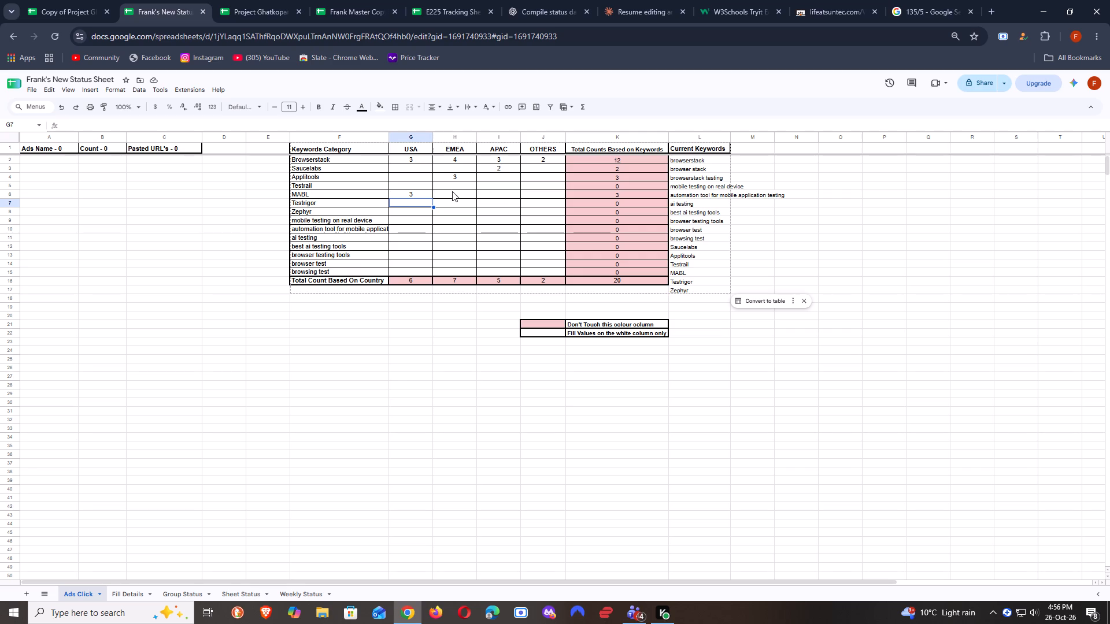
pyautogui.click(452, 192)
pyautogui.press('1')
pyautogui.press('Return')
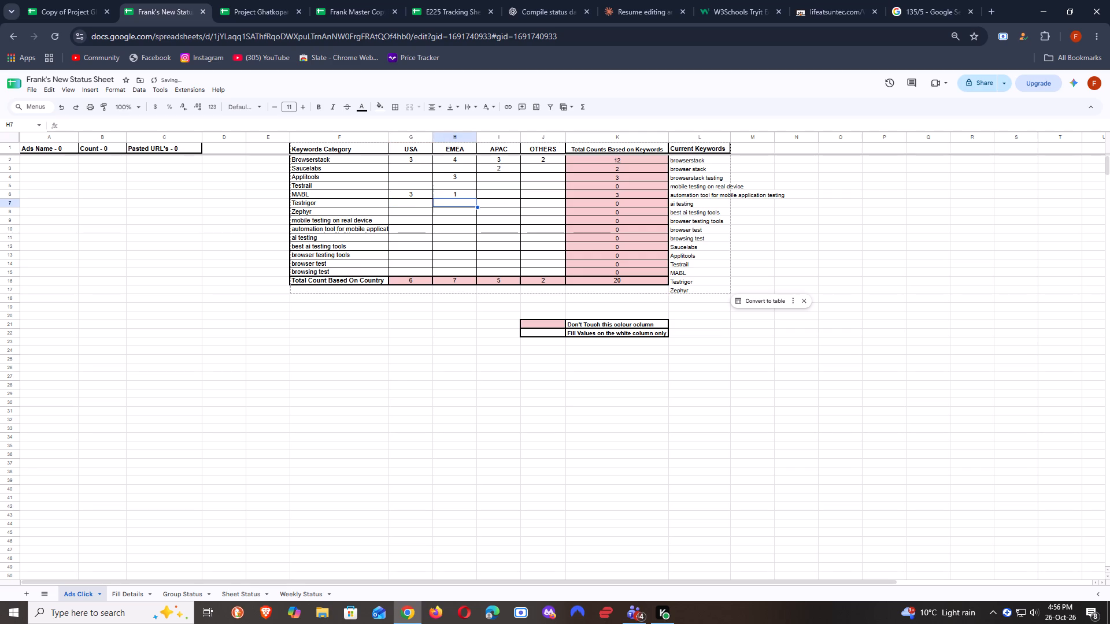
# Compare the keywords below mabl with the status sheet's categories, examining the tracker's mobile app testing, automation testing and ai testing rows.
pyautogui.click(100, 0)
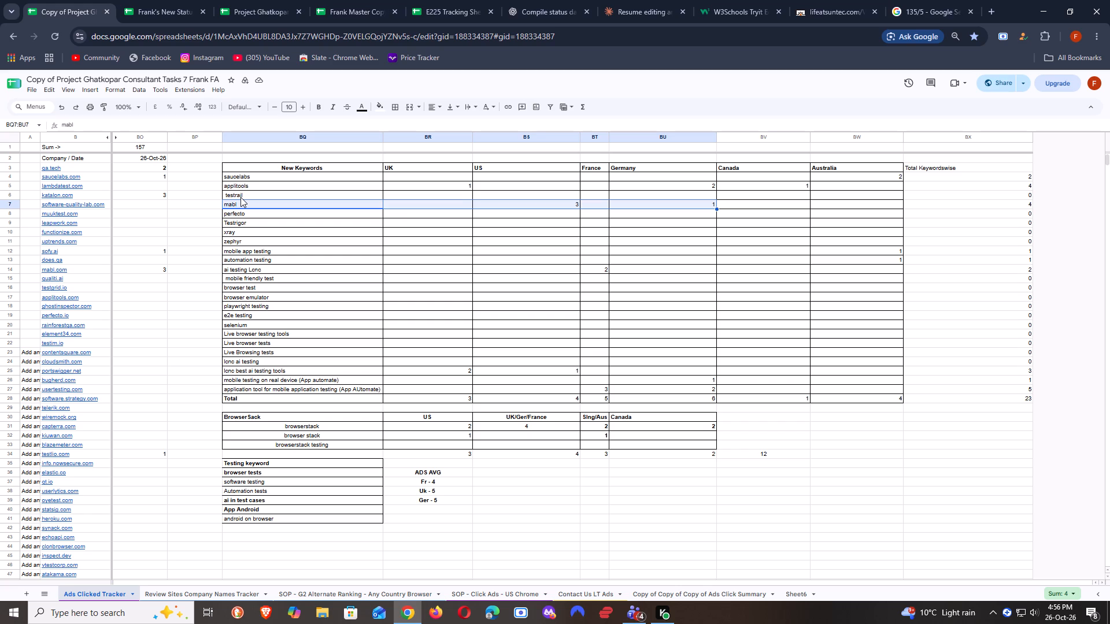
pyautogui.click(120, 0)
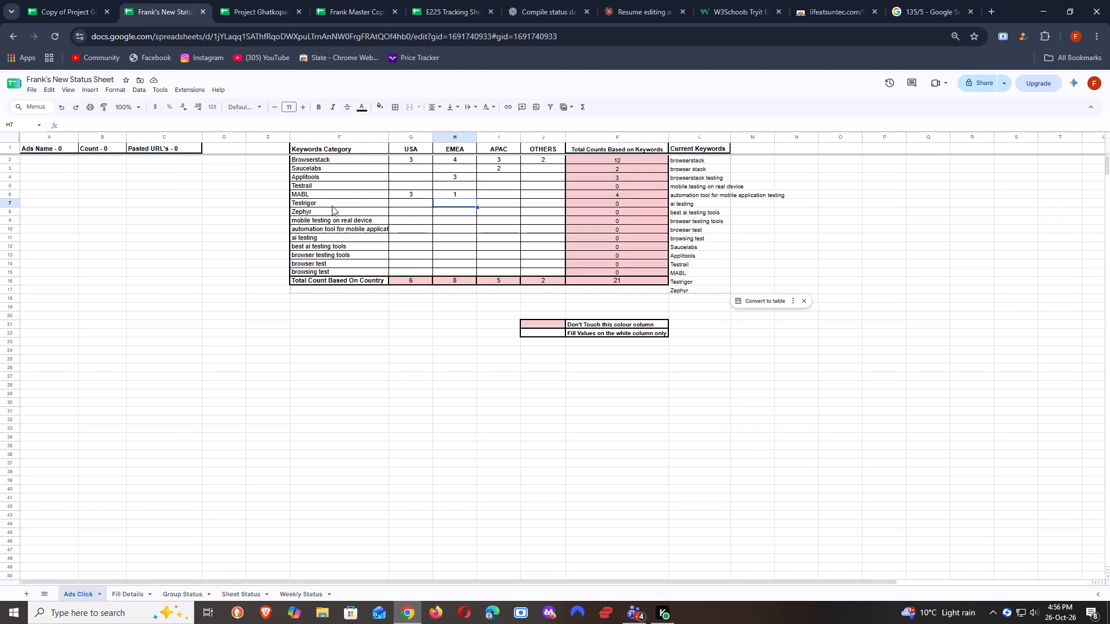
pyautogui.click(77, 0)
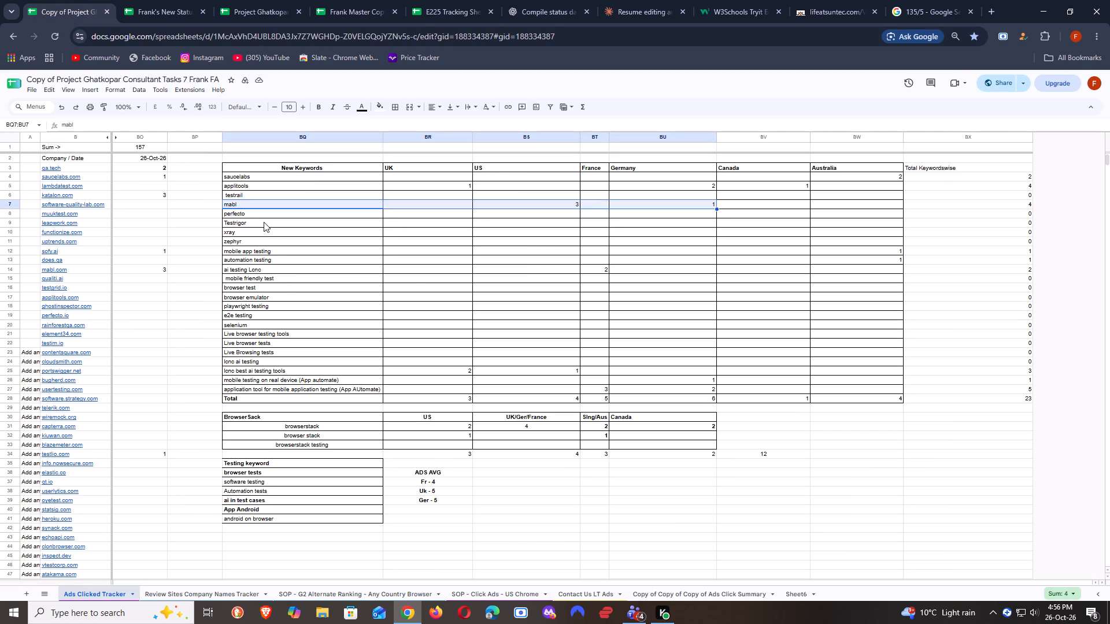
pyautogui.moveTo(538, 272); pyautogui.dragTo(251, 261)
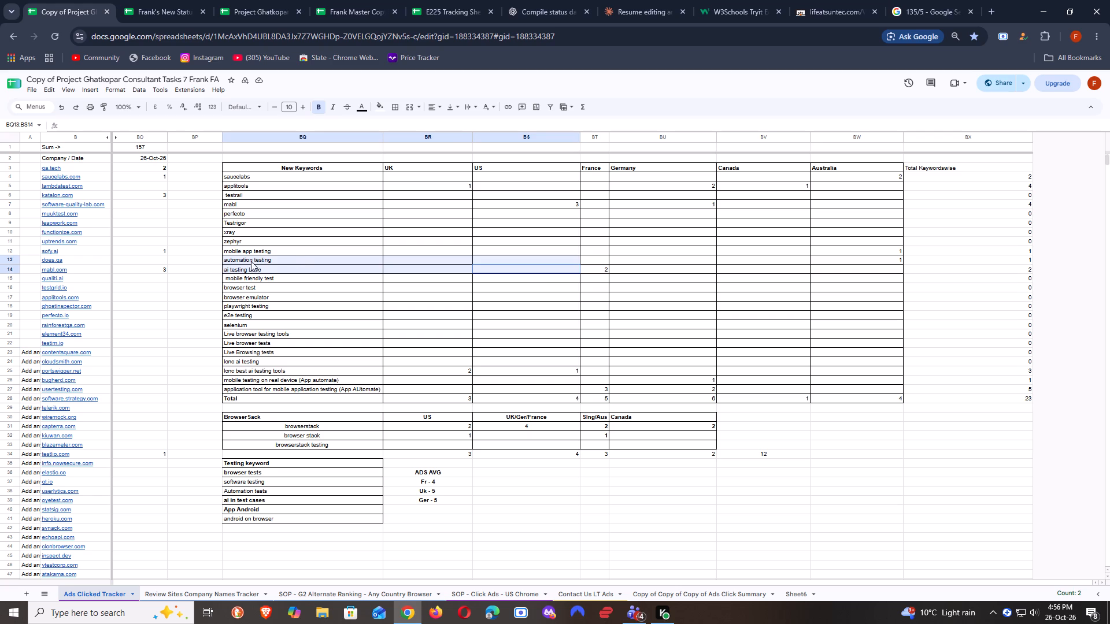
pyautogui.moveTo(251, 261); pyautogui.dragTo(250, 269)
pyautogui.click(250, 269)
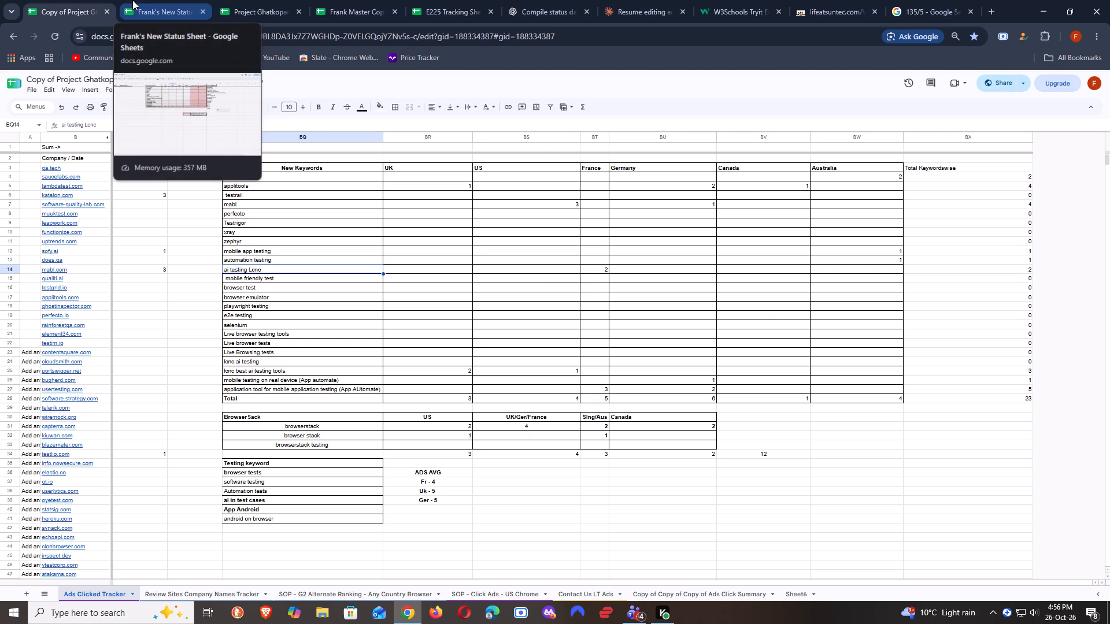
pyautogui.moveTo(870, 249); pyautogui.dragTo(868, 255)
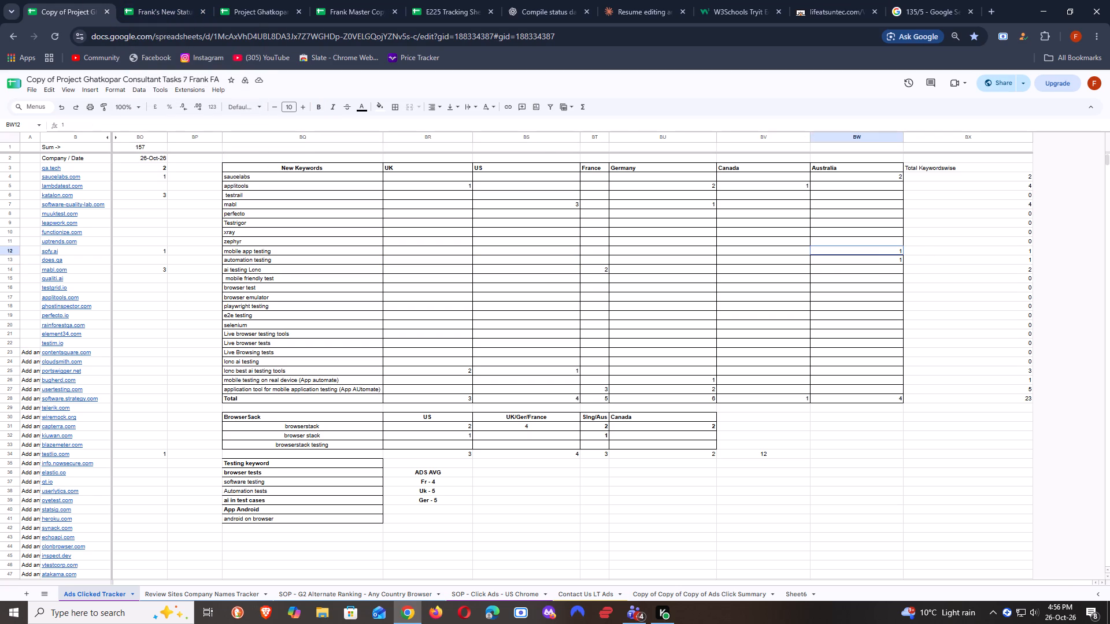
pyautogui.moveTo(868, 255); pyautogui.dragTo(437, 262)
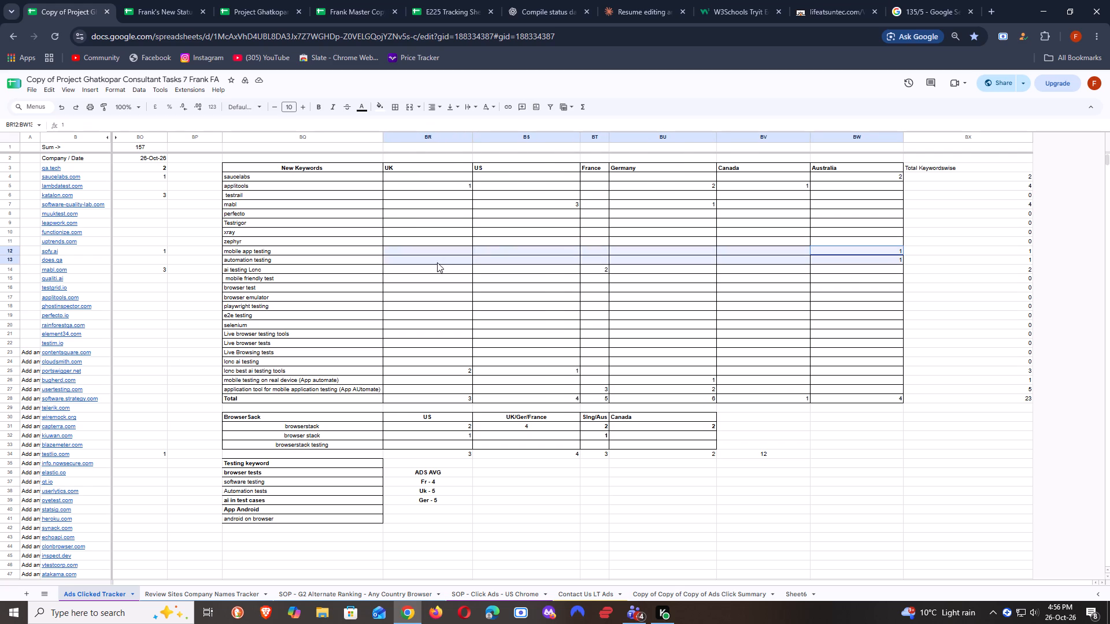
pyautogui.moveTo(437, 262); pyautogui.dragTo(314, 258)
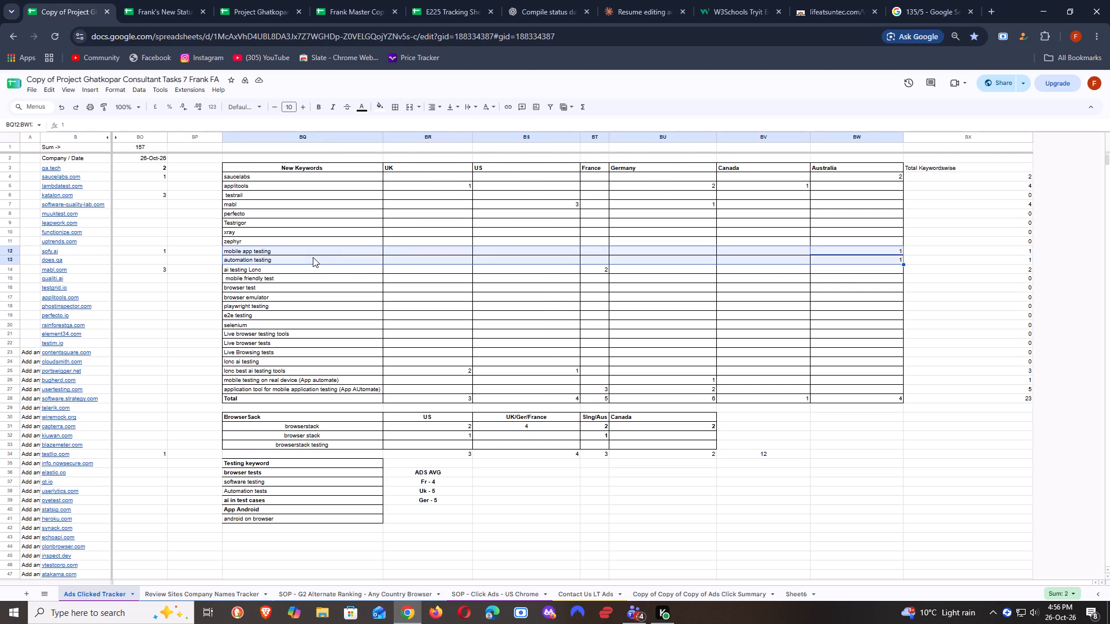
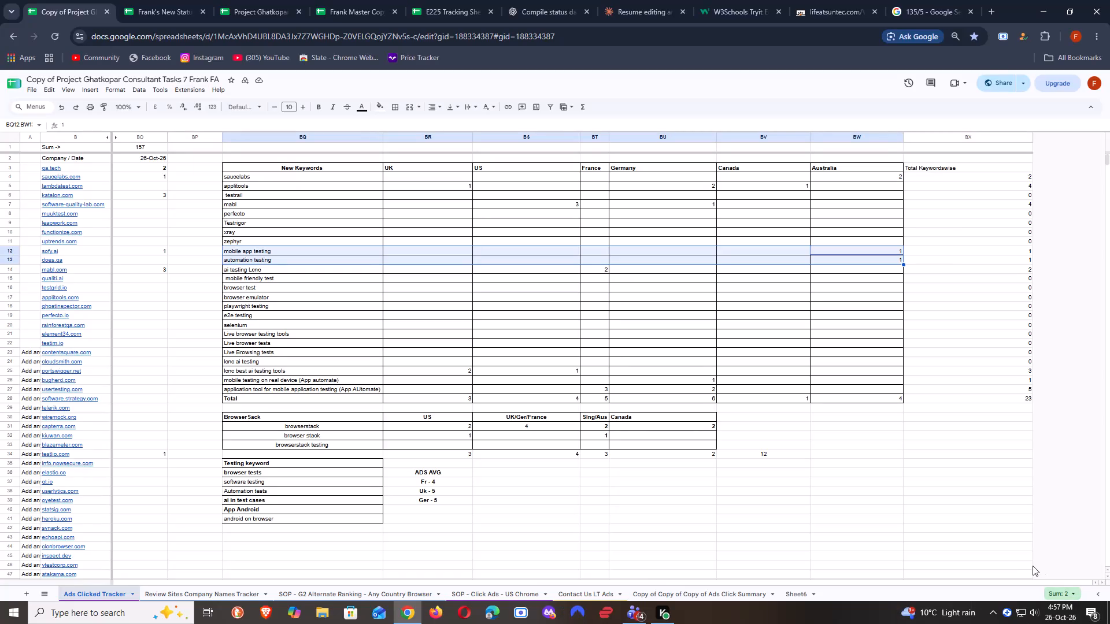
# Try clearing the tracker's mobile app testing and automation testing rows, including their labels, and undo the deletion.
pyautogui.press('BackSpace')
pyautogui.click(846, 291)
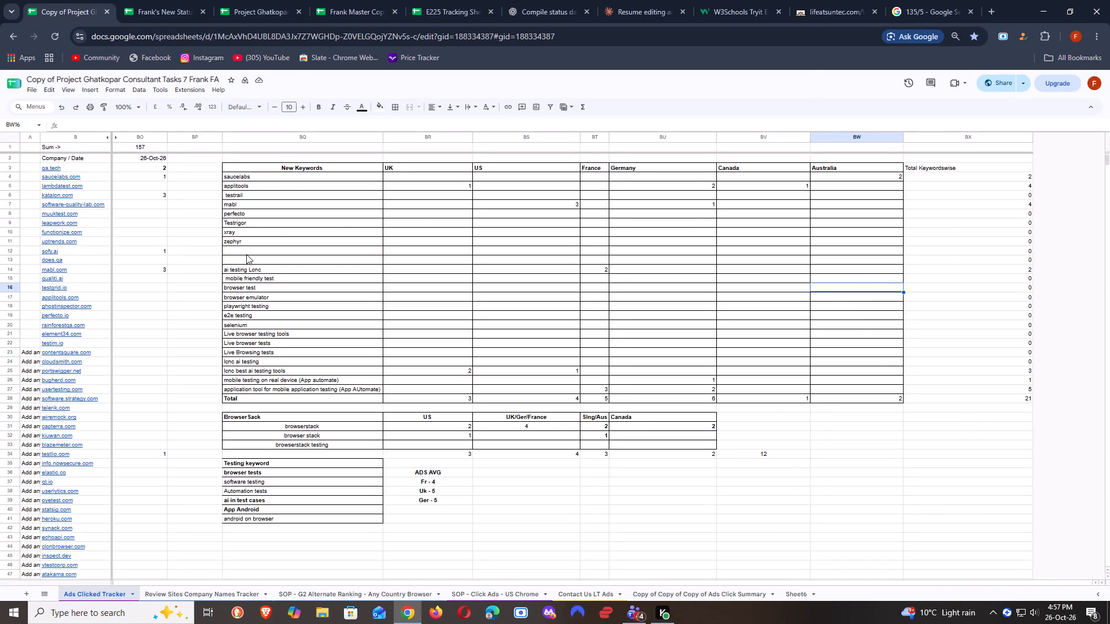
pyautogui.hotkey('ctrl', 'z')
# Clear only the Australia counts of mobile app testing and automation testing in the tracker's new keywords table.
pyautogui.moveTo(891, 250); pyautogui.dragTo(891, 256)
pyautogui.press('BackSpace')
pyautogui.click(902, 283)
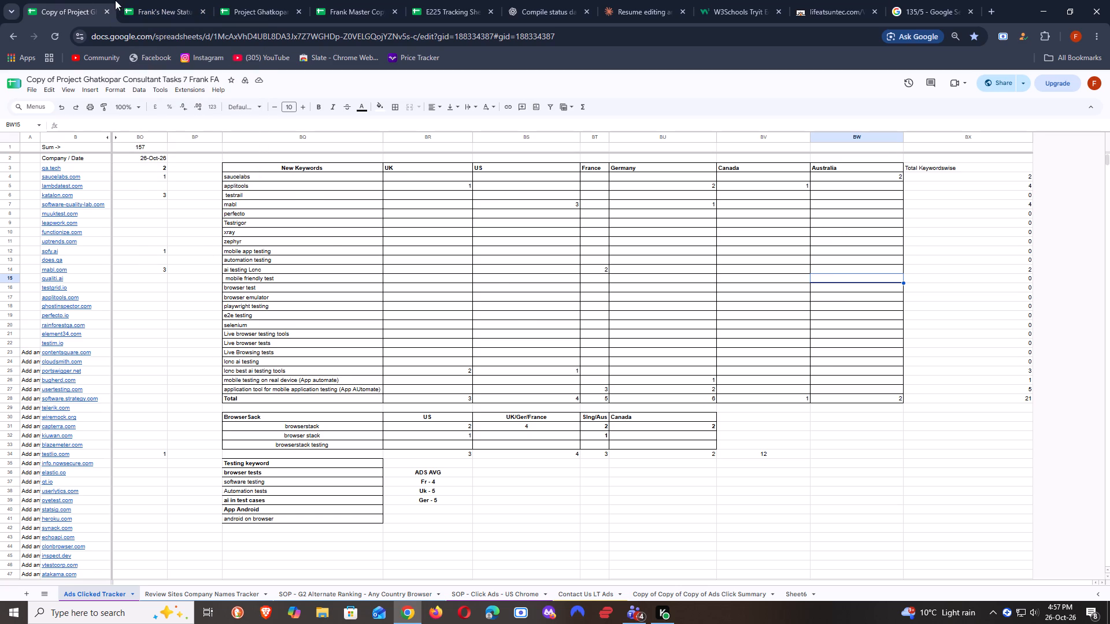
# Compare the tracker with Frank's New Status Sheet and set the Browserstack EMEA count to 6 in the Ads Click sheet.
pyautogui.click(131, 0)
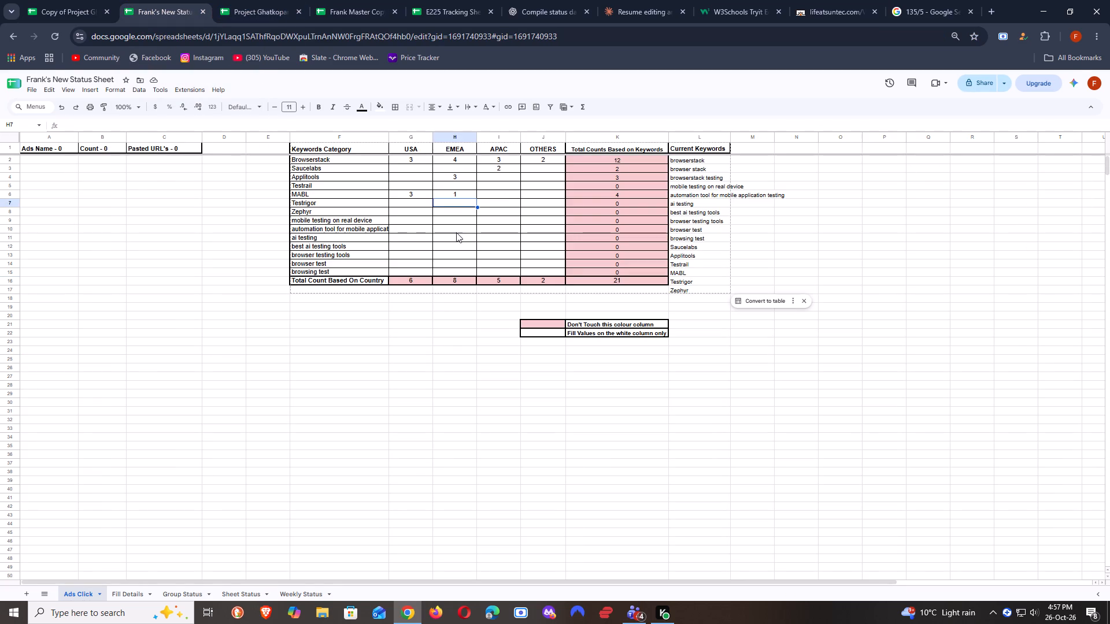
pyautogui.click(68, 0)
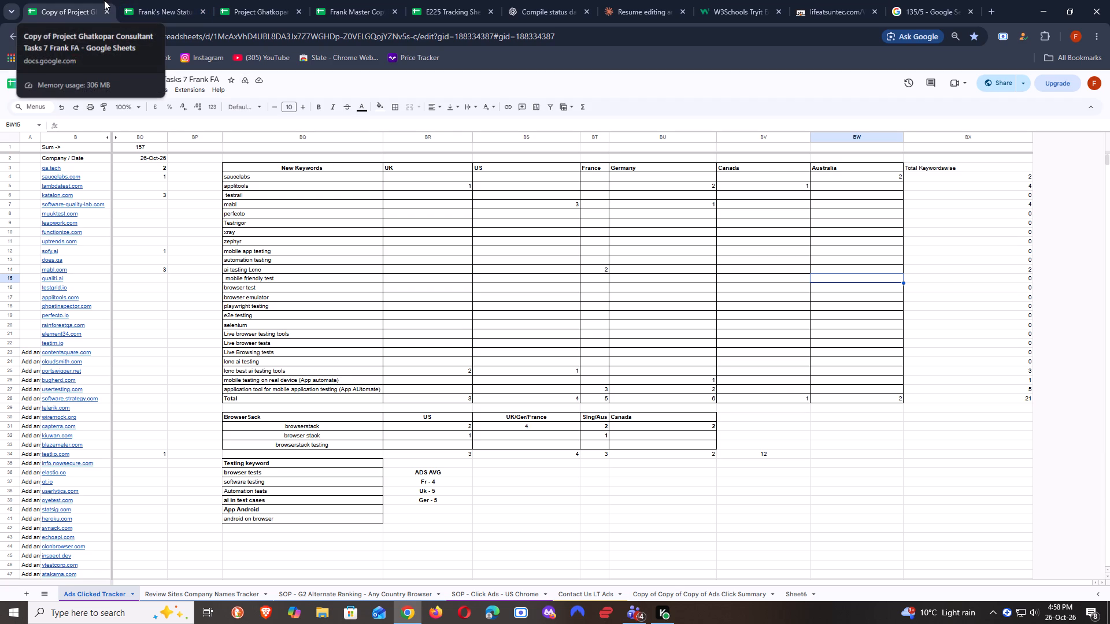
pyautogui.click(154, 0)
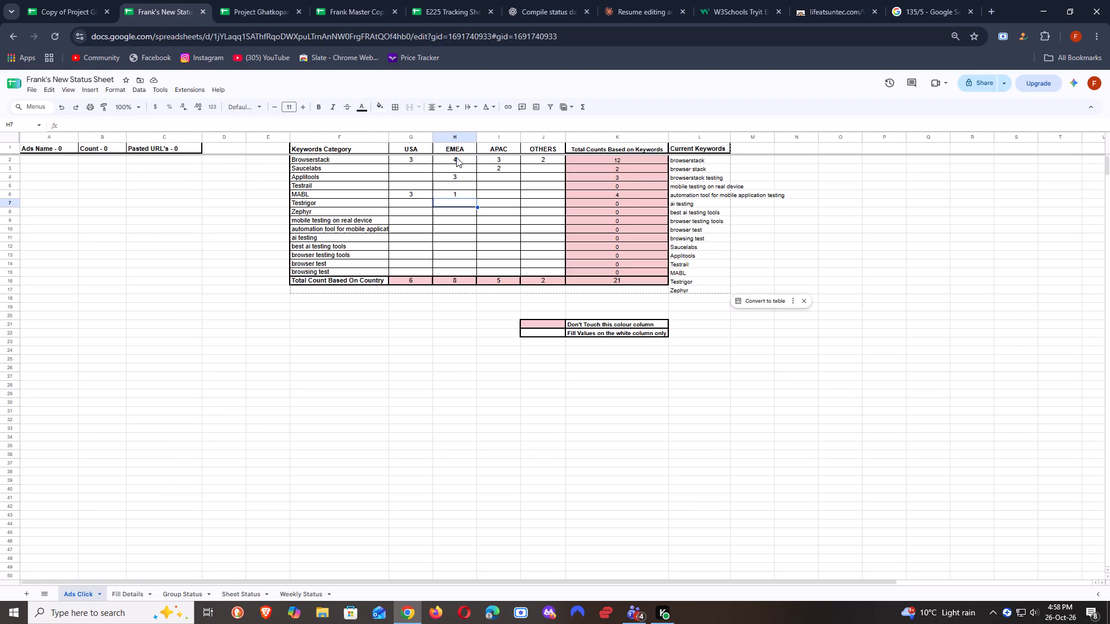
pyautogui.click(456, 157)
pyautogui.press('6')
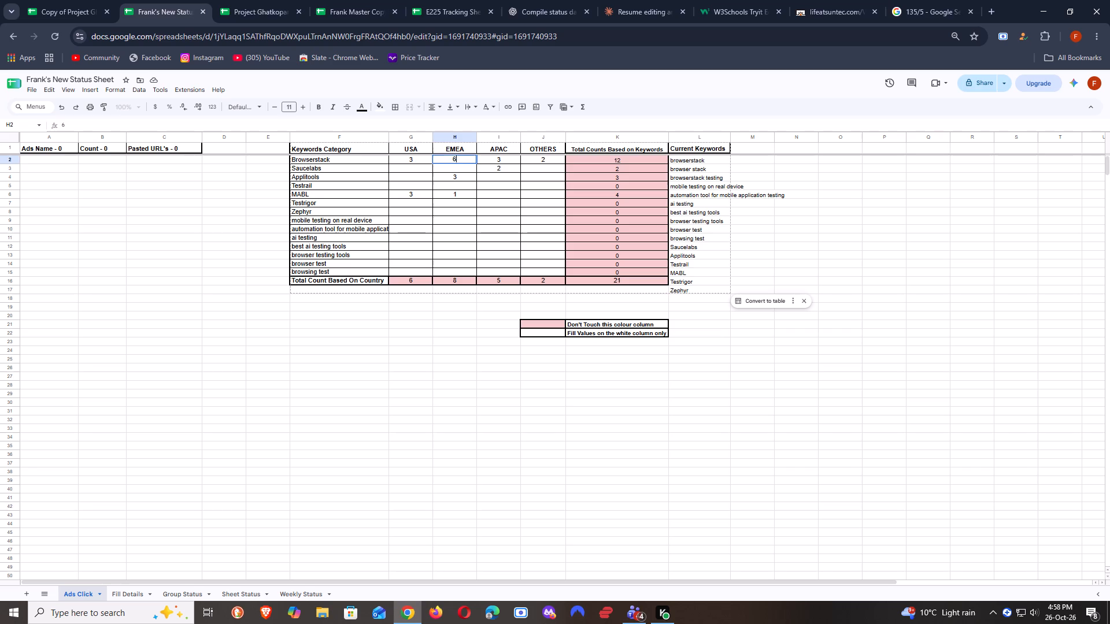
pyautogui.press('Return')
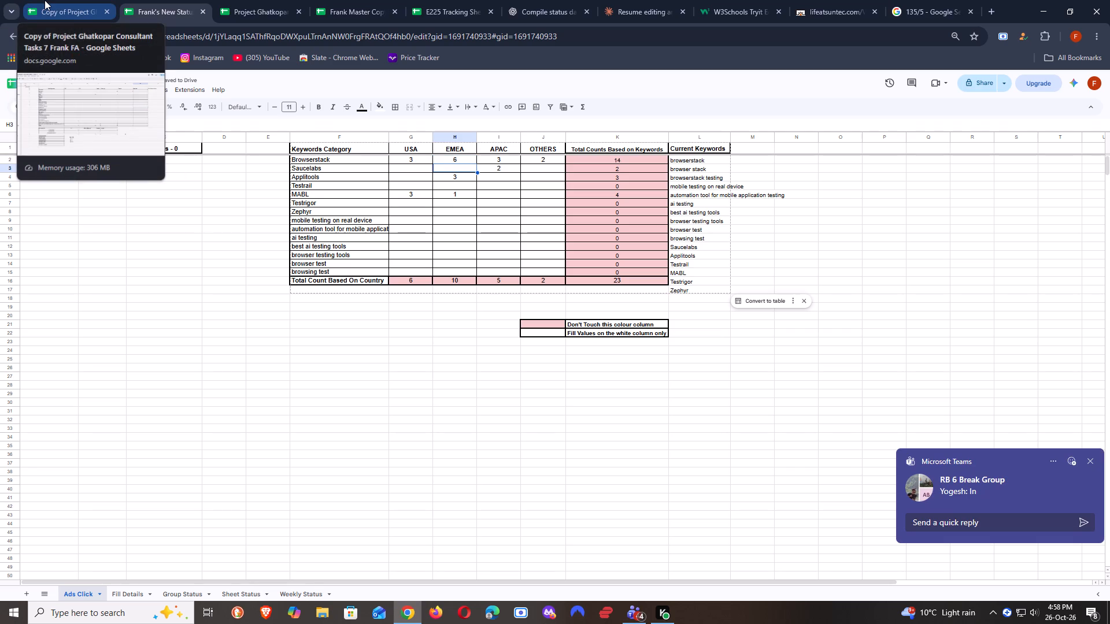
# Set the UK/Ger/France count of the browser stack keyword to 2 in the Ads Clicked Tracker.
pyautogui.click(45, 0)
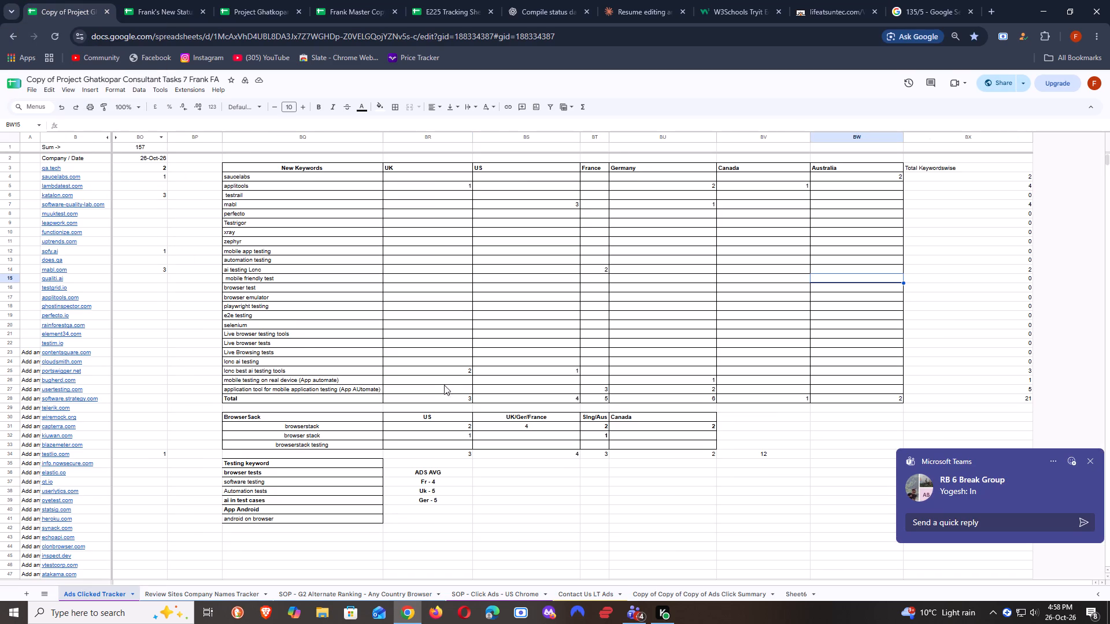
pyautogui.click(524, 437)
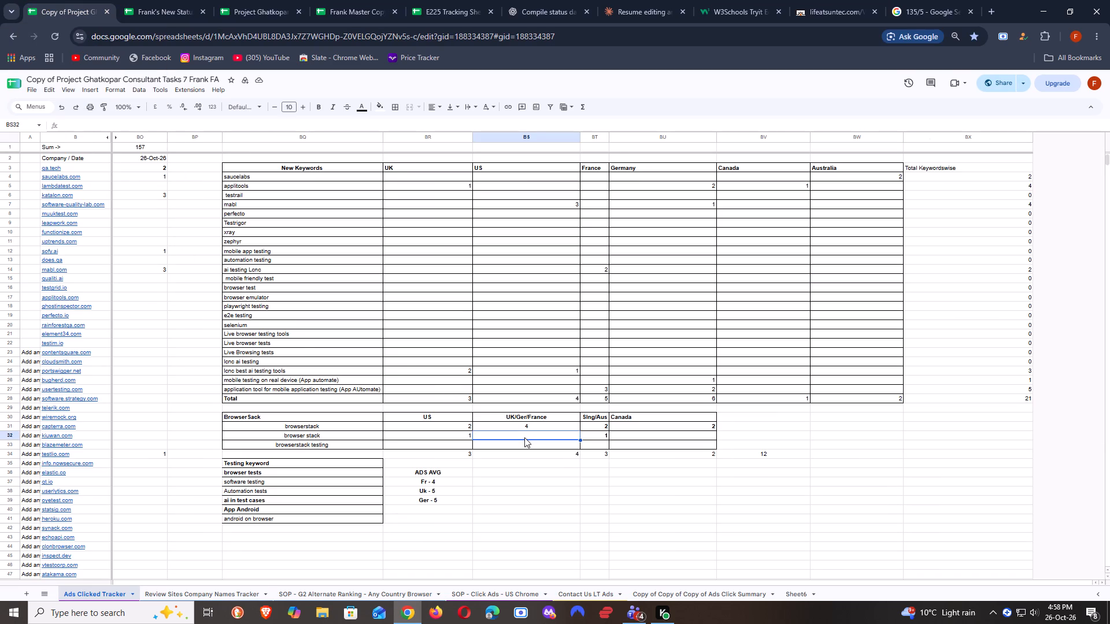
pyautogui.press('2')
pyautogui.press('Return')
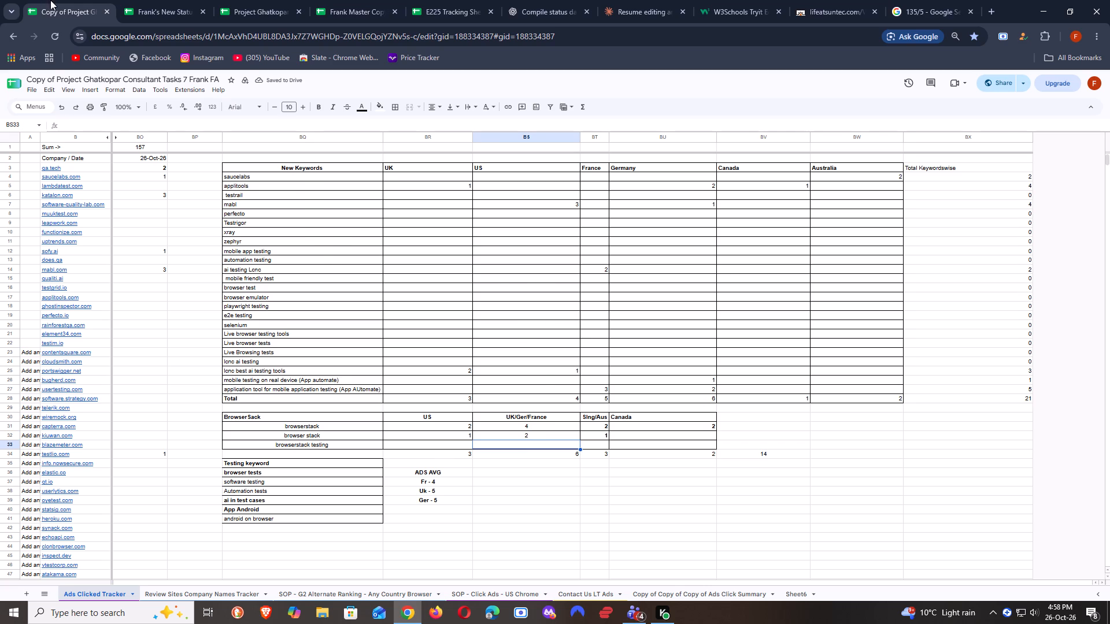
# Consult the tracker's lcnc best ai testing tools row and set the best ai testing tools USA count to 1 in the Ads Click sheet.
pyautogui.click(145, 0)
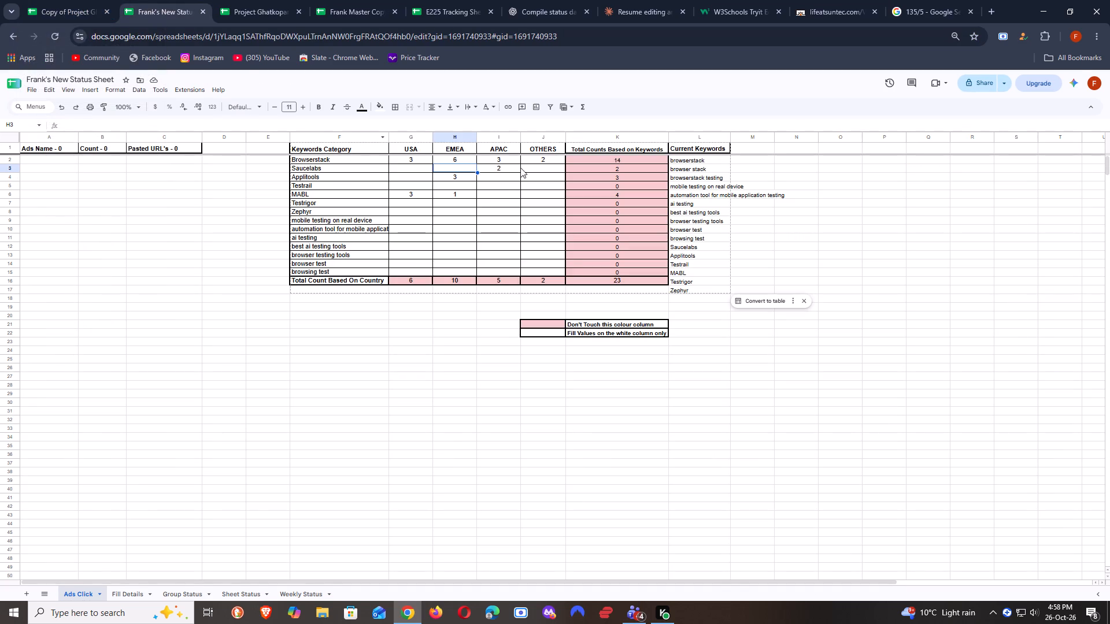
pyautogui.click(36, 0)
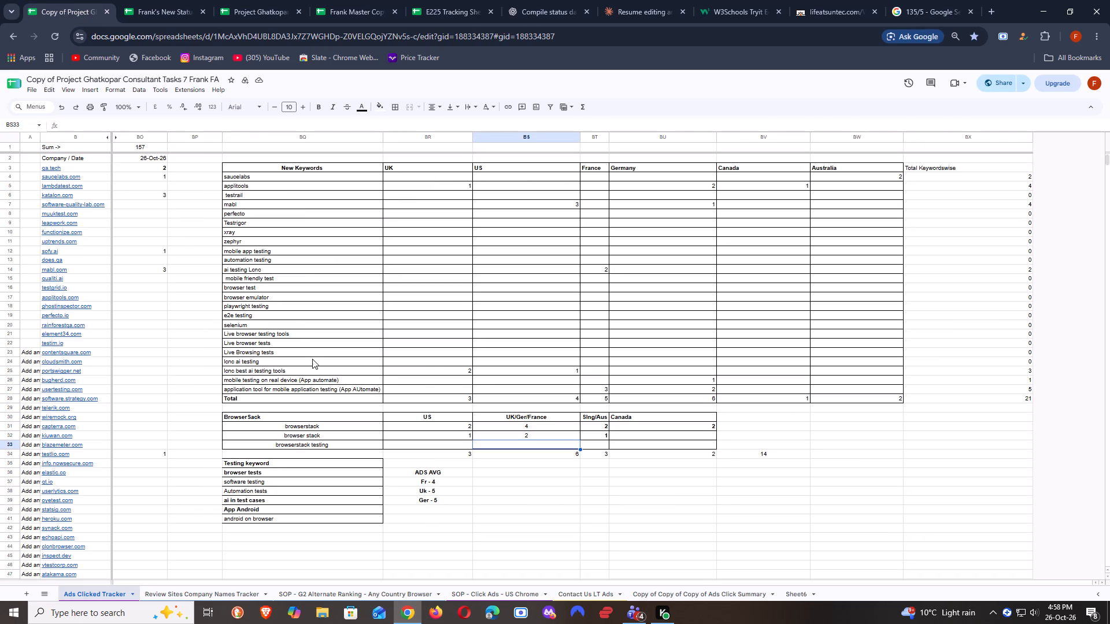
pyautogui.click(450, 369)
pyautogui.click(301, 372)
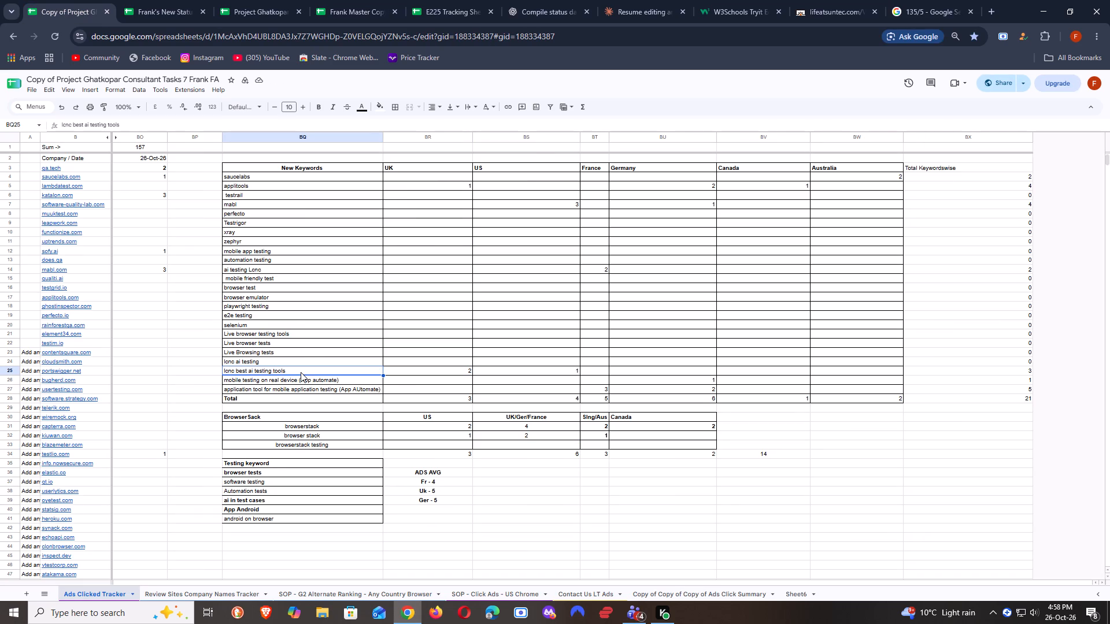
pyautogui.moveTo(453, 371); pyautogui.dragTo(499, 370)
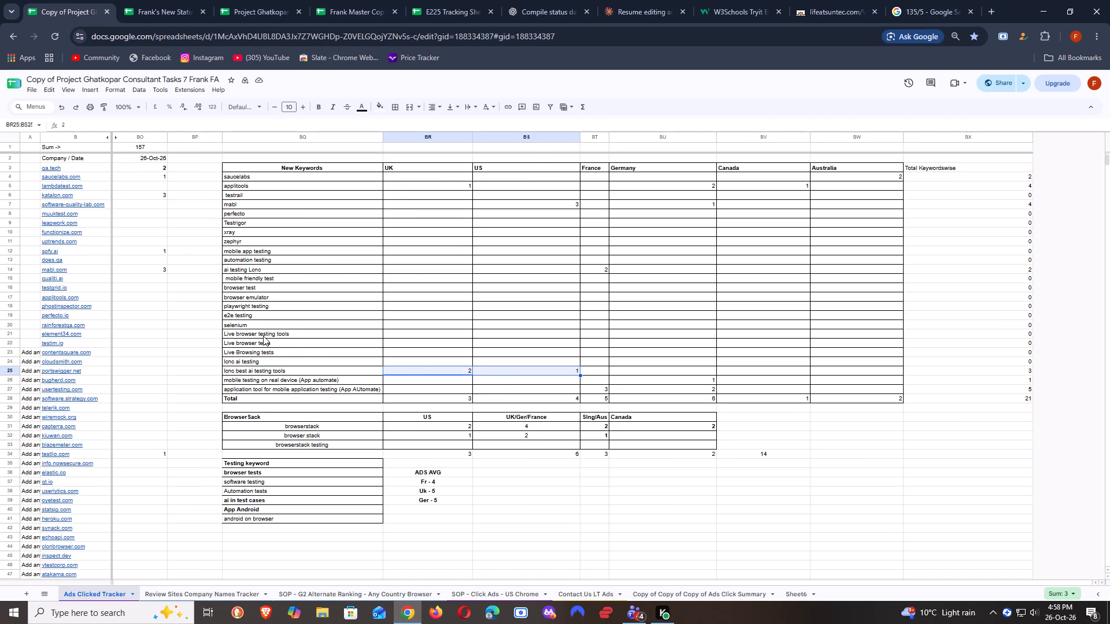
pyautogui.click(179, 0)
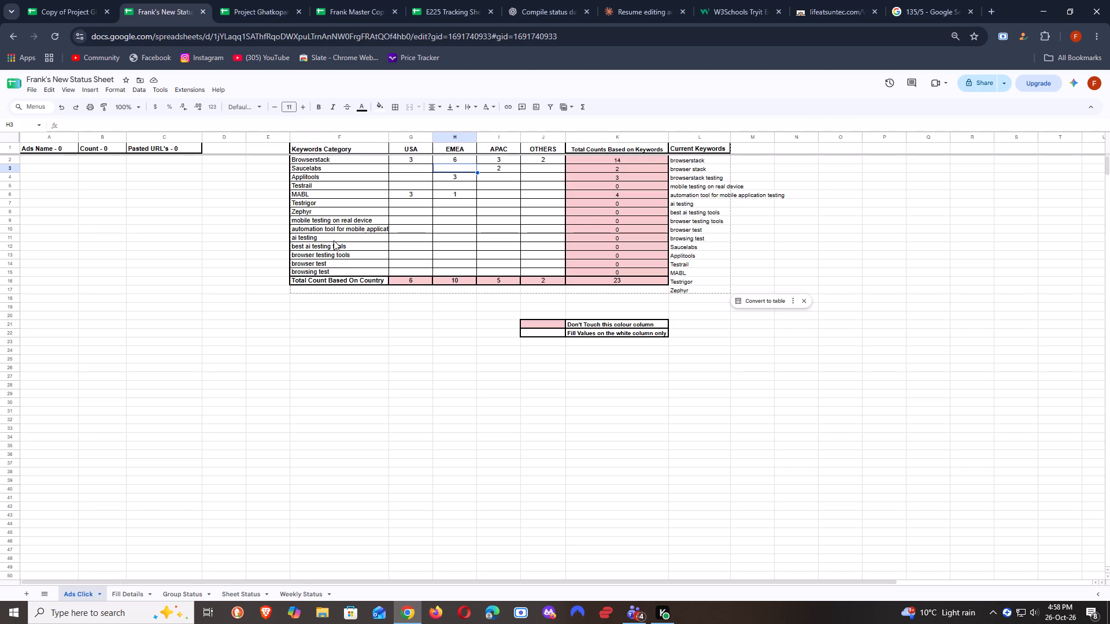
pyautogui.click(334, 244)
pyautogui.click(367, 234)
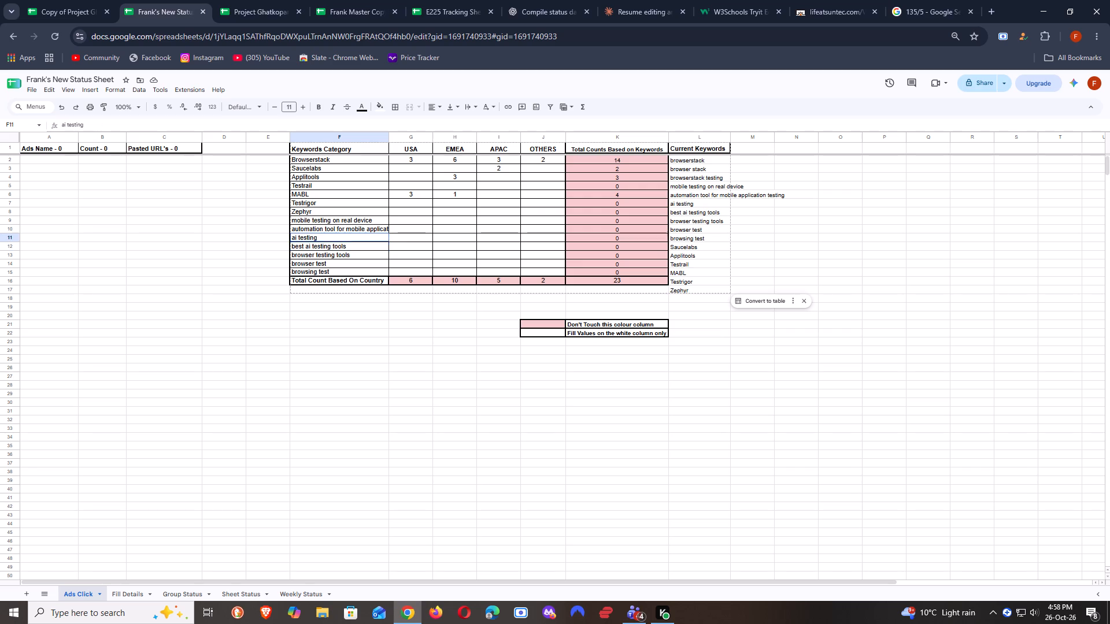
pyautogui.click(407, 240)
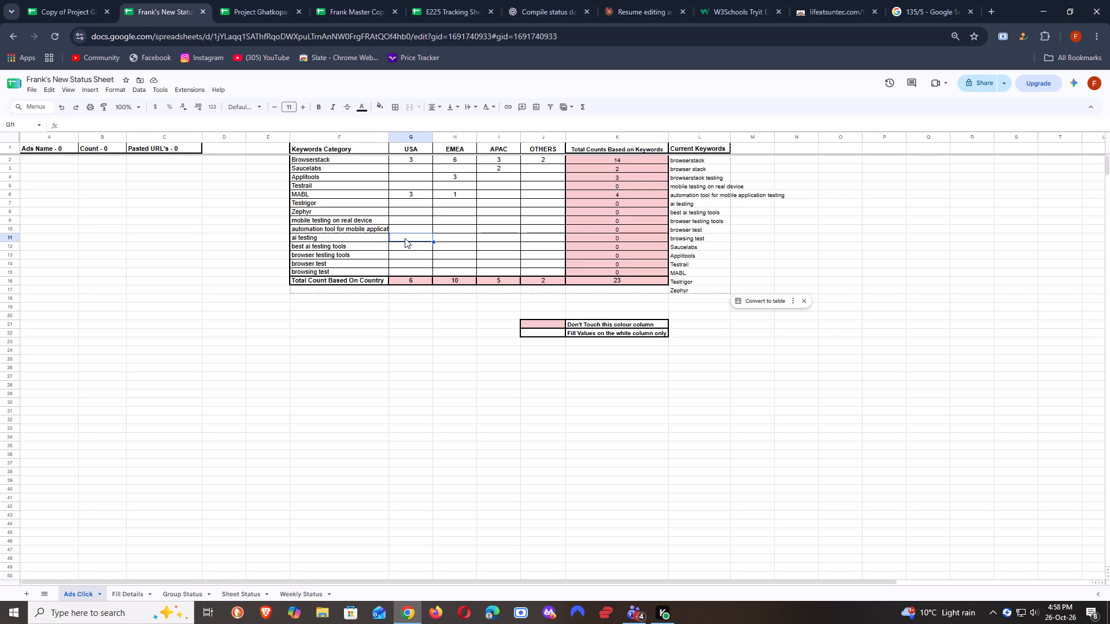
pyautogui.click(87, 0)
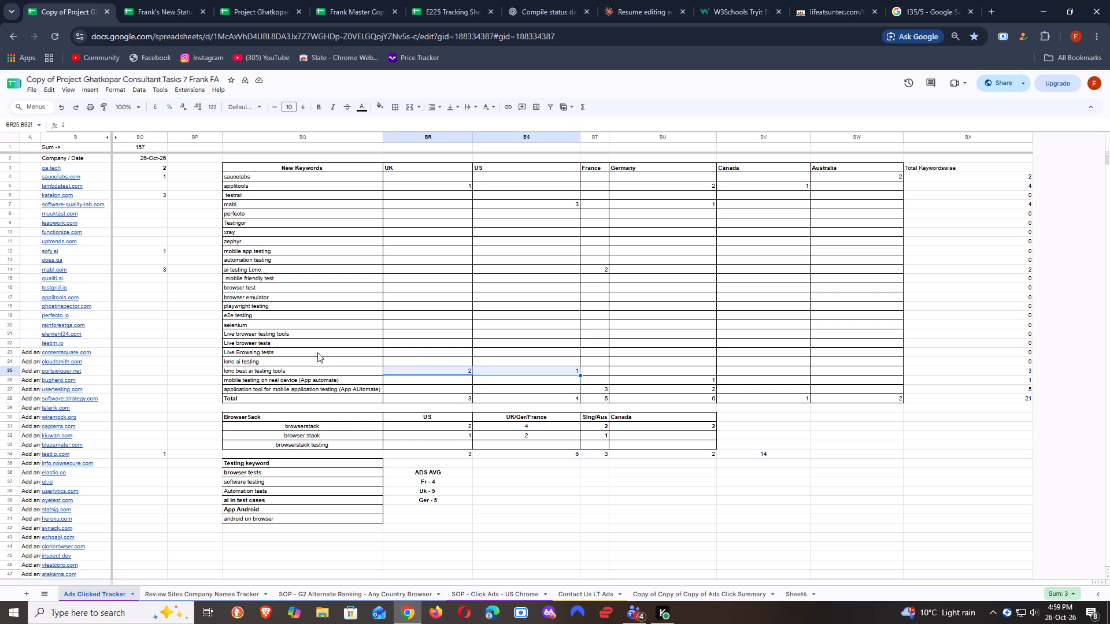
pyautogui.click(123, 0)
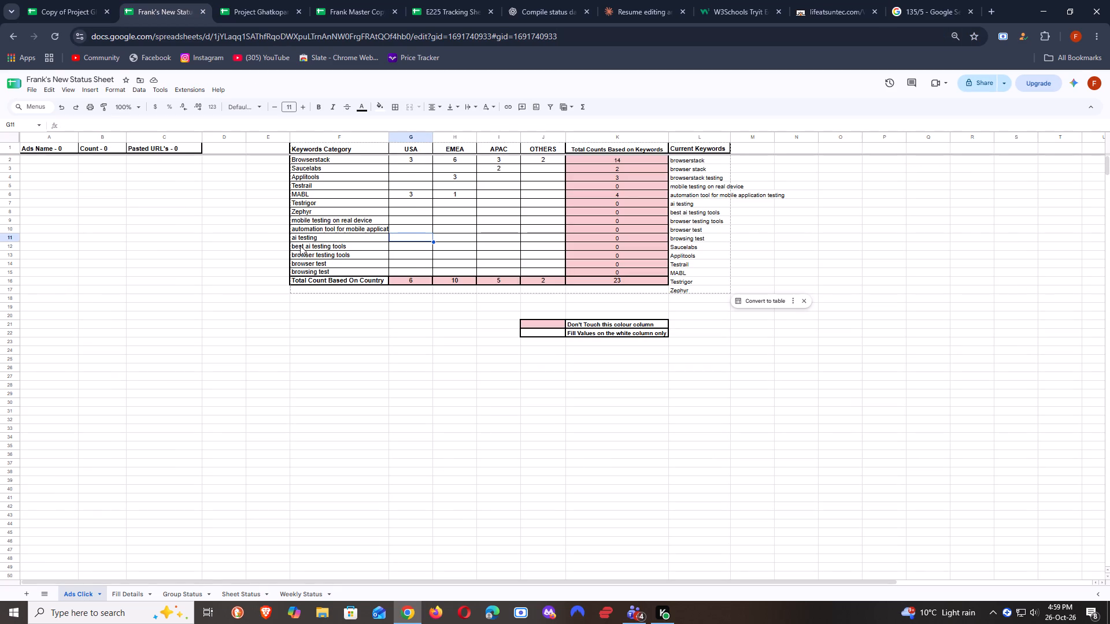
pyautogui.click(397, 247)
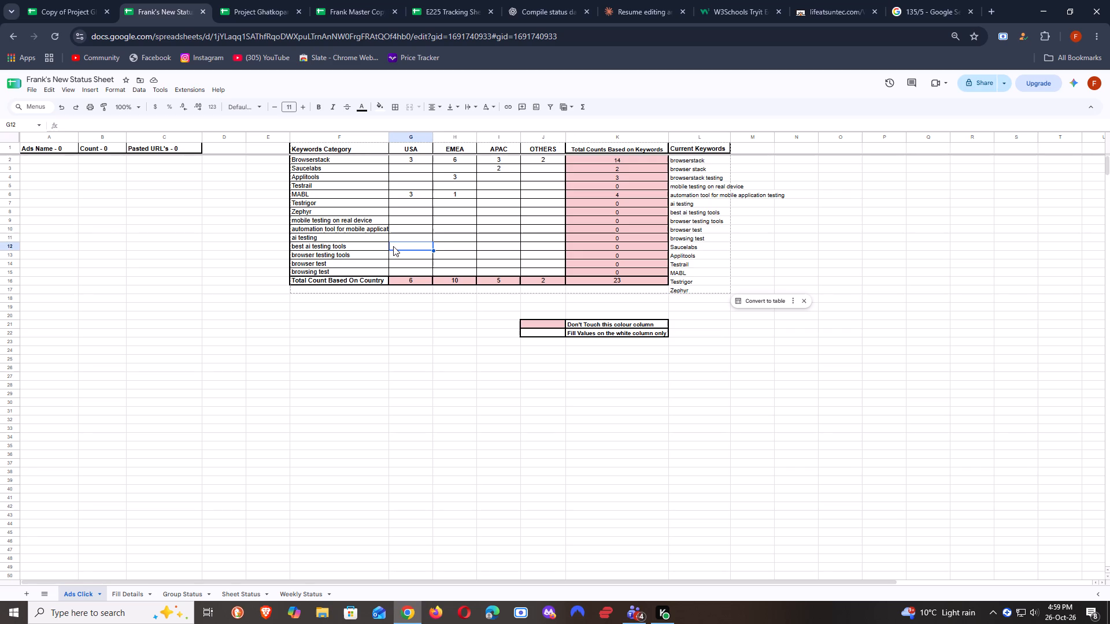
pyautogui.press('1')
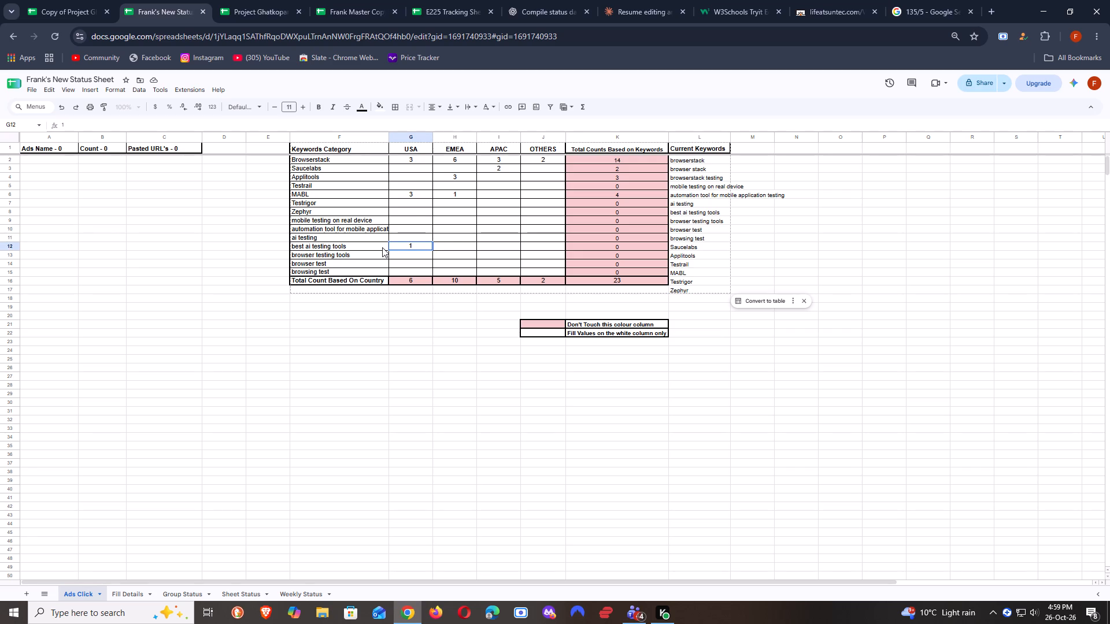
pyautogui.click(462, 241)
# Set the best ai testing tools EMEA count to 2 in the Ads Click sheet.
pyautogui.click(459, 246)
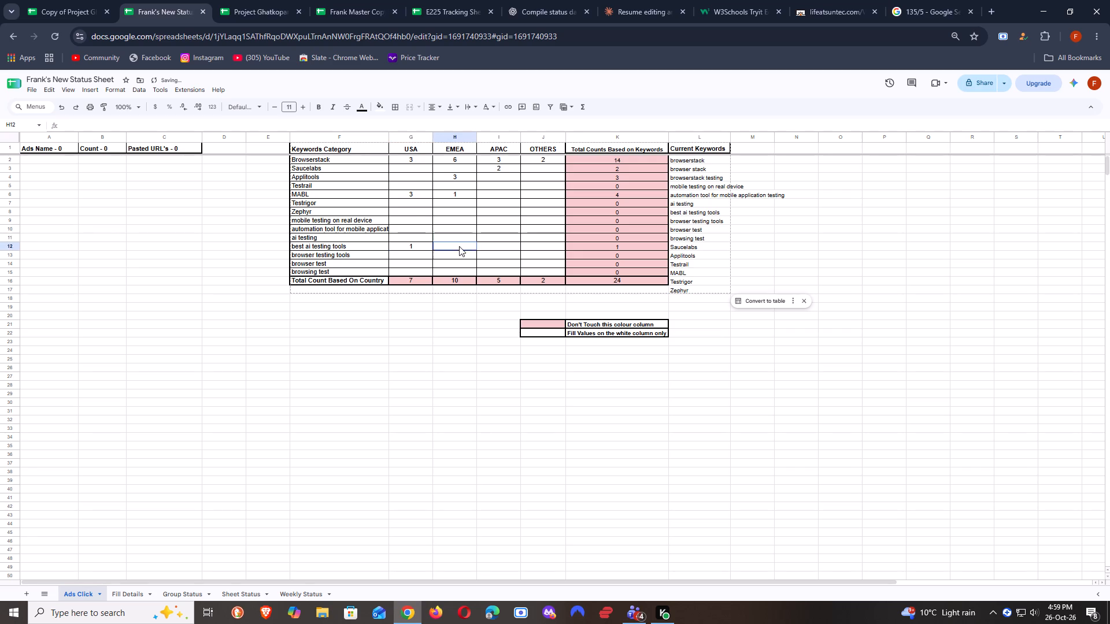
pyautogui.press('2')
pyautogui.press('Return')
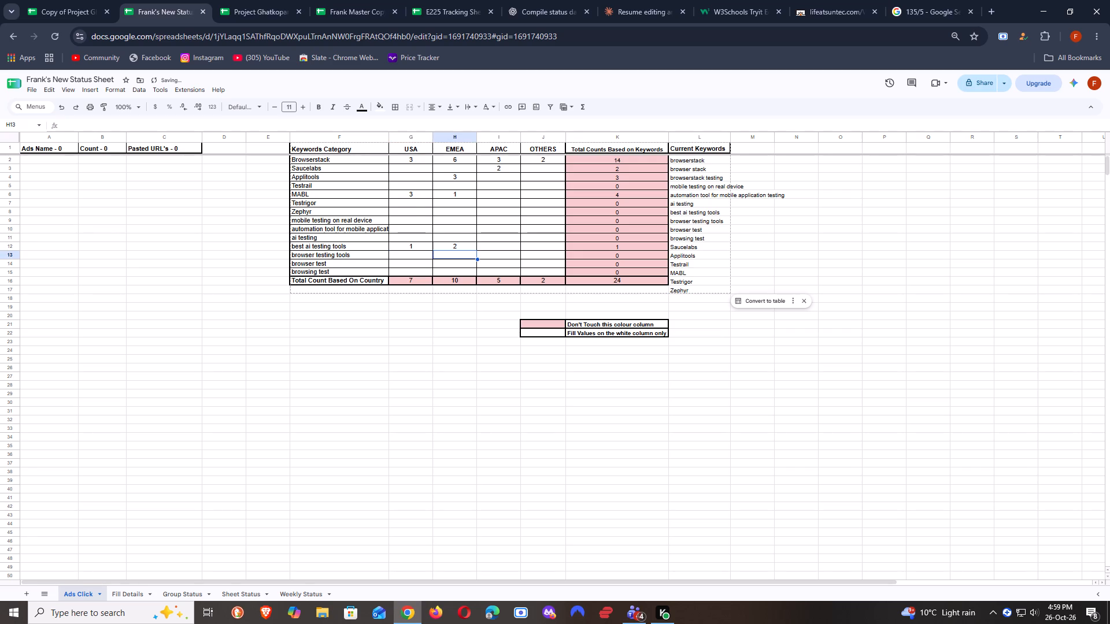
# Consult the tracker's mobile testing on real device row and set that keyword's EMEA count to 1 in the Ads Click sheet.
pyautogui.click(36, 0)
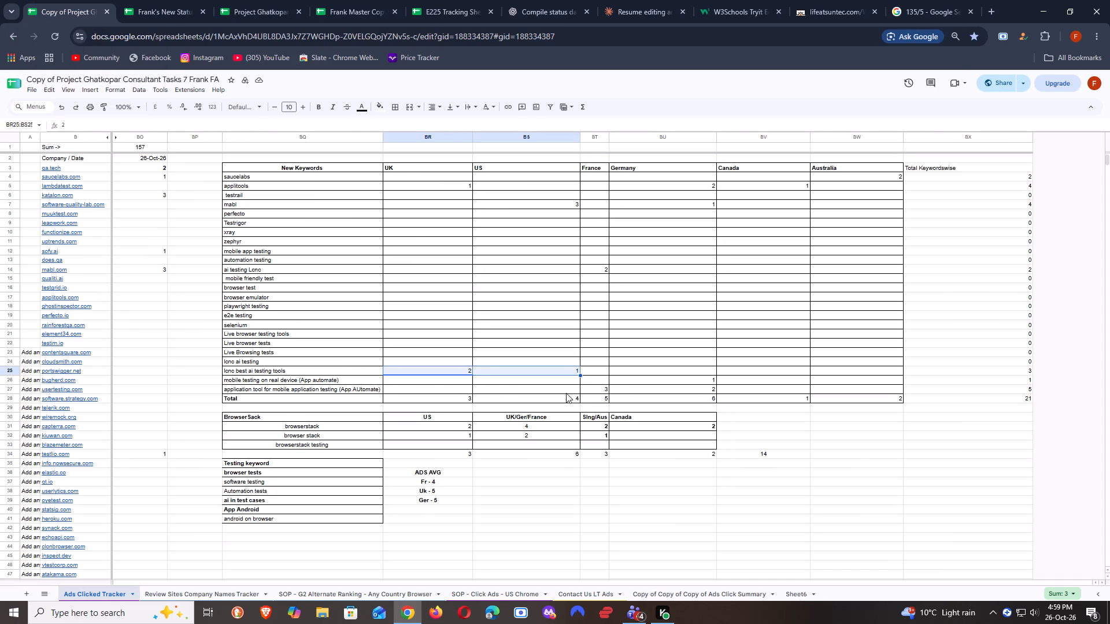
pyautogui.click(614, 377)
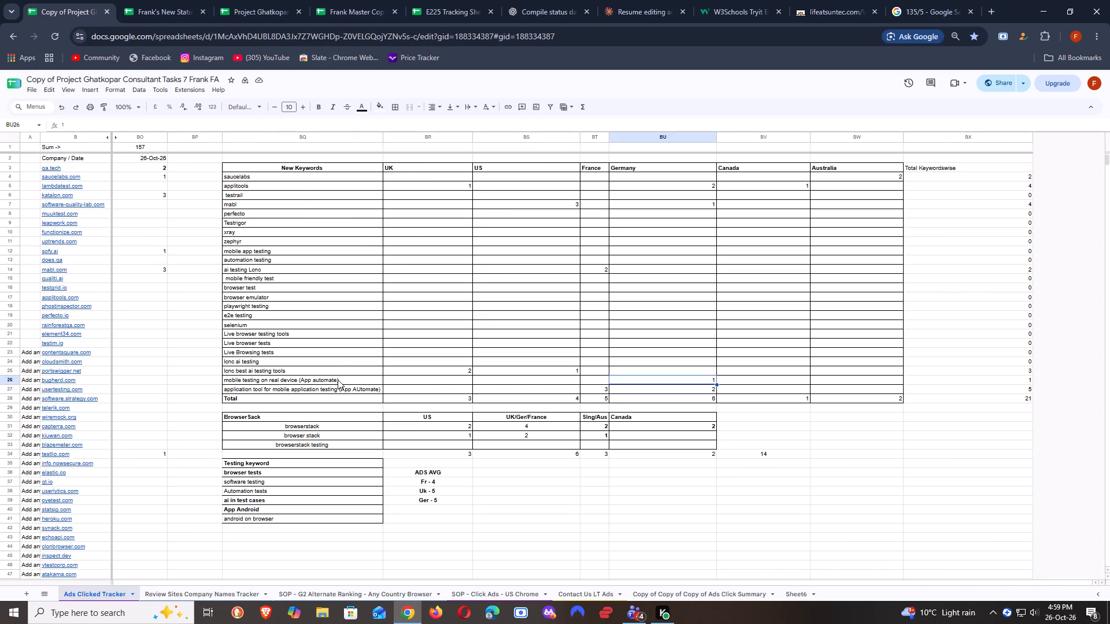
pyautogui.click(150, 0)
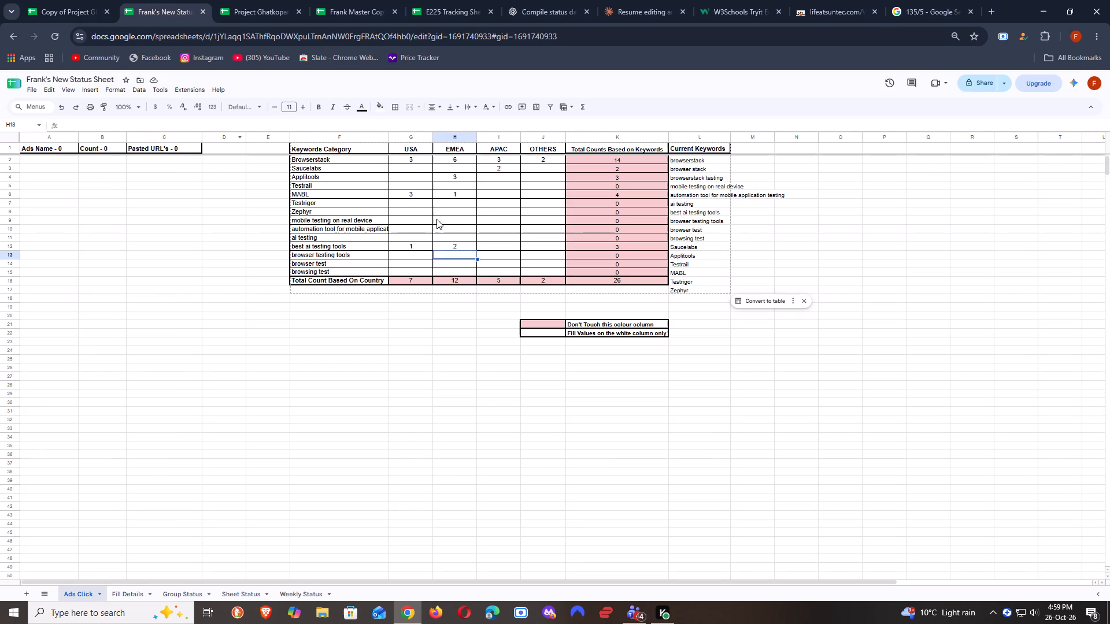
pyautogui.click(489, 220)
pyautogui.click(55, 0)
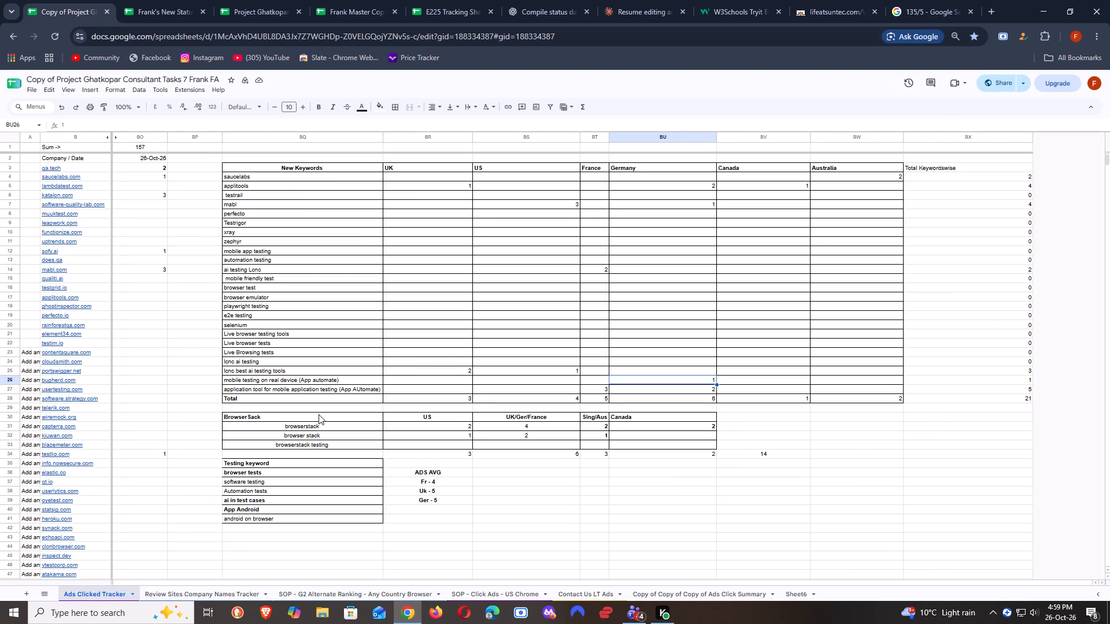
pyautogui.moveTo(281, 382); pyautogui.dragTo(431, 385)
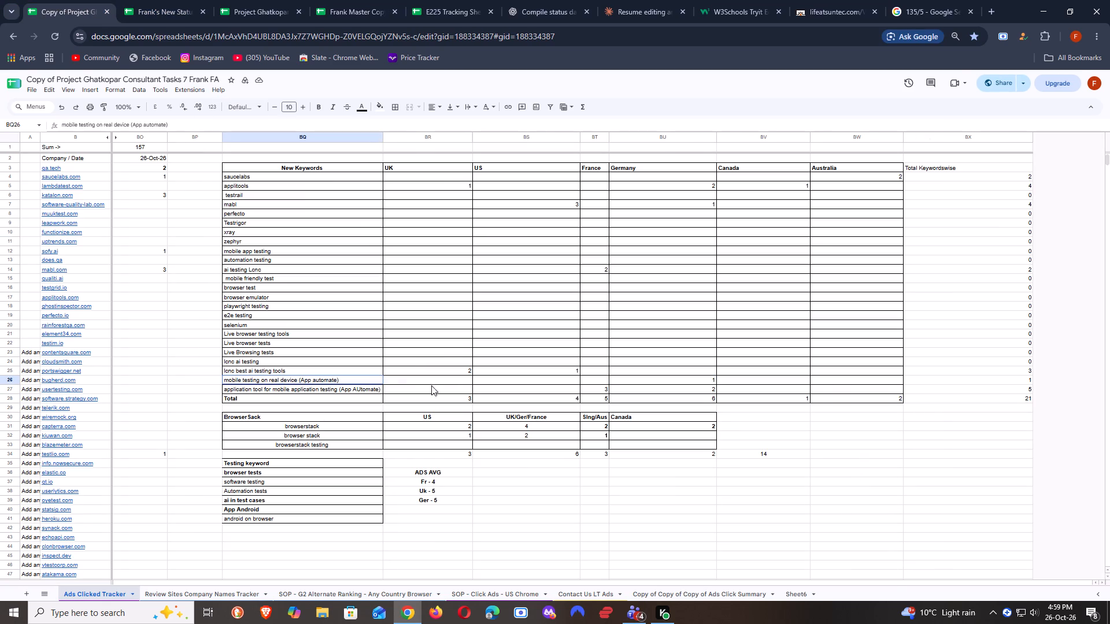
pyautogui.moveTo(431, 385); pyautogui.dragTo(695, 380)
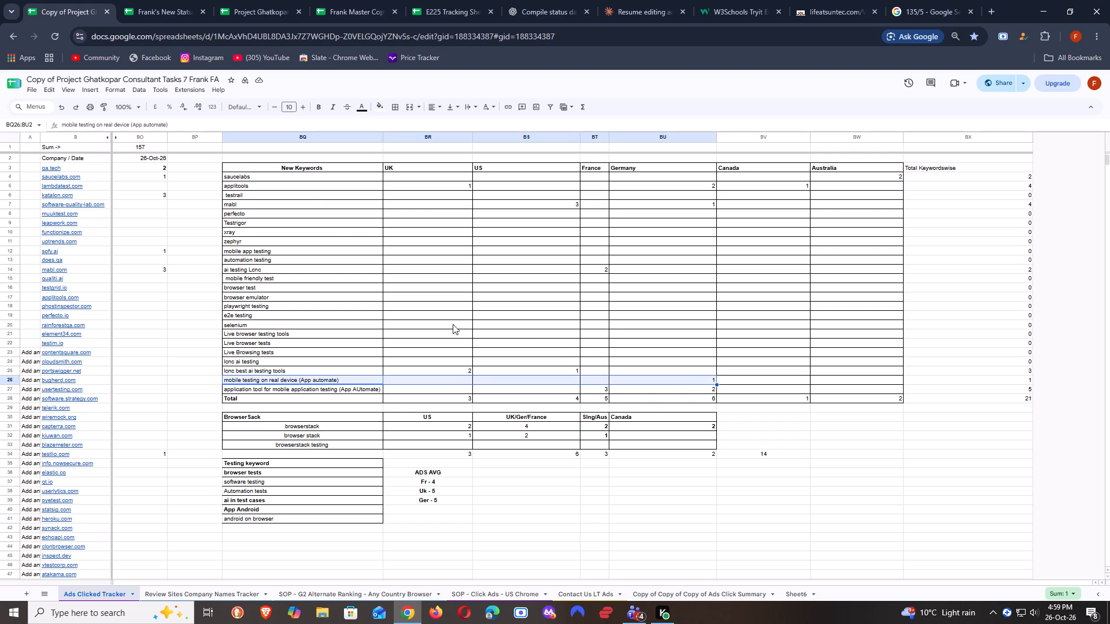
pyautogui.click(195, 0)
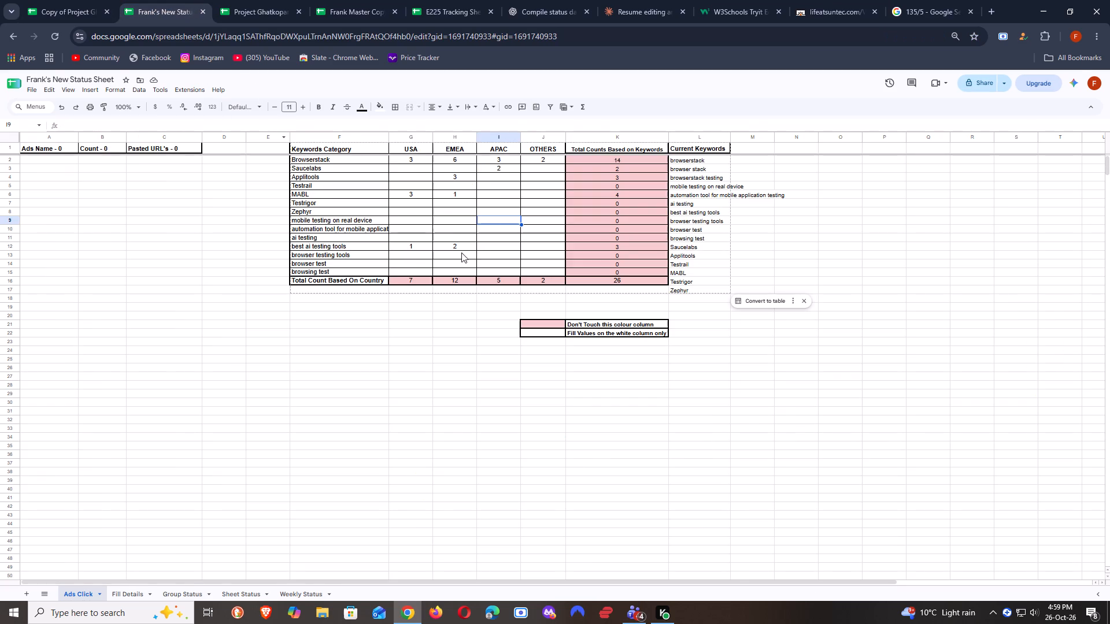
pyautogui.click(446, 219)
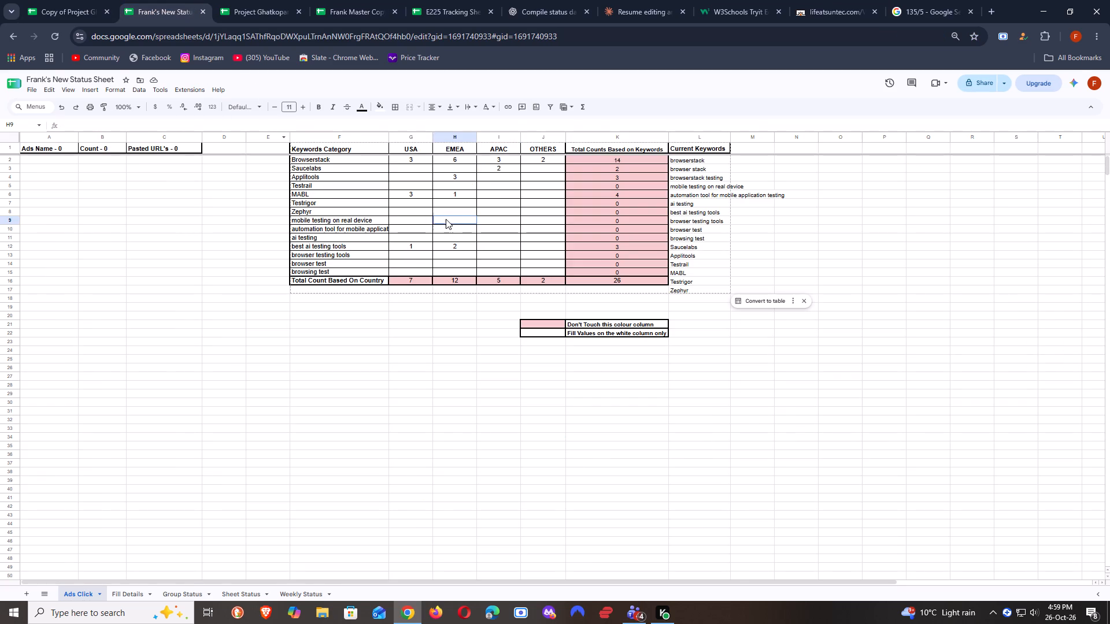
pyautogui.press('1')
pyautogui.press('Return')
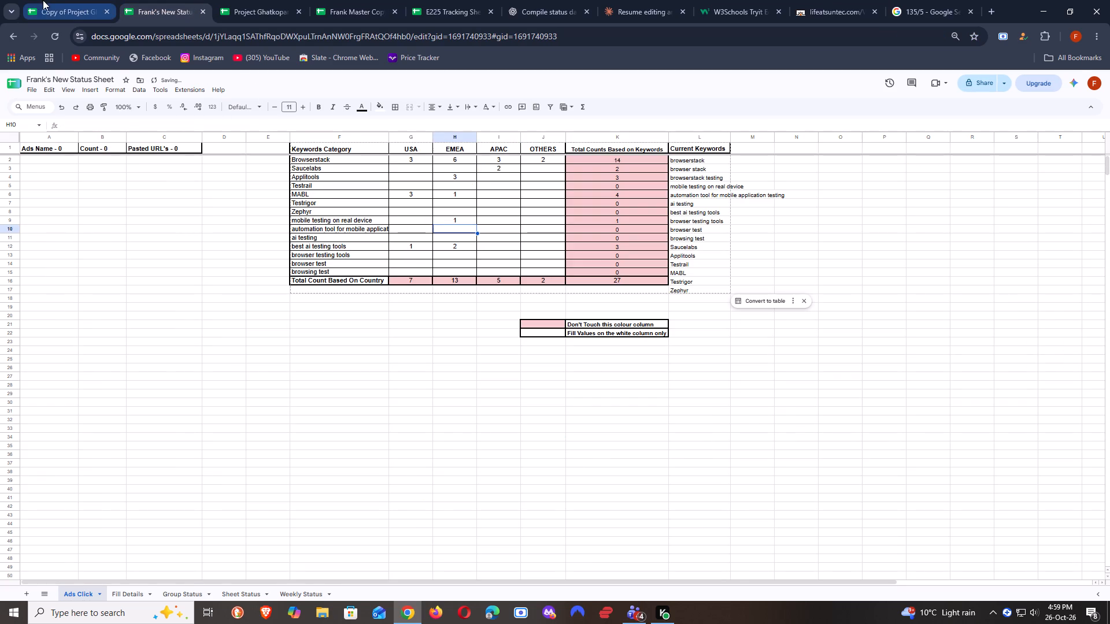
# Compare the tracker's application tool for mobile application testing row with the matching keyword categories in the Ads Click sheet.
pyautogui.click(45, 0)
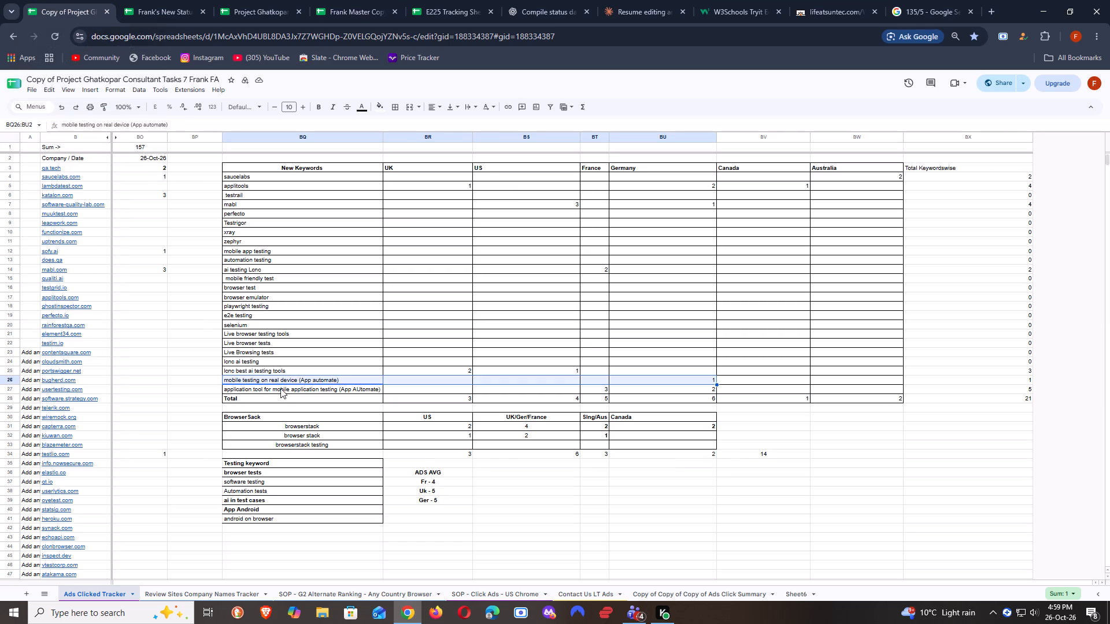
pyautogui.moveTo(280, 388); pyautogui.dragTo(664, 384)
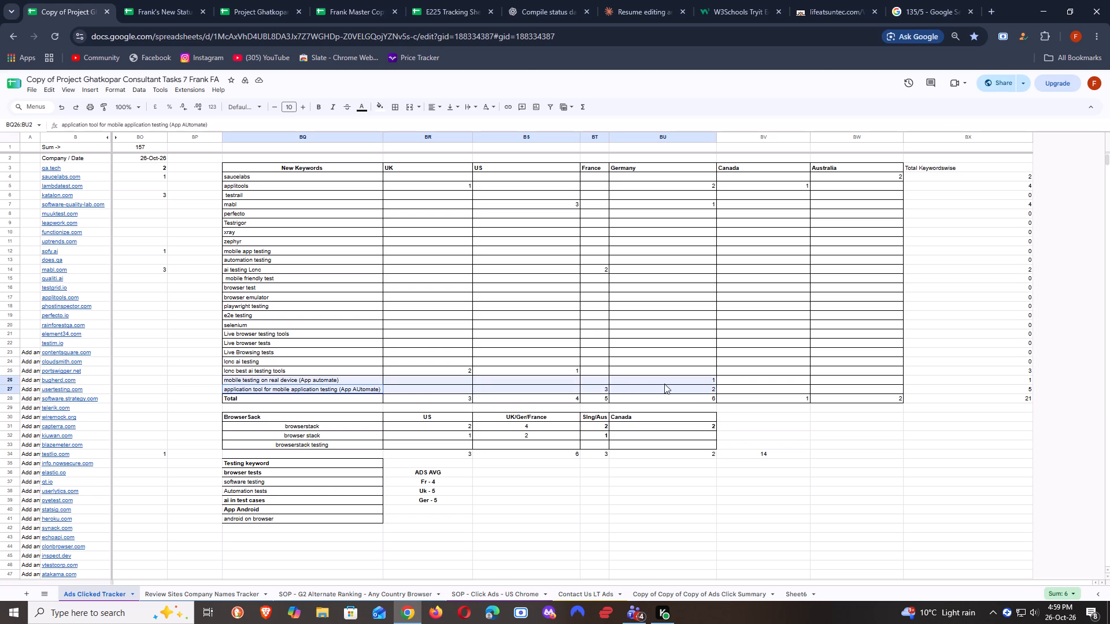
pyautogui.moveTo(664, 384); pyautogui.dragTo(668, 388)
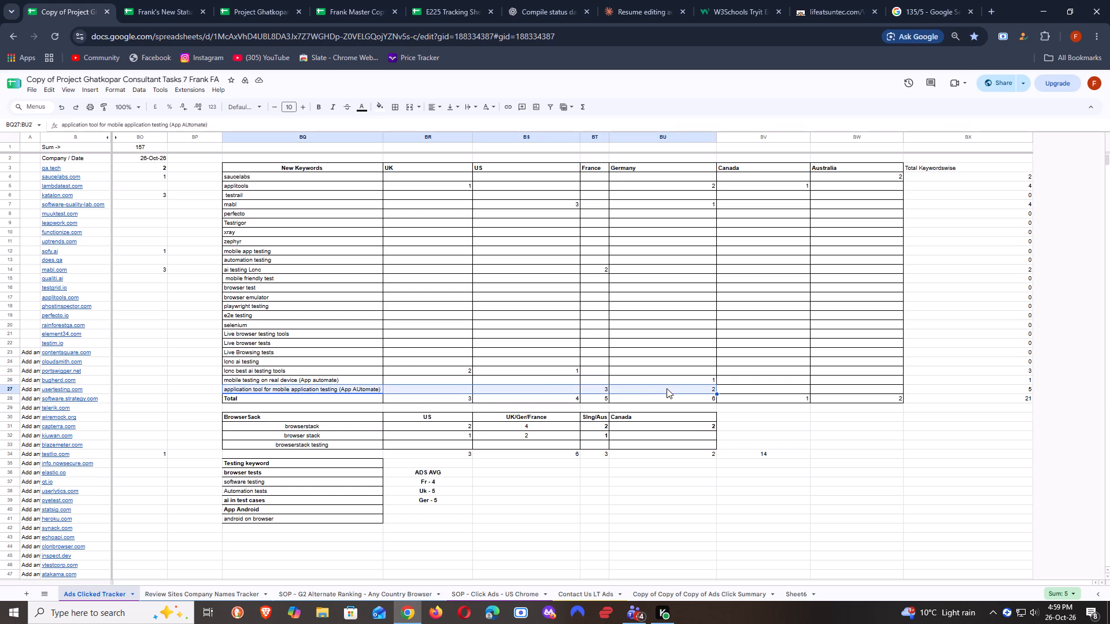
pyautogui.click(136, 0)
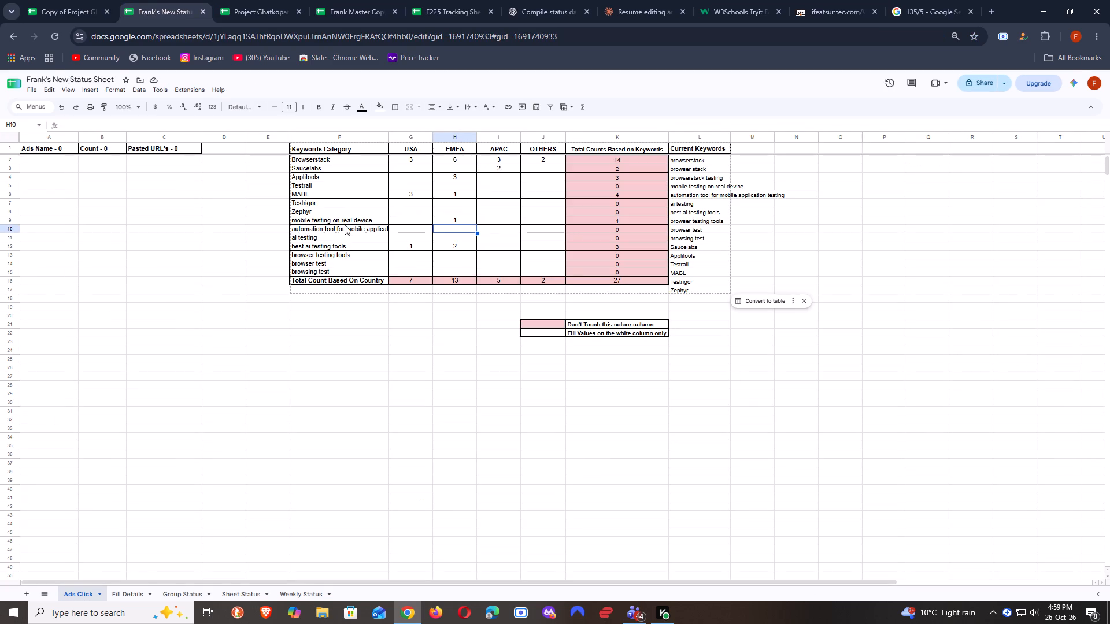
pyautogui.click(68, 0)
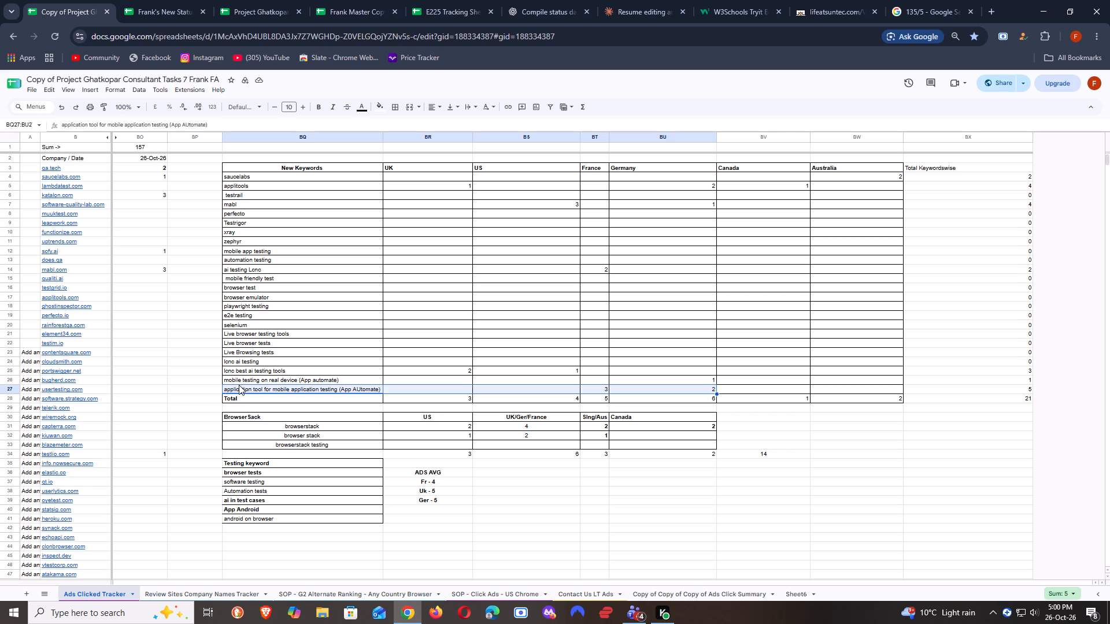
pyautogui.click(138, 1)
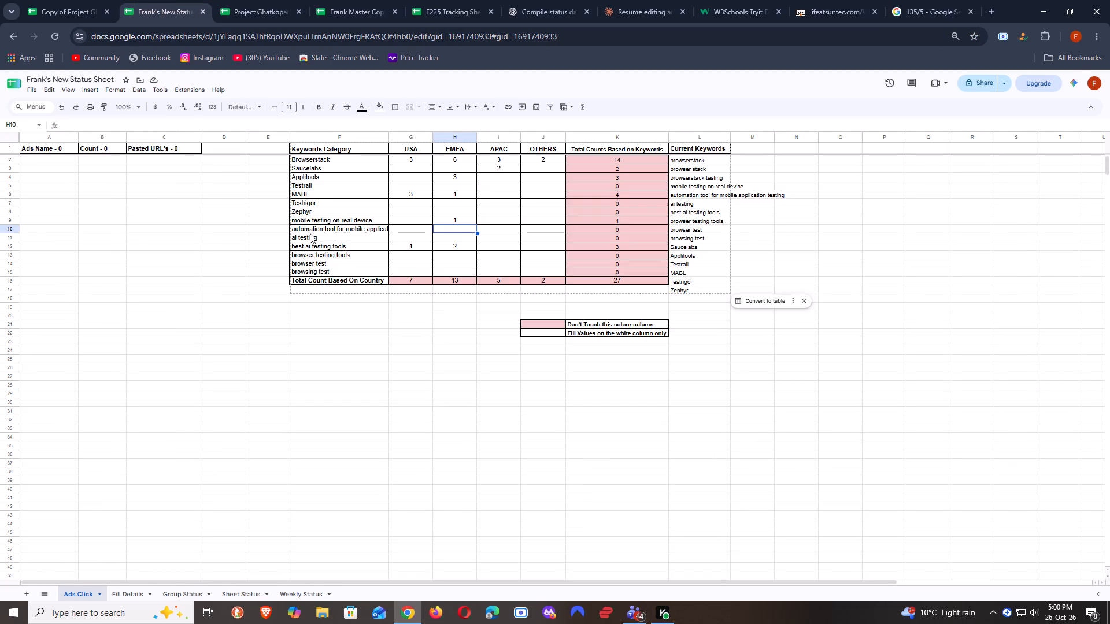
pyautogui.click(53, 0)
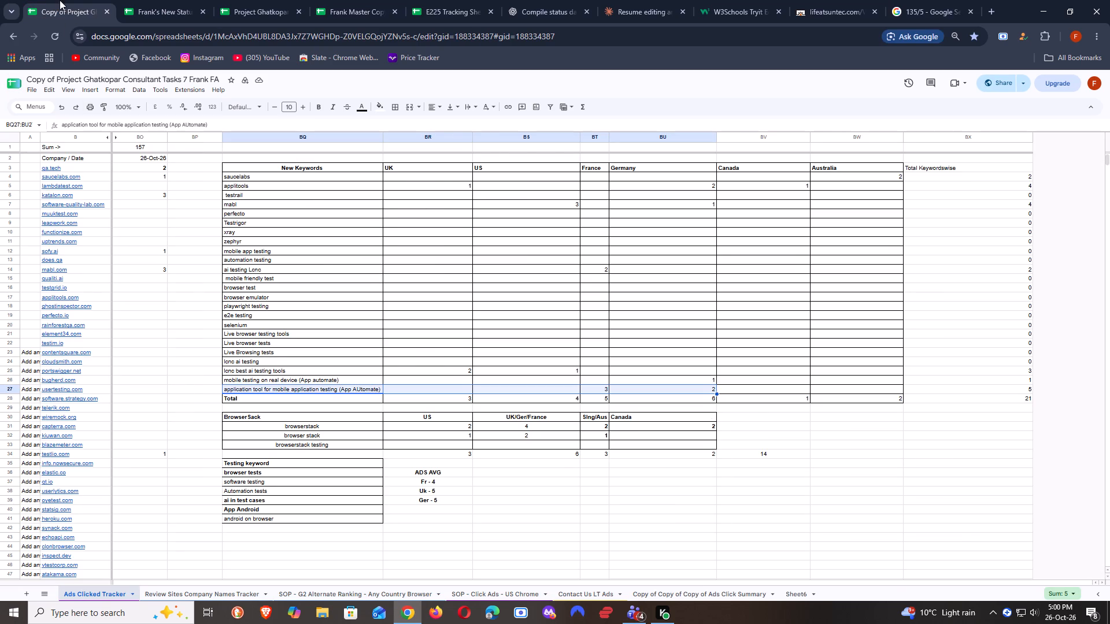
pyautogui.click(122, 0)
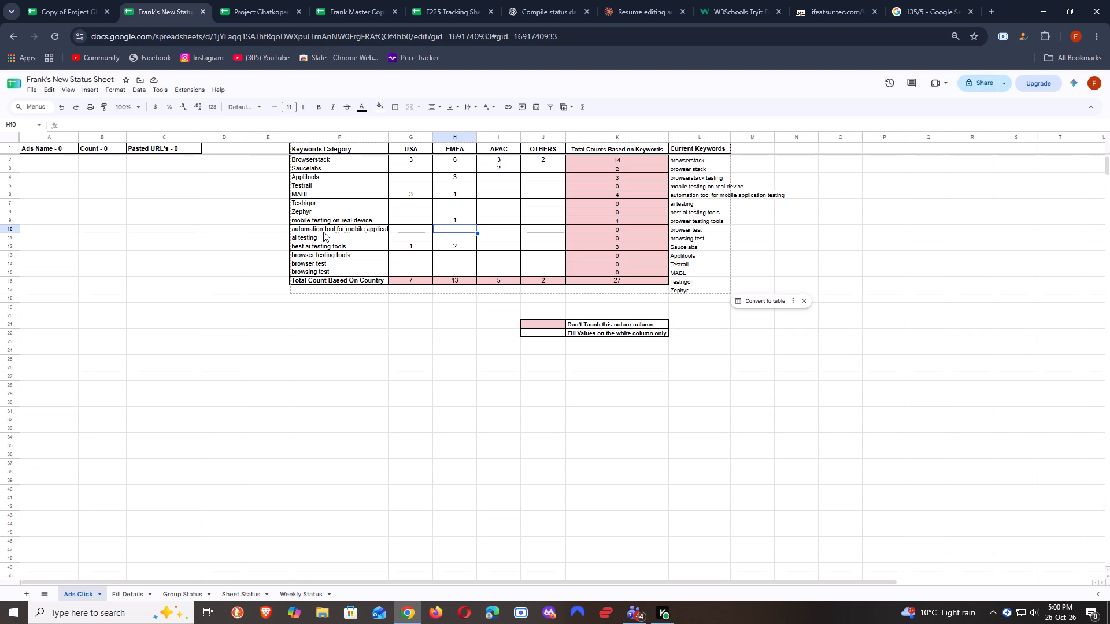
pyautogui.click(70, 0)
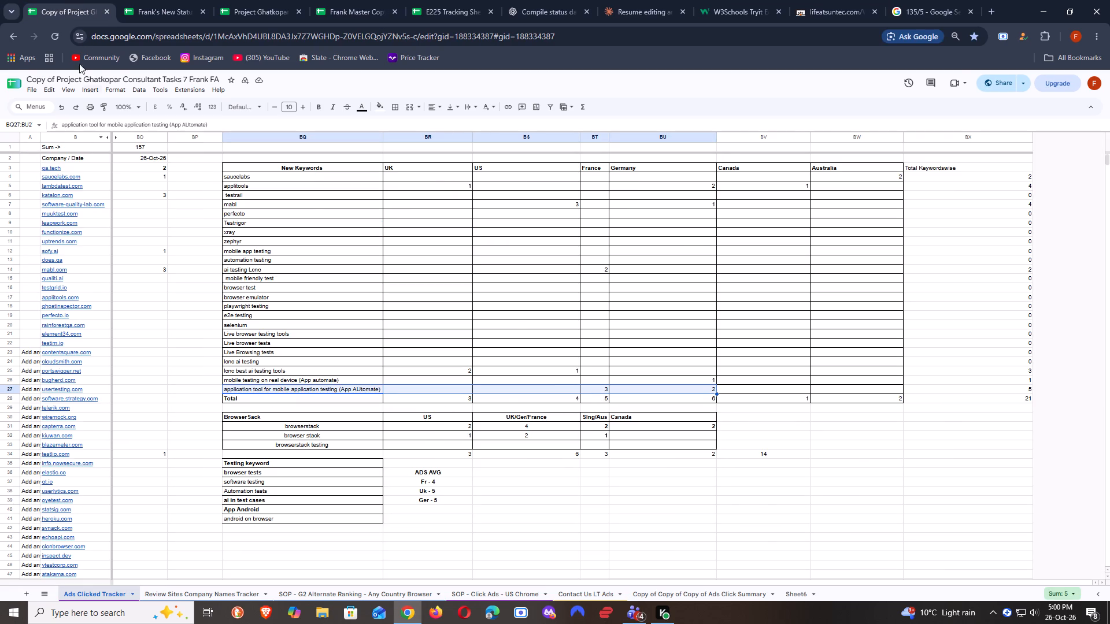
pyautogui.click(156, 0)
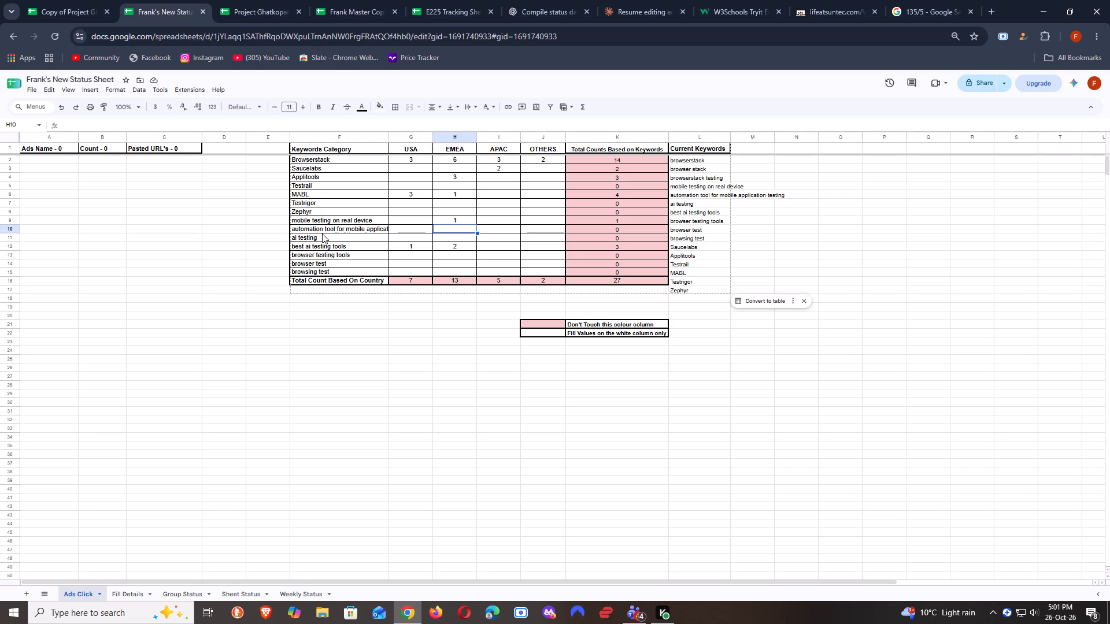
pyautogui.click(327, 220)
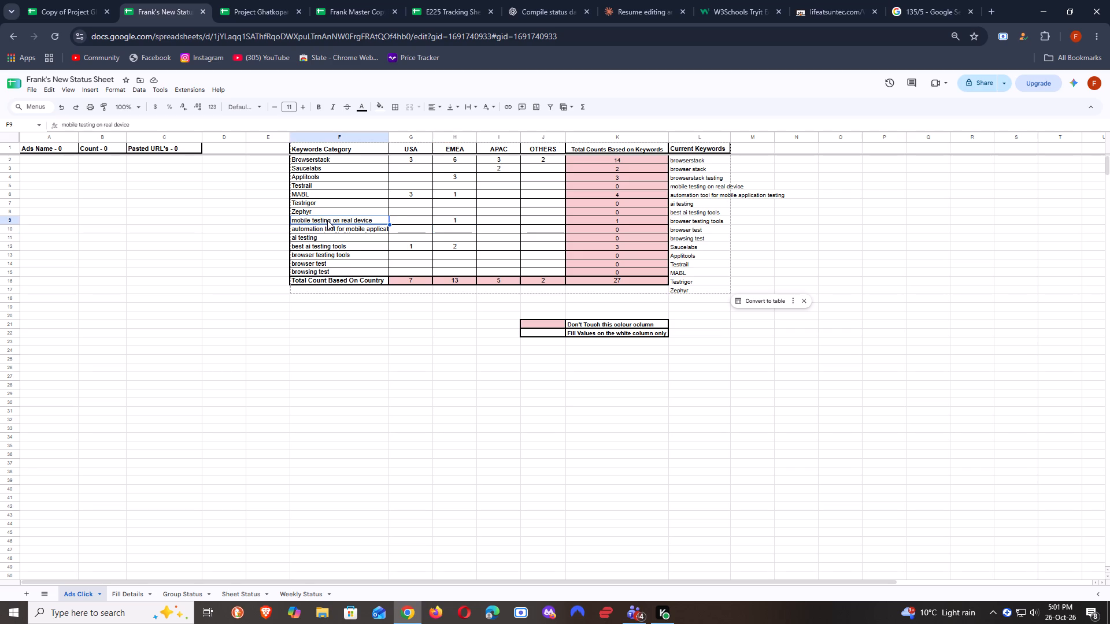
pyautogui.click(329, 230)
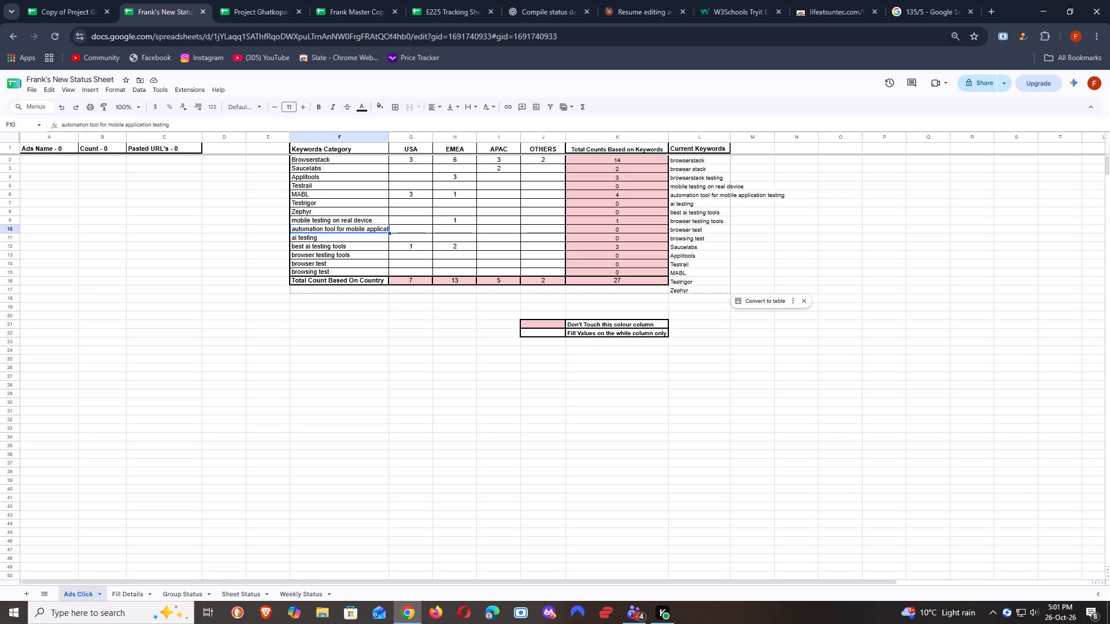
pyautogui.click(336, 223)
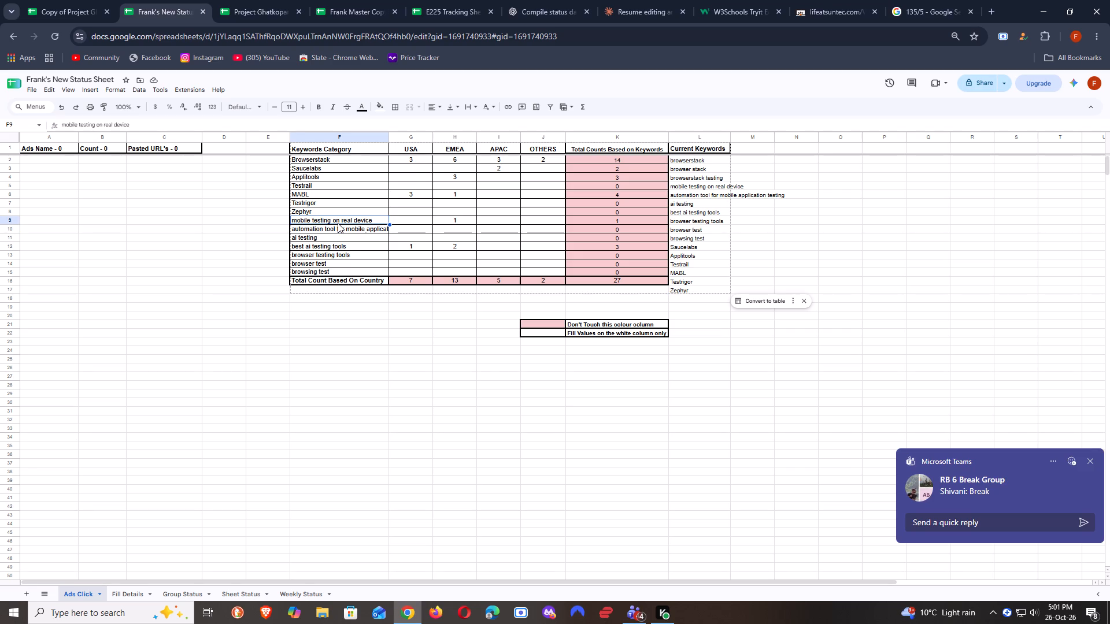
pyautogui.click(73, 0)
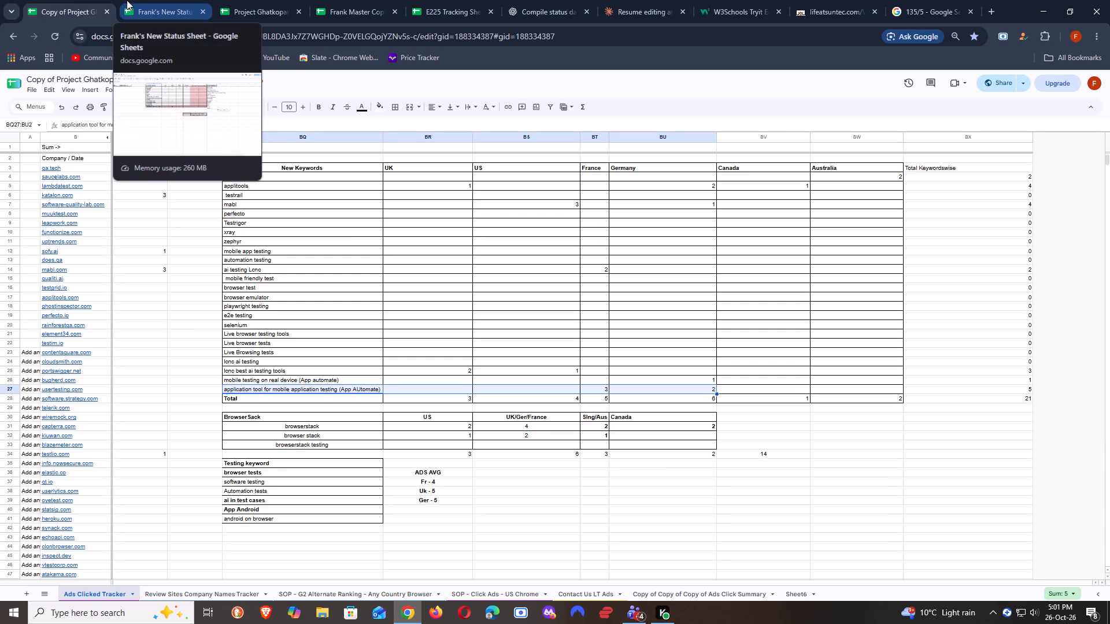
pyautogui.click(142, 0)
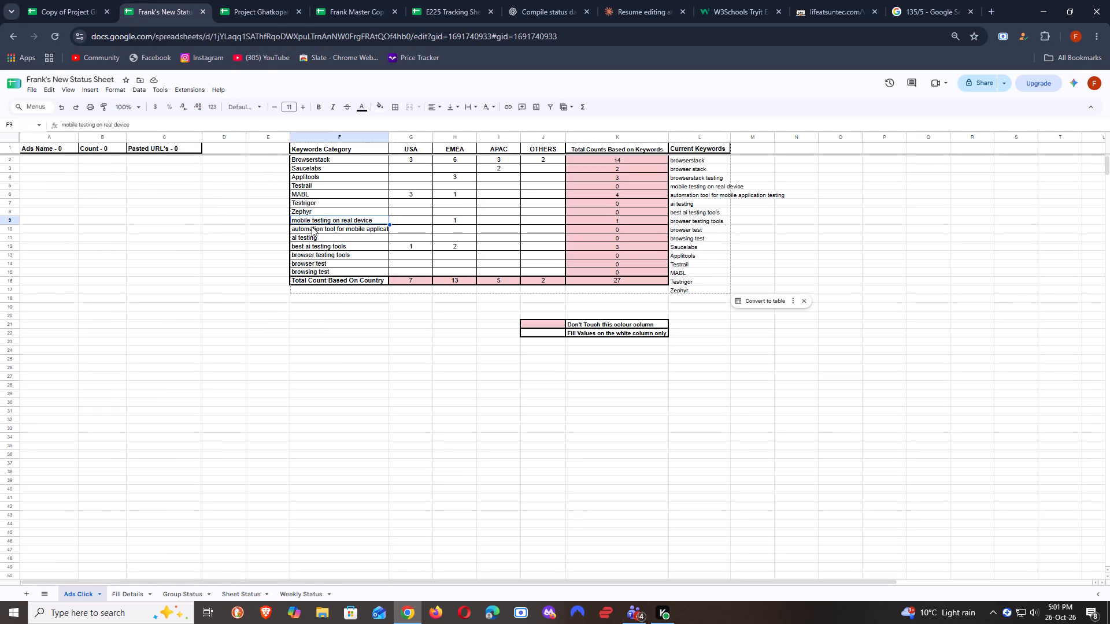
# Set the EMEA count of the automation tool for mobile application testing keyword to 5 in the Ads Click sheet.
pyautogui.click(381, 228)
pyautogui.click(443, 231)
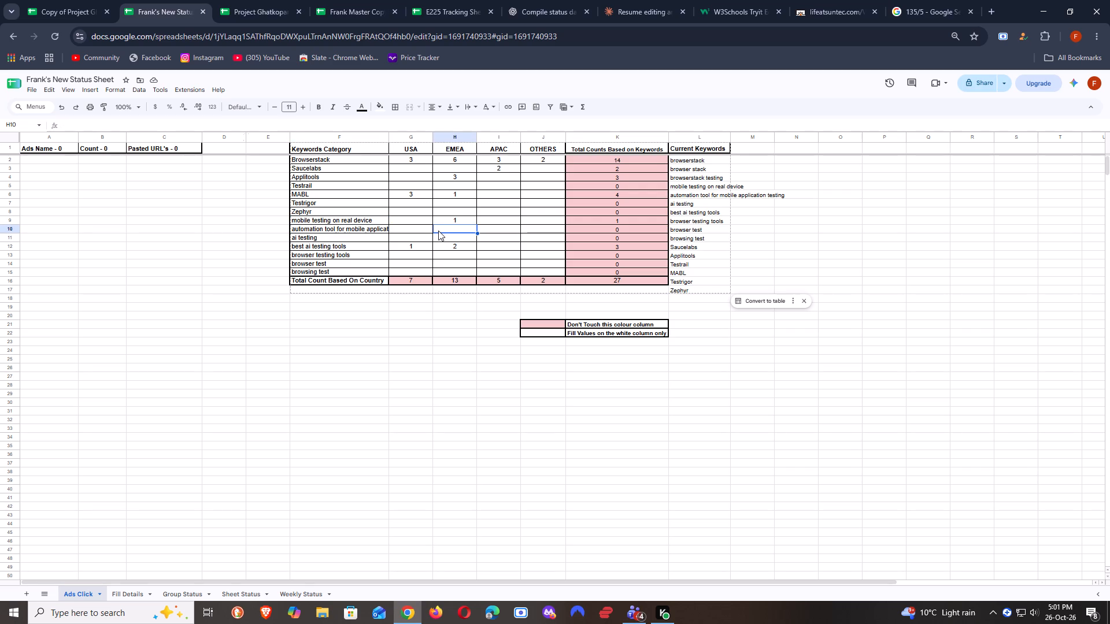
pyautogui.press('5')
pyautogui.press('Return')
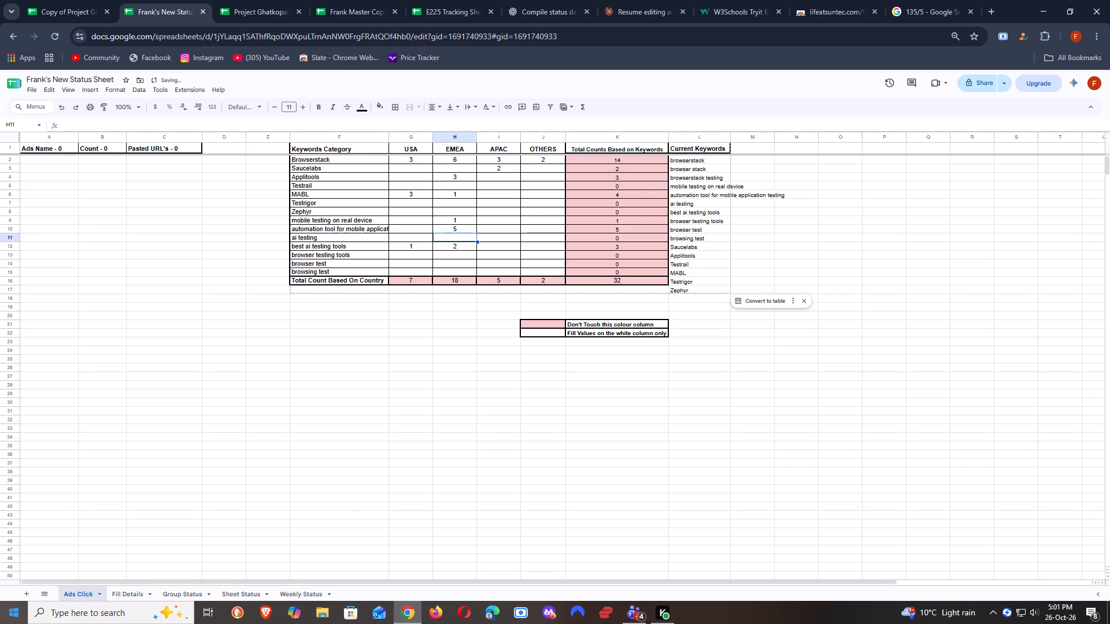
# Cross-check the tracker's keyword and BrowserStack counts against the regional counts and totals in the Ads Click sheet.
pyautogui.click(54, 0)
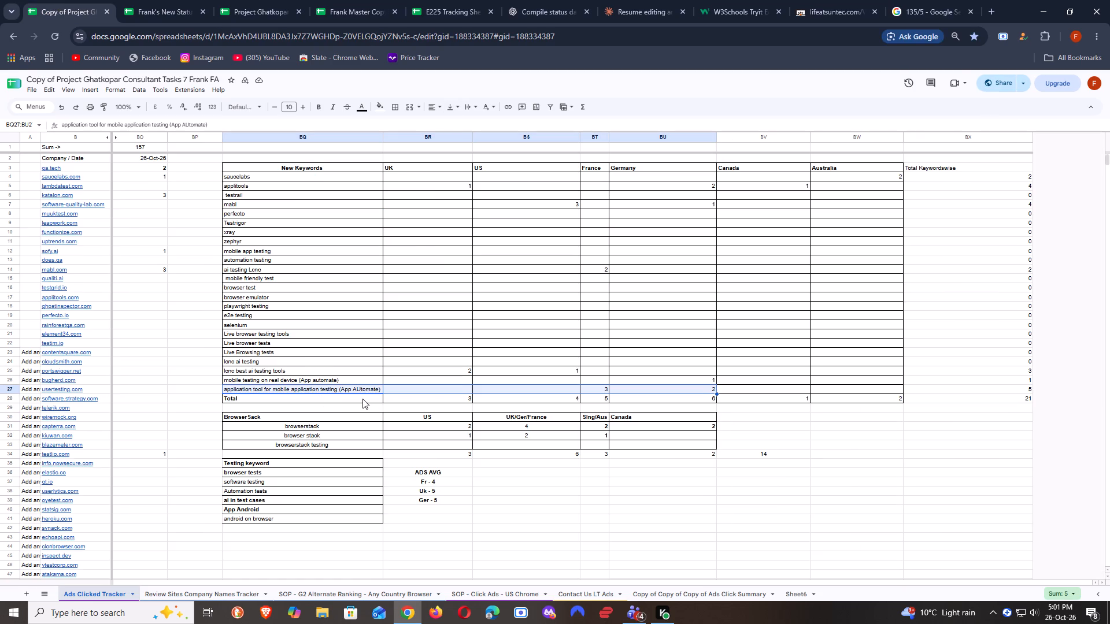
pyautogui.click(468, 477)
pyautogui.click(149, 0)
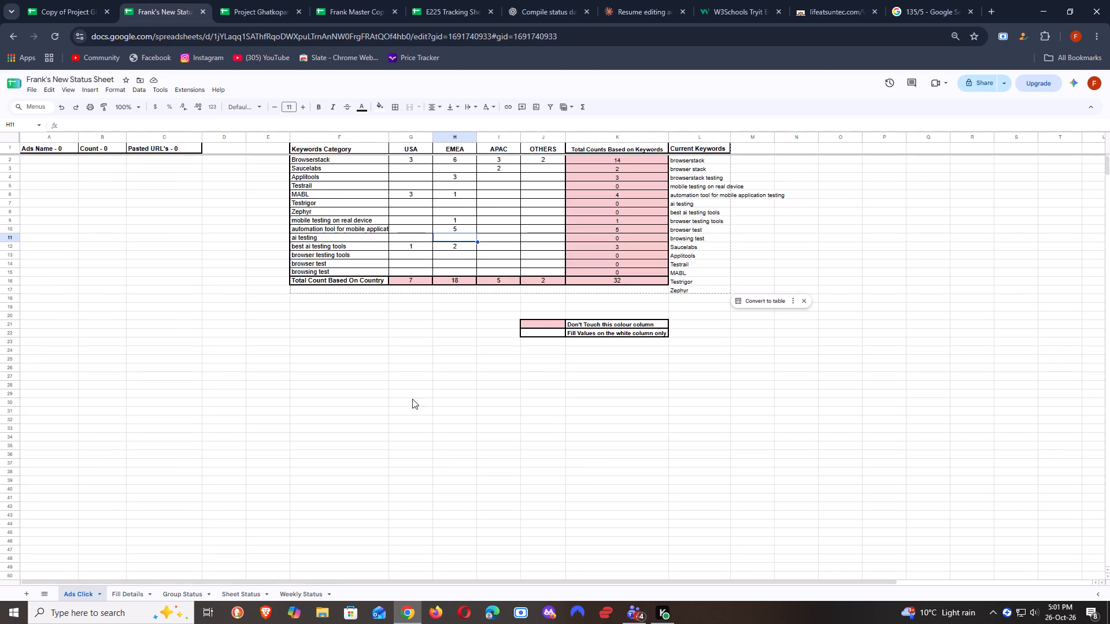
pyautogui.click(401, 381)
pyautogui.scroll(4, 401, 380)
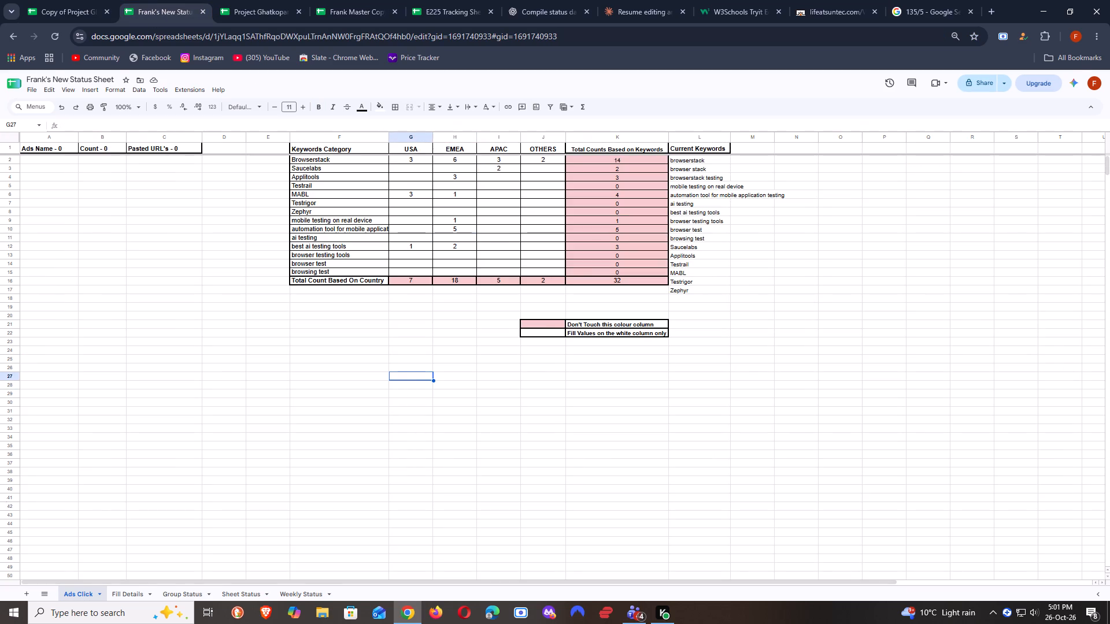
pyautogui.click(68, 0)
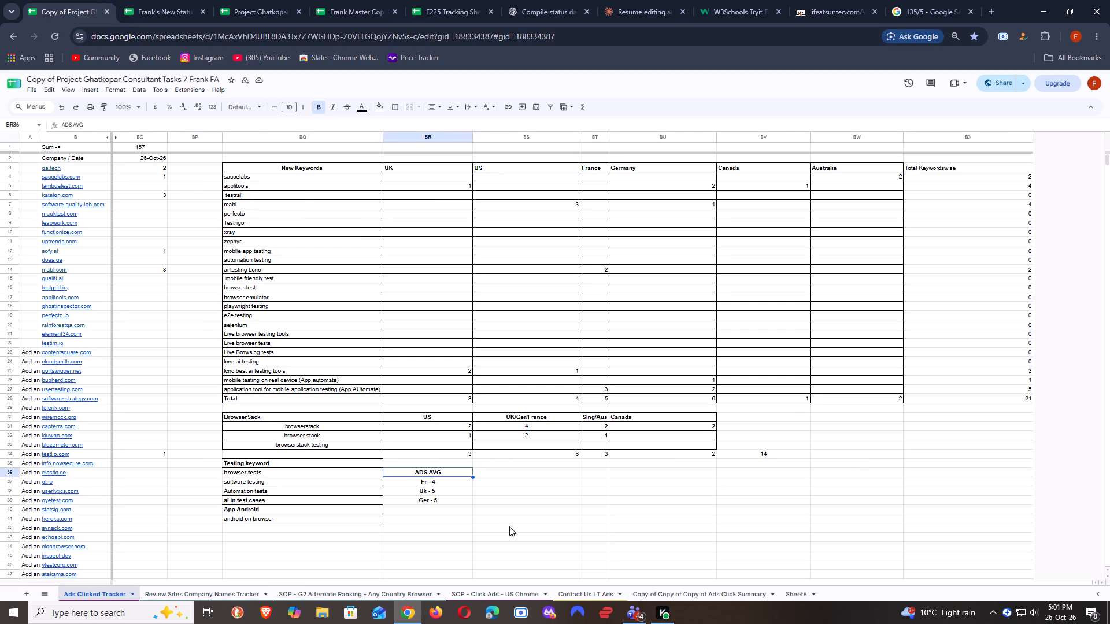
pyautogui.click(583, 496)
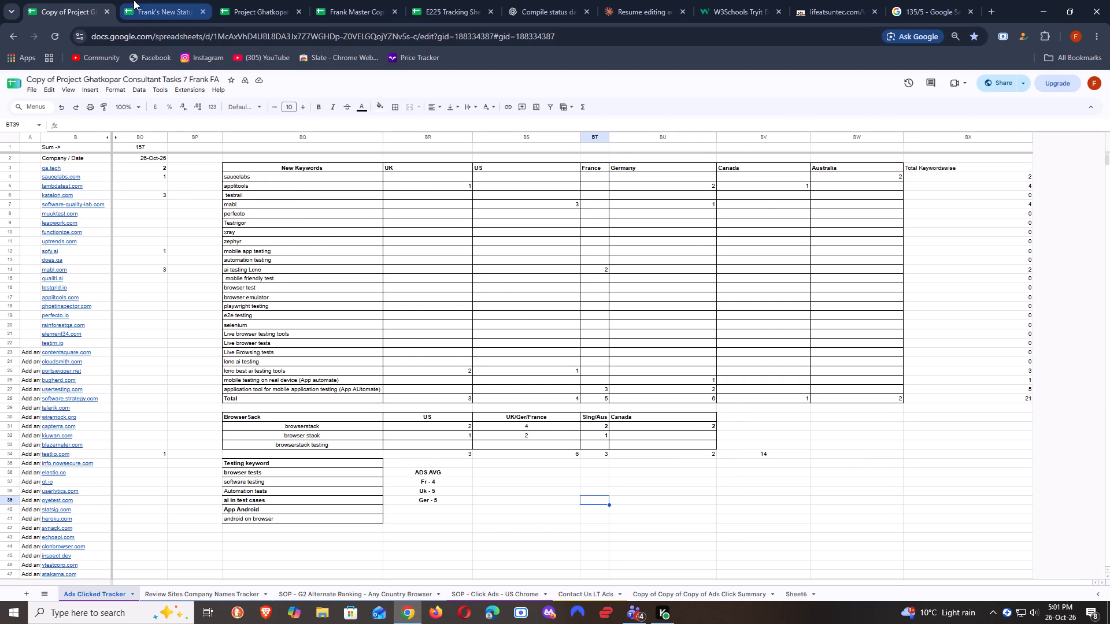
pyautogui.click(134, 0)
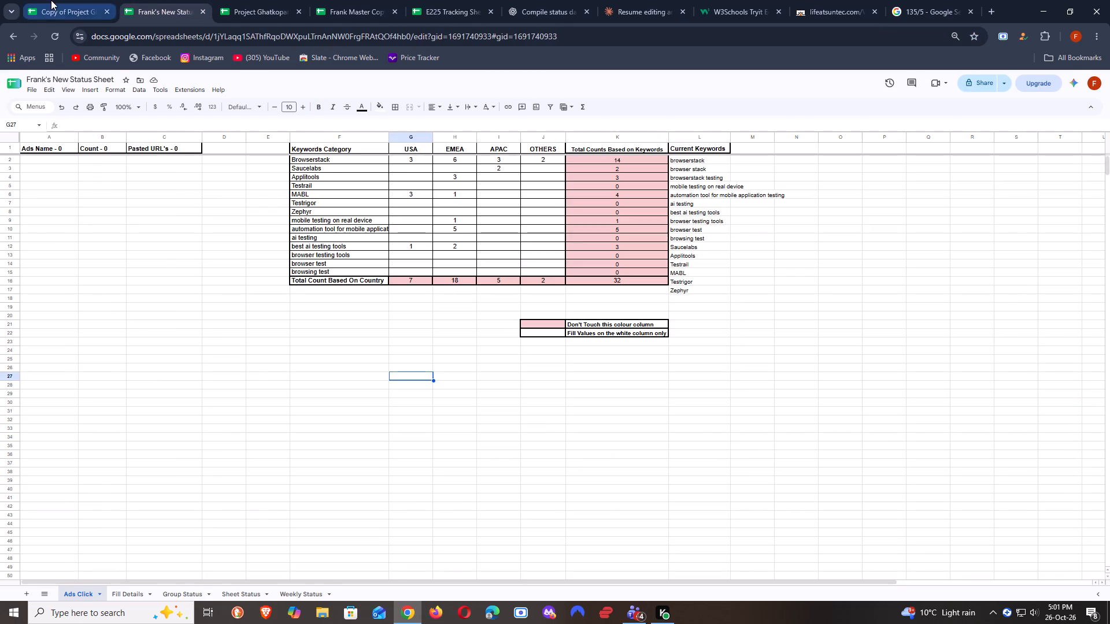
pyautogui.click(51, 0)
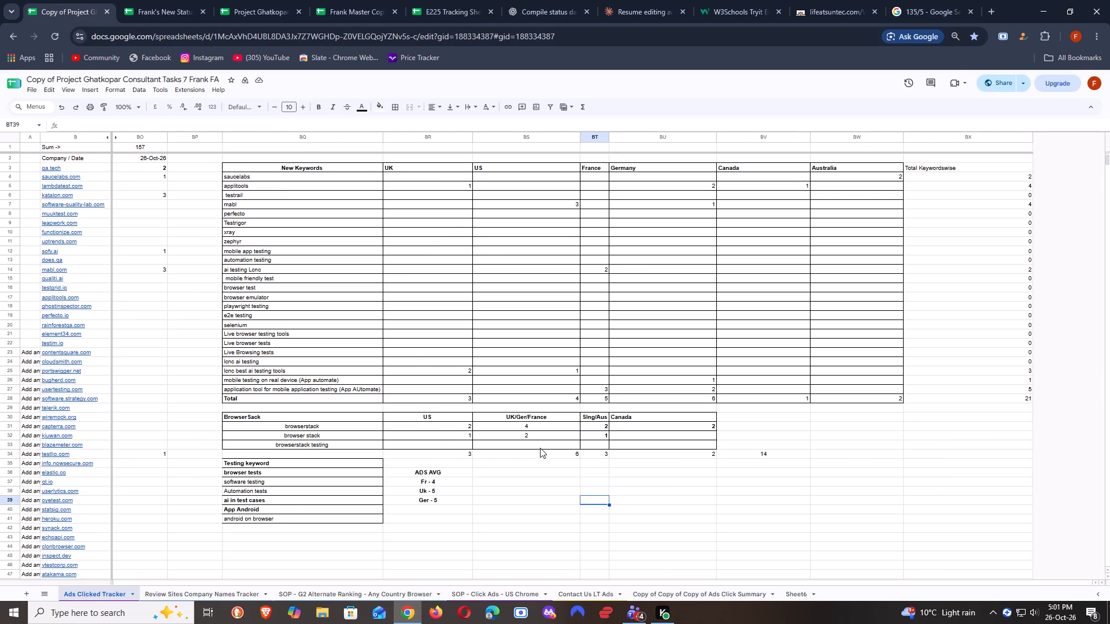
pyautogui.click(187, 21)
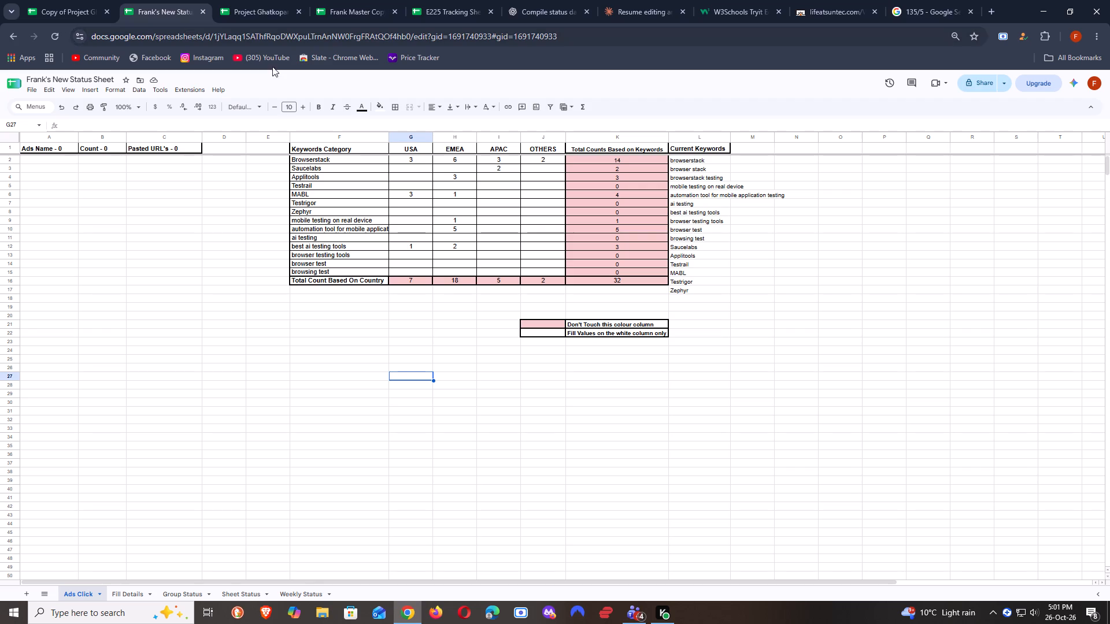
pyautogui.click(88, 0)
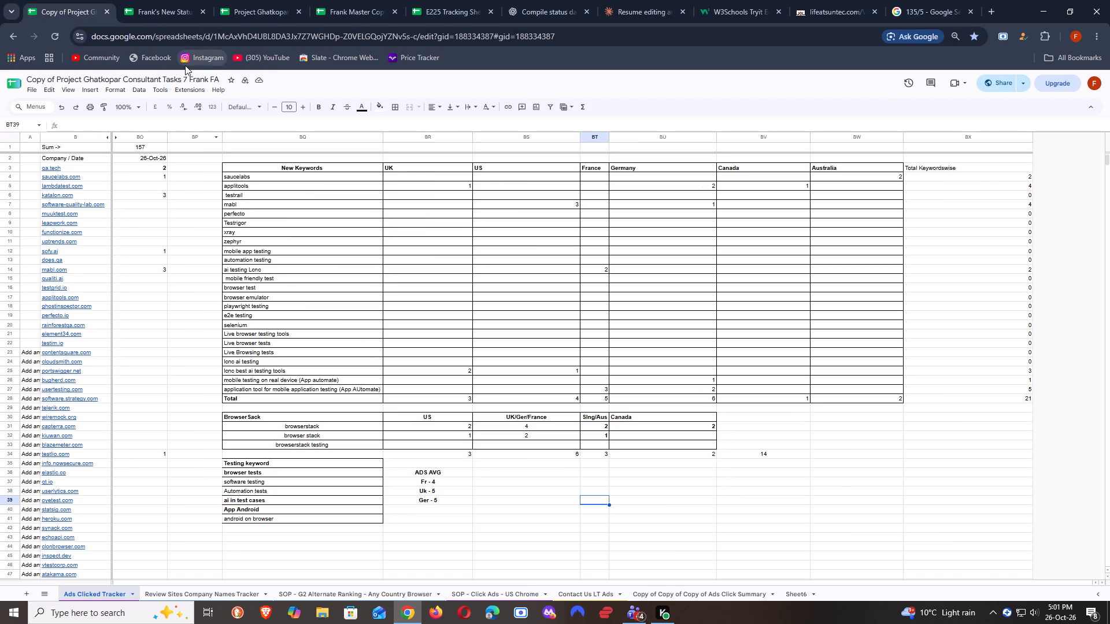
pyautogui.click(151, 0)
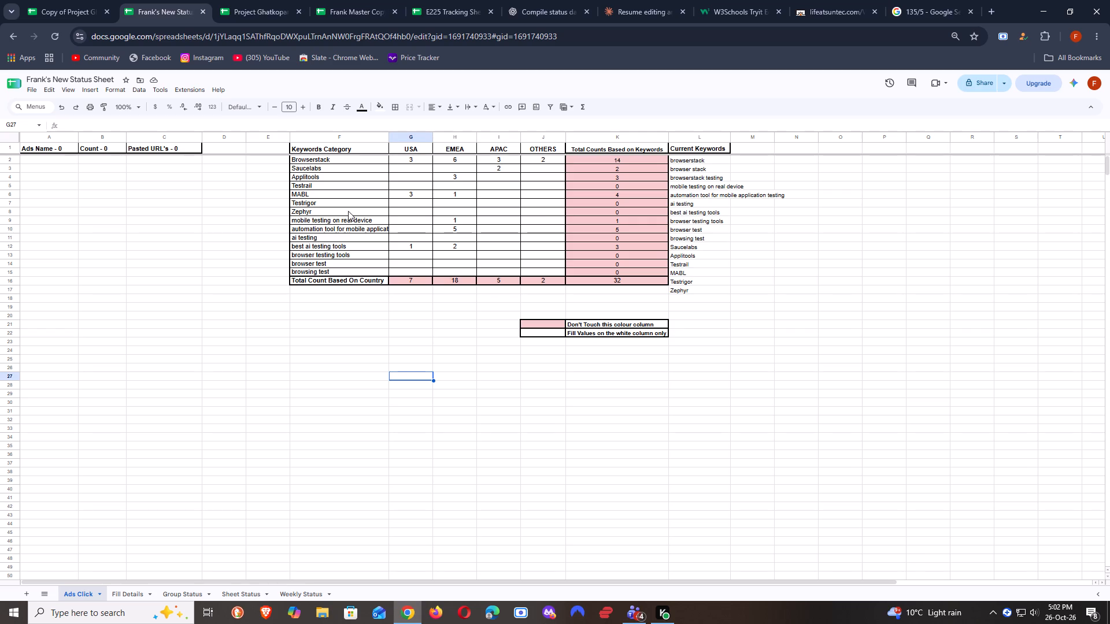
pyautogui.click(410, 203)
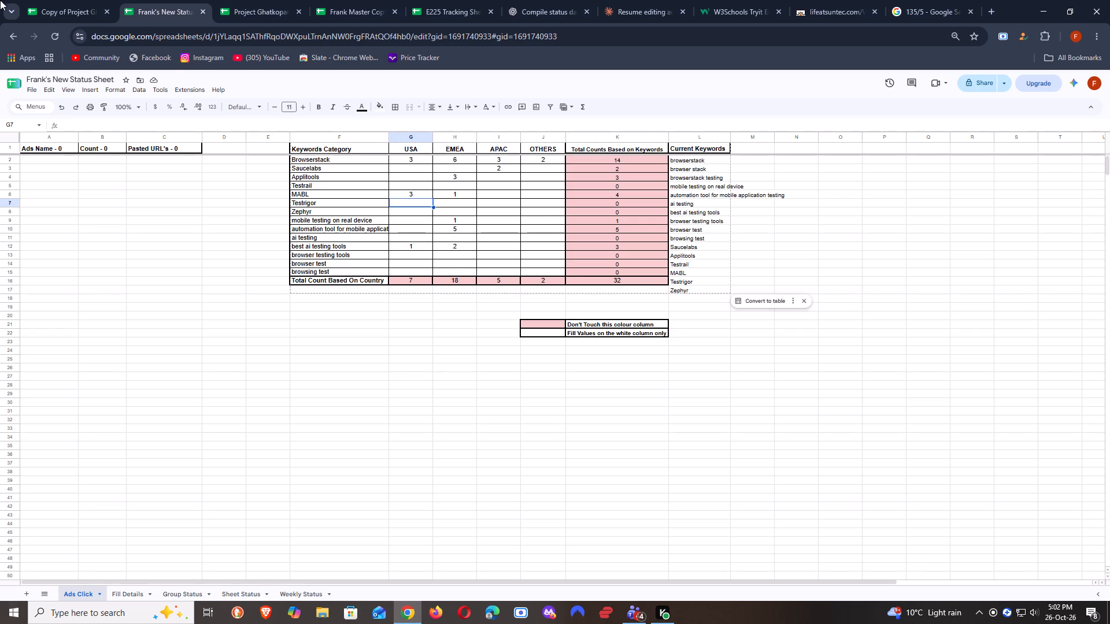
pyautogui.moveTo(223, 386); pyautogui.dragTo(225, 381)
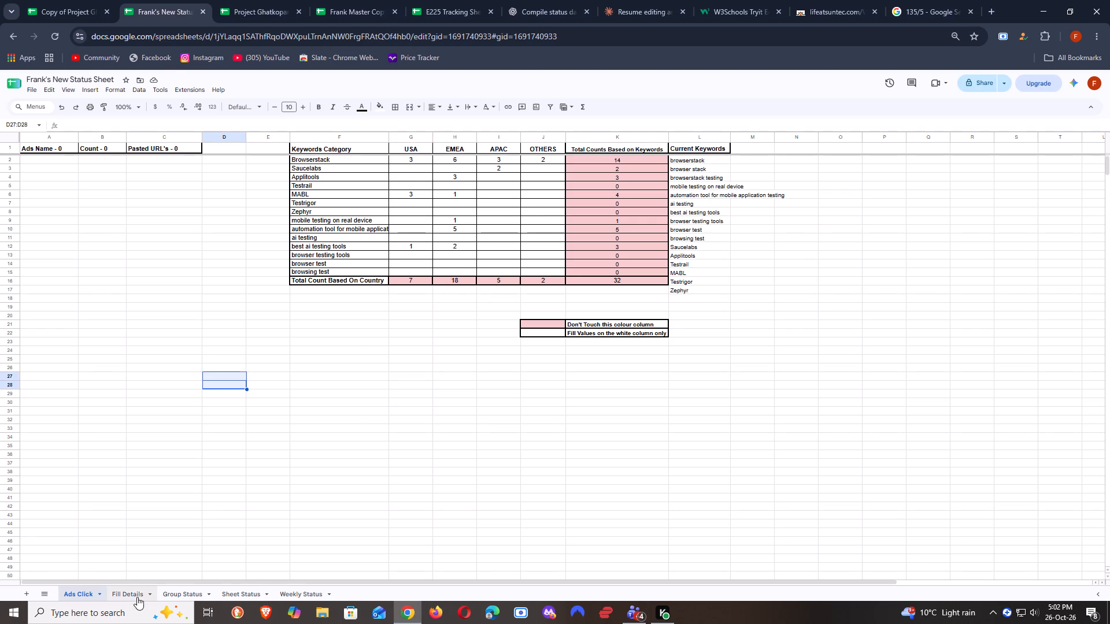
# Review the category counts on the Fill Details, Group Status and Sheet Status sheets of Frank's New Status Sheet.
pyautogui.click(136, 597)
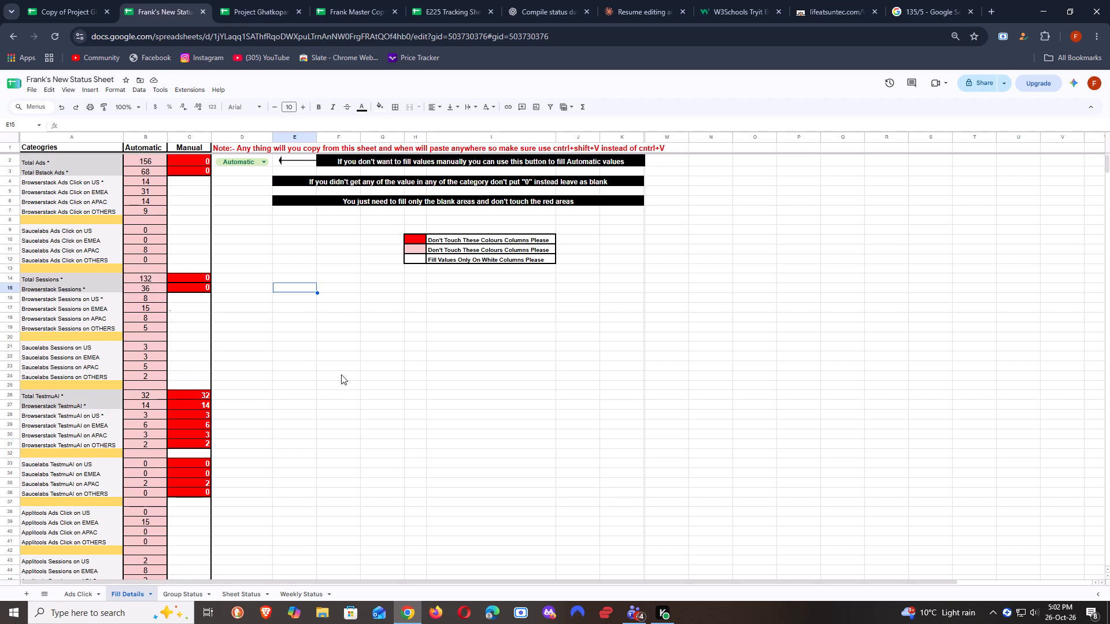
pyautogui.click(182, 589)
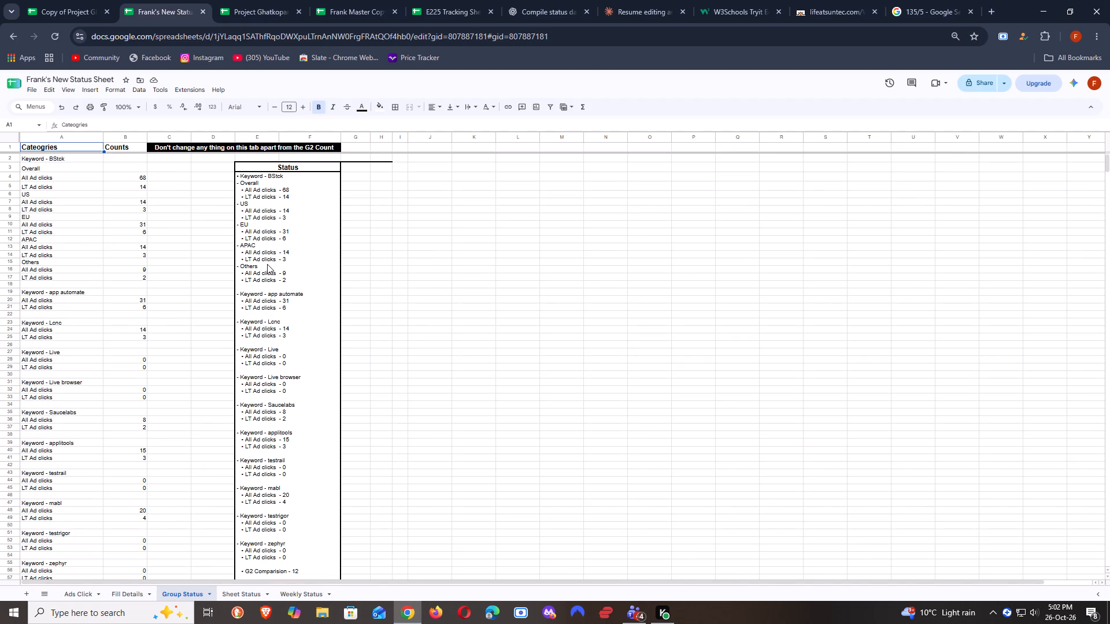
pyautogui.scroll(-5, 270, 286)
pyautogui.scroll(2, 271, 296)
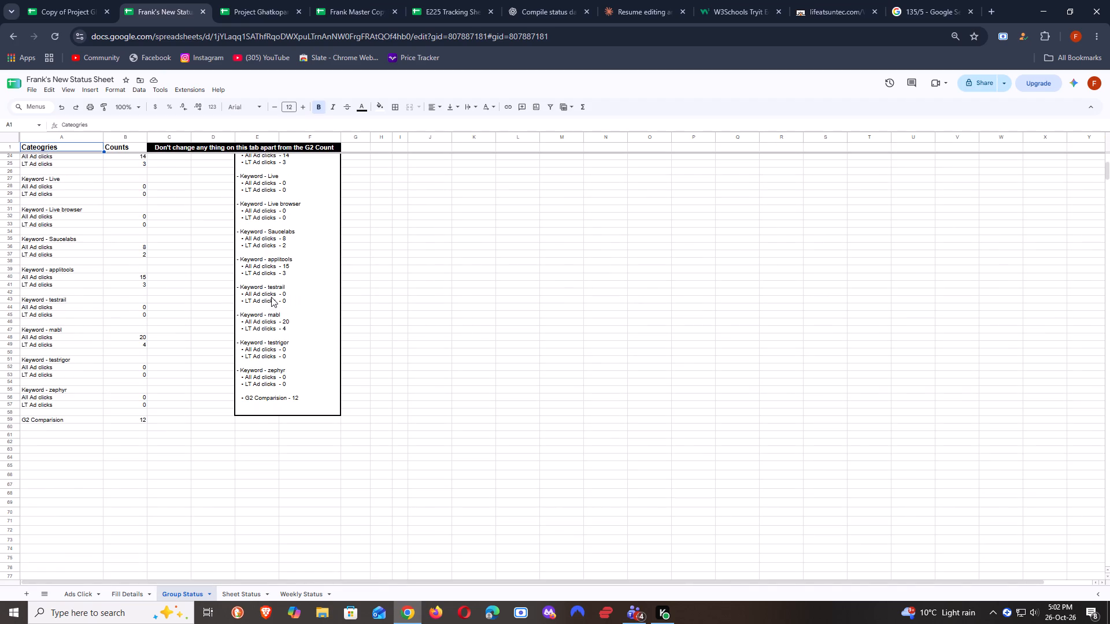
pyautogui.scroll(3, 272, 300)
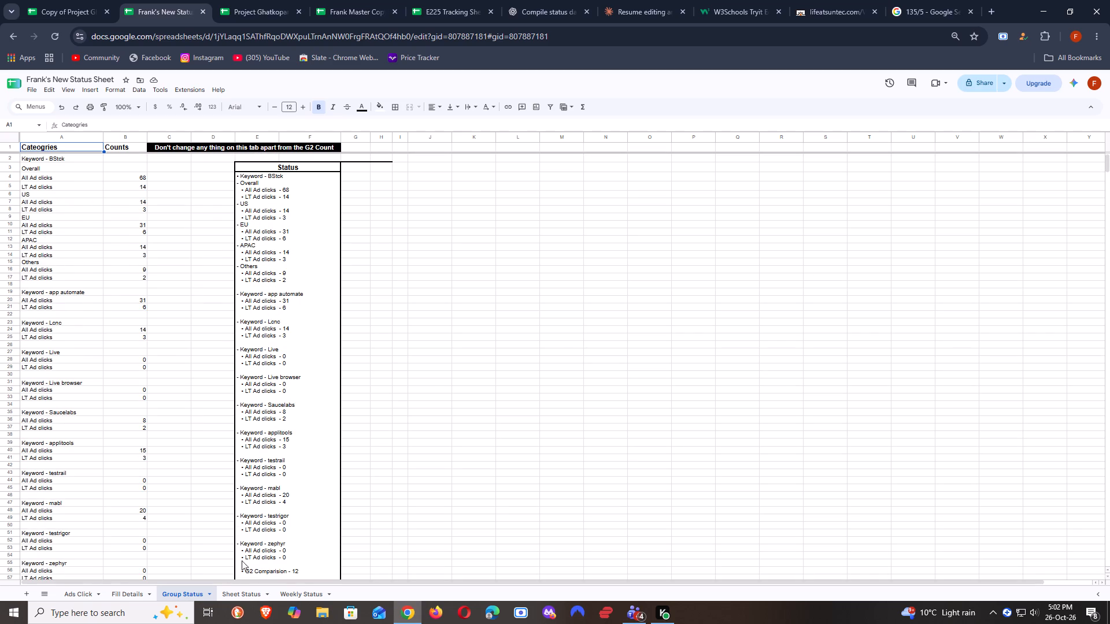
pyautogui.click(228, 593)
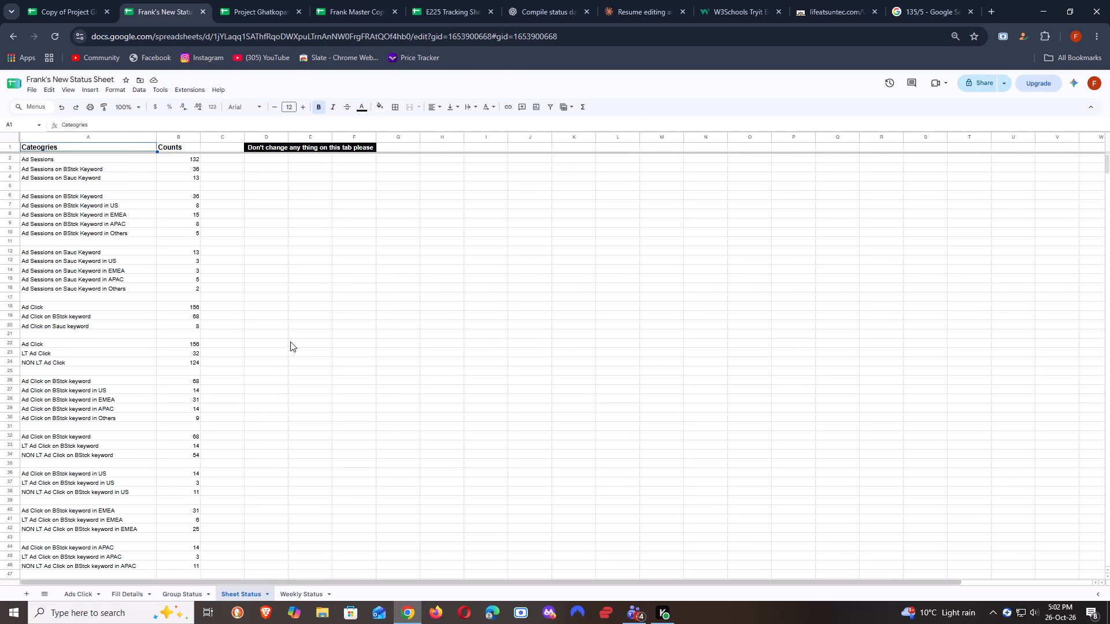
pyautogui.scroll(4, 197, 295)
pyautogui.scroll(-6, 279, 496)
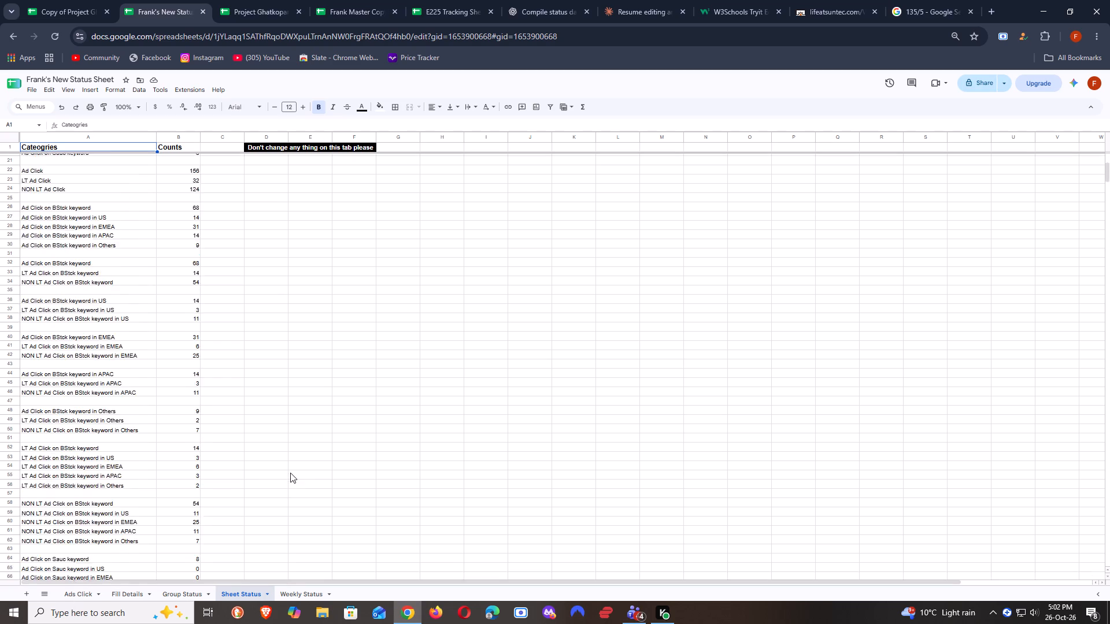
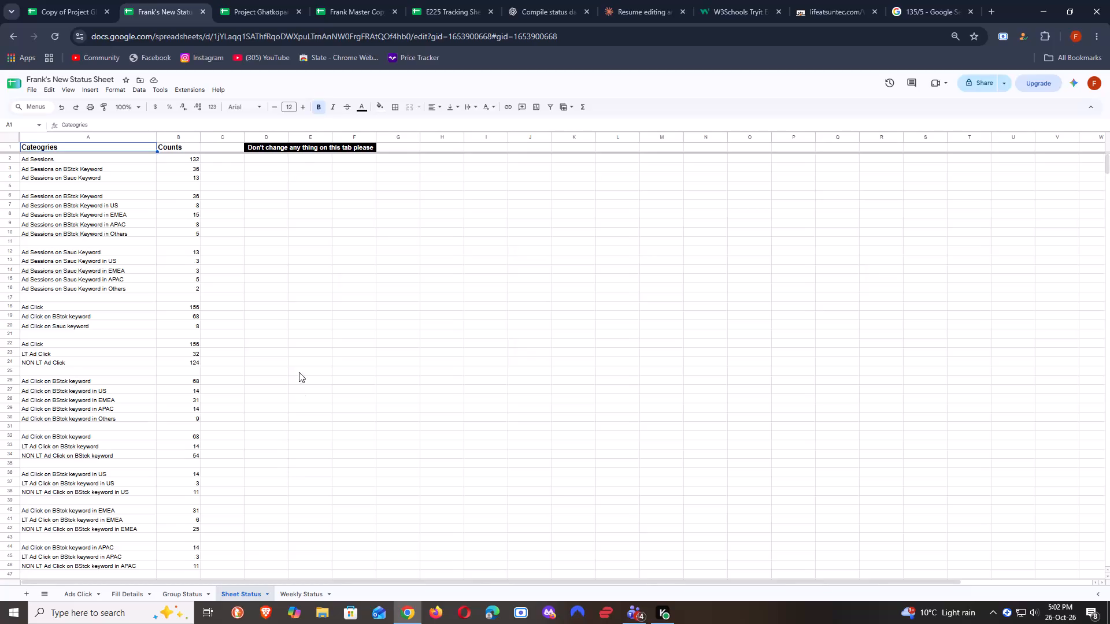
# Check the tracker's keyword and BrowserStack counts by country against the regional counts in the Ads Click sheet.
pyautogui.click(299, 369)
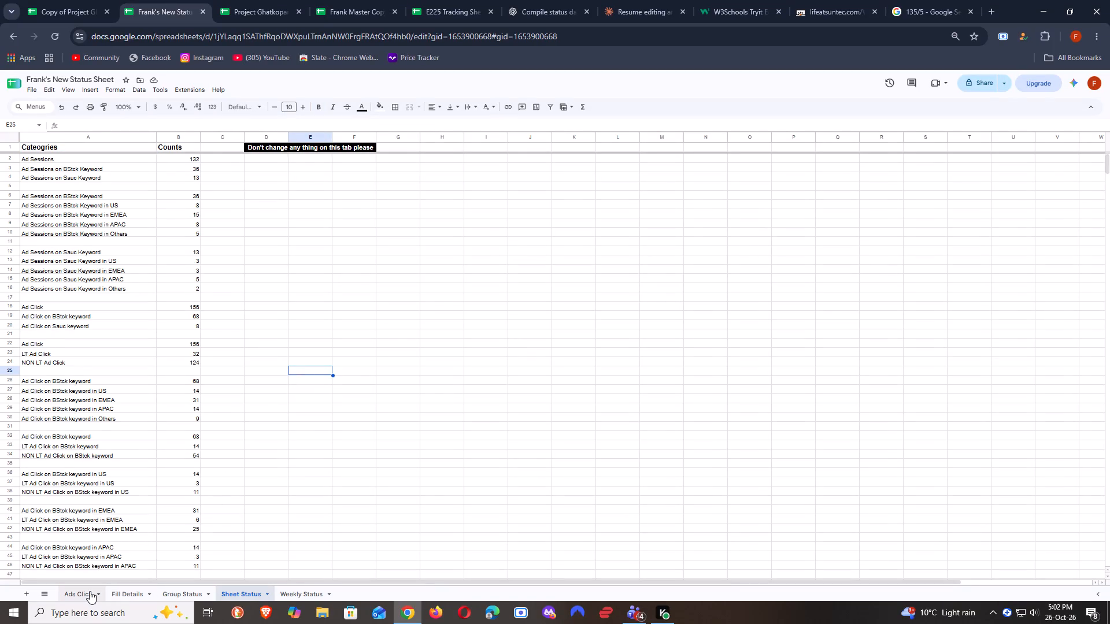
pyautogui.click(90, 591)
pyautogui.click(361, 345)
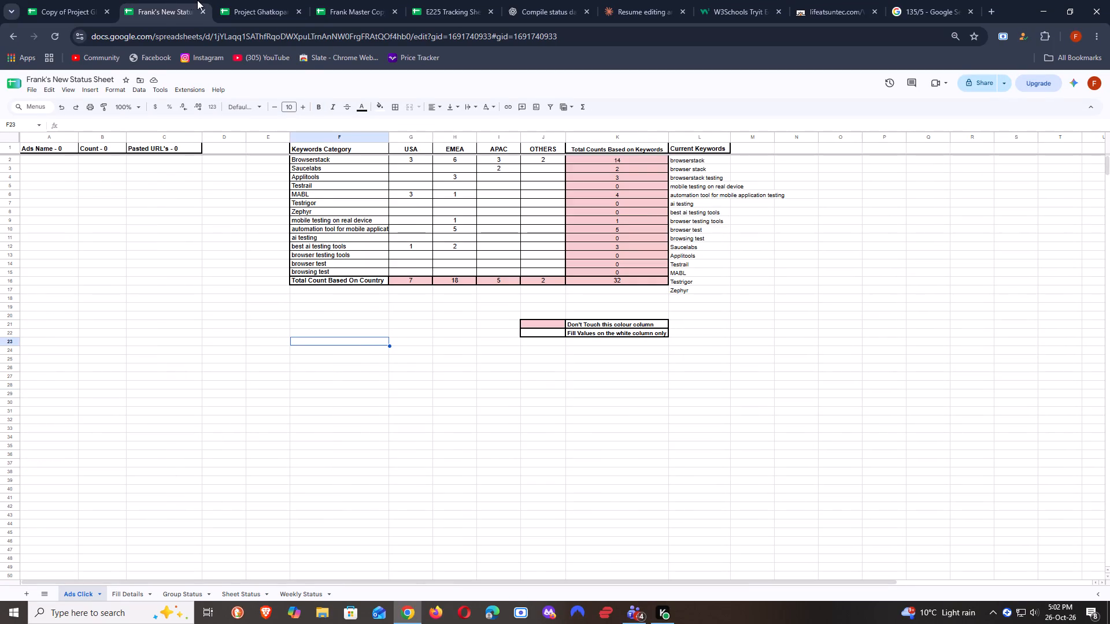
pyautogui.click(49, 0)
pyautogui.click(193, 246)
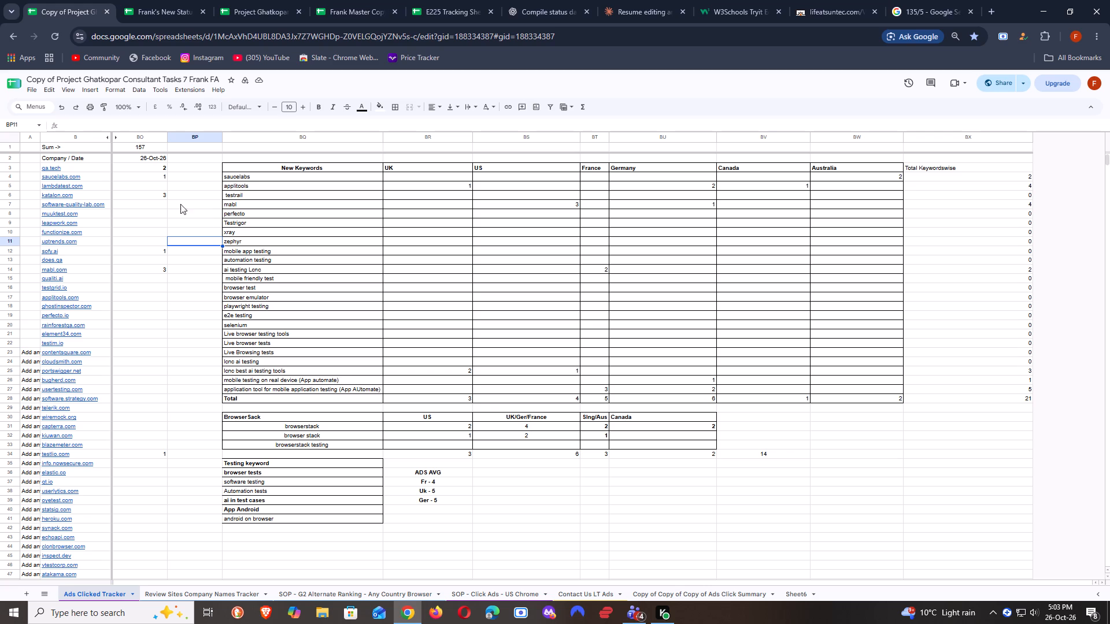
pyautogui.click(190, 283)
pyautogui.click(183, 370)
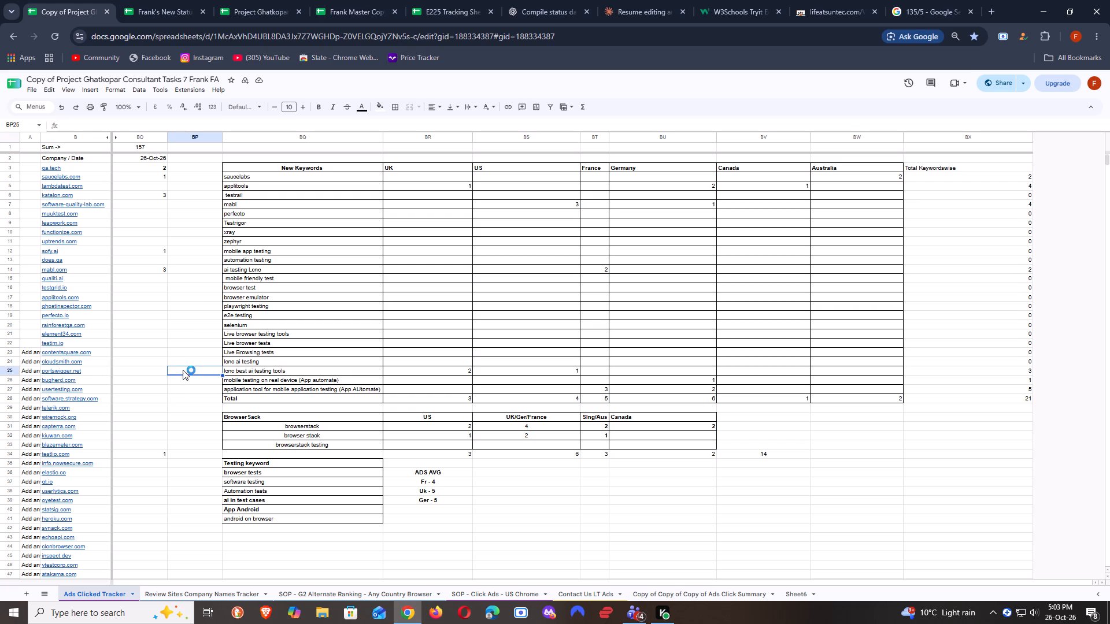
pyautogui.click(135, 322)
pyautogui.click(190, 321)
pyautogui.click(182, 387)
pyautogui.click(147, 358)
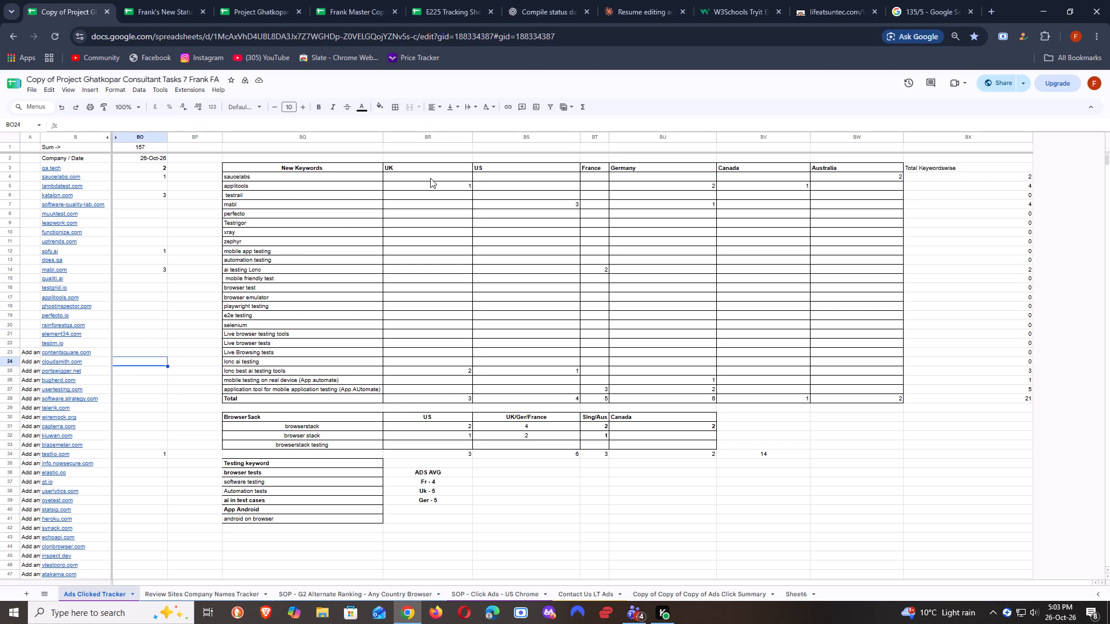
pyautogui.moveTo(429, 176); pyautogui.dragTo(778, 343)
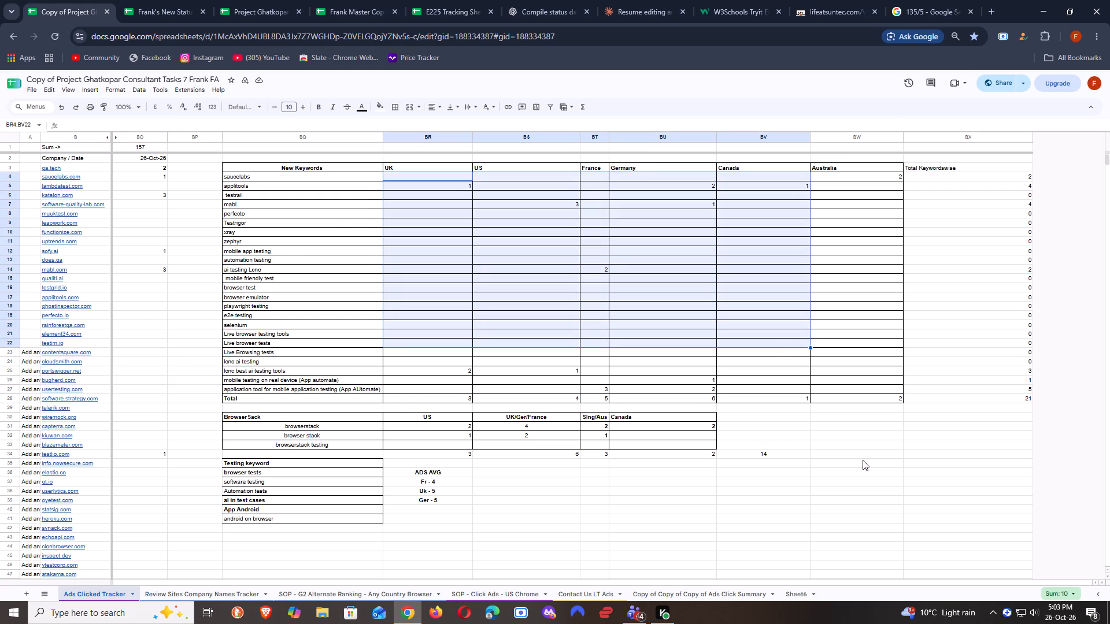
pyautogui.click(876, 462)
pyautogui.click(767, 464)
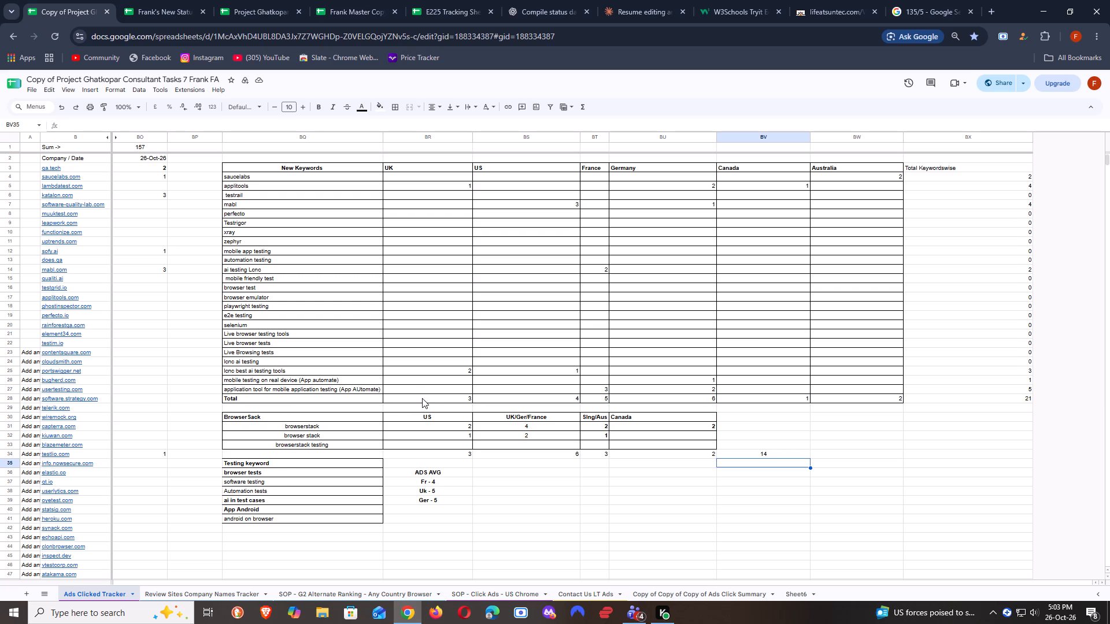
pyautogui.click(129, 0)
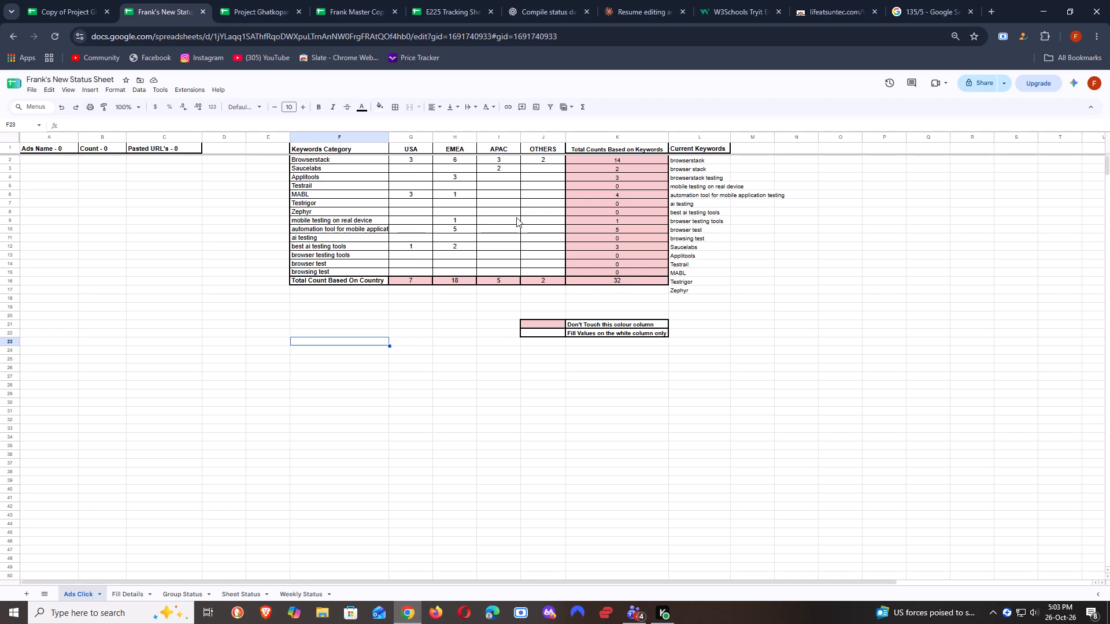
pyautogui.click(115, 0)
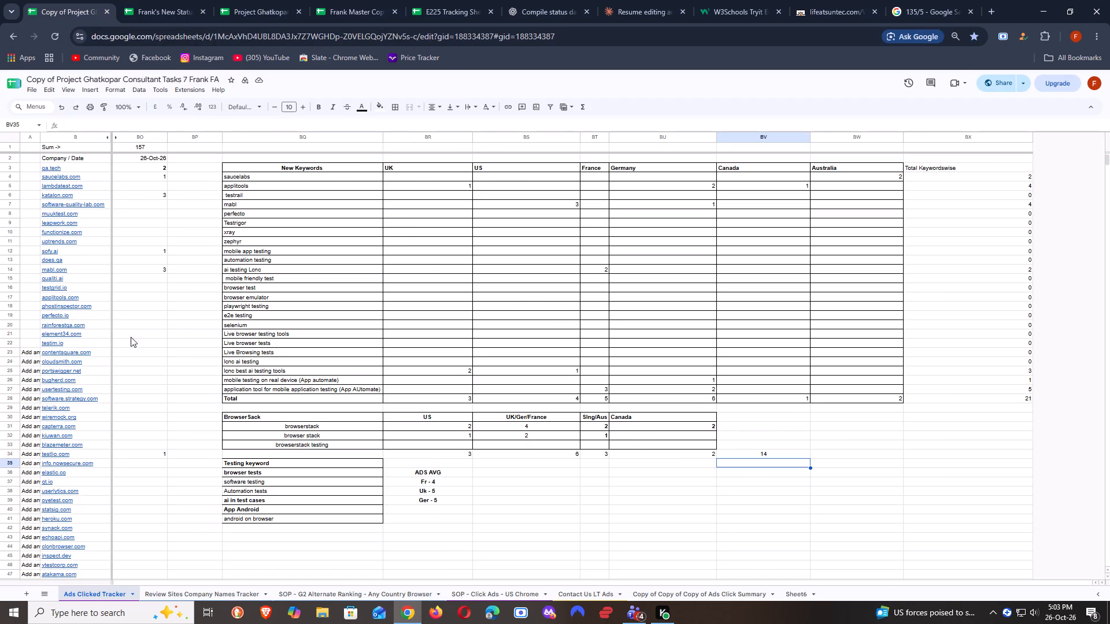
pyautogui.click(129, 0)
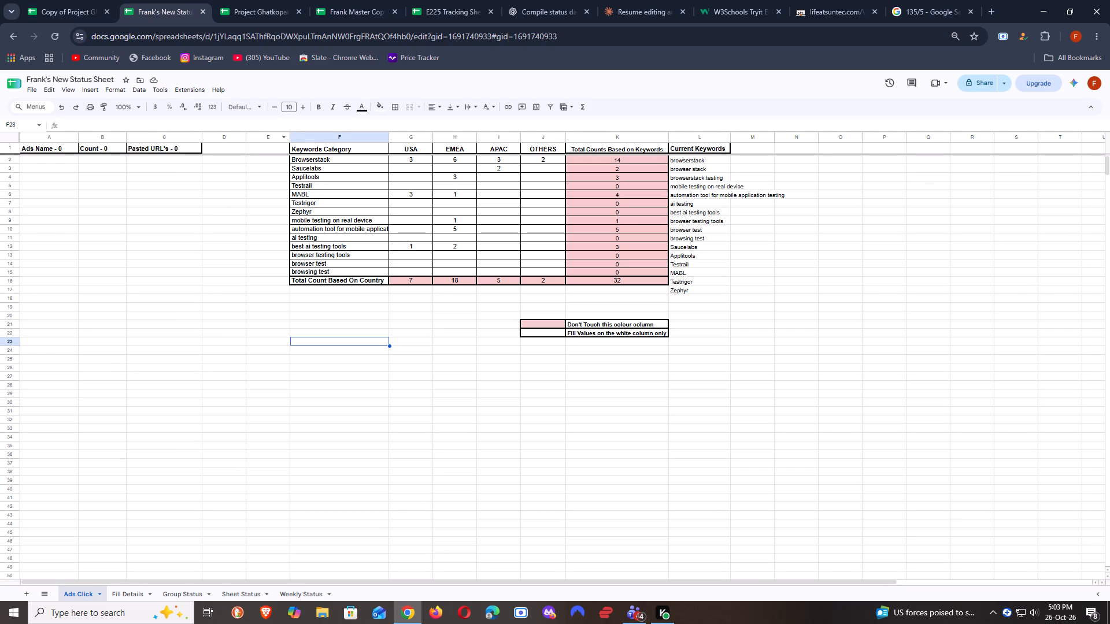
# Carry the tracker's Canada count for applitools into the Ads Click sheet by setting Applitools under OTHERS to 1.
pyautogui.click(73, 0)
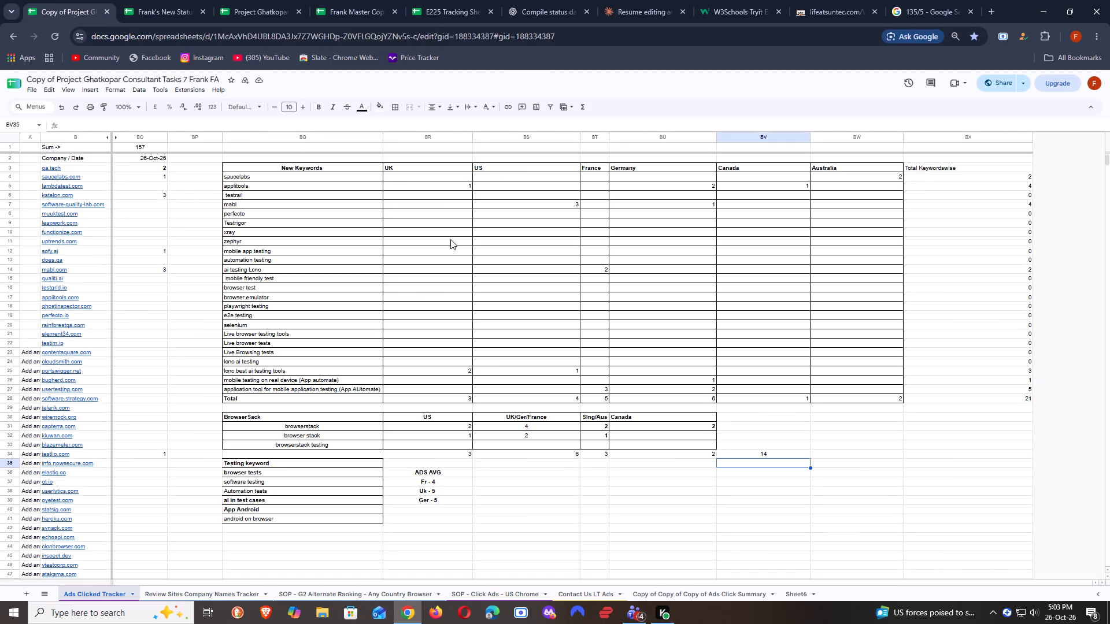
pyautogui.click(746, 188)
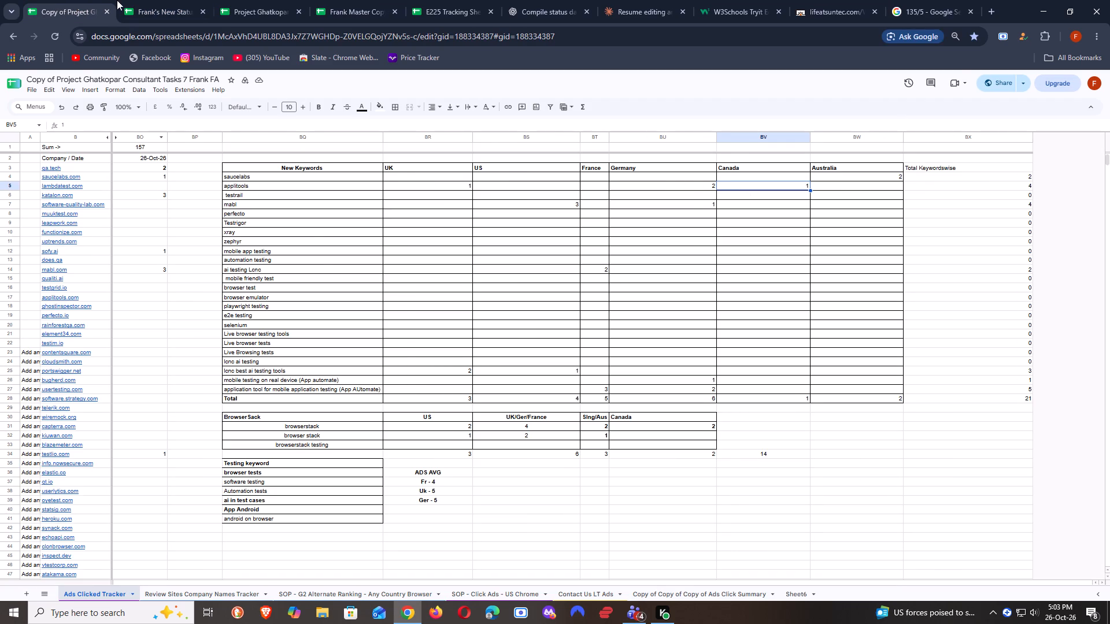
pyautogui.click(132, 0)
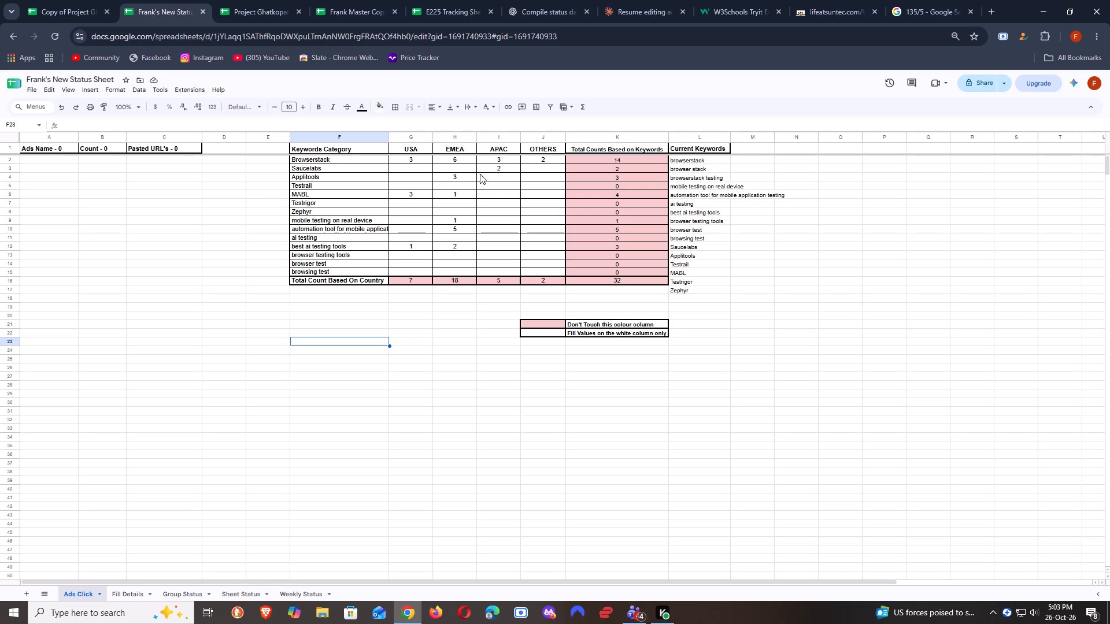
pyautogui.click(493, 176)
pyautogui.click(531, 178)
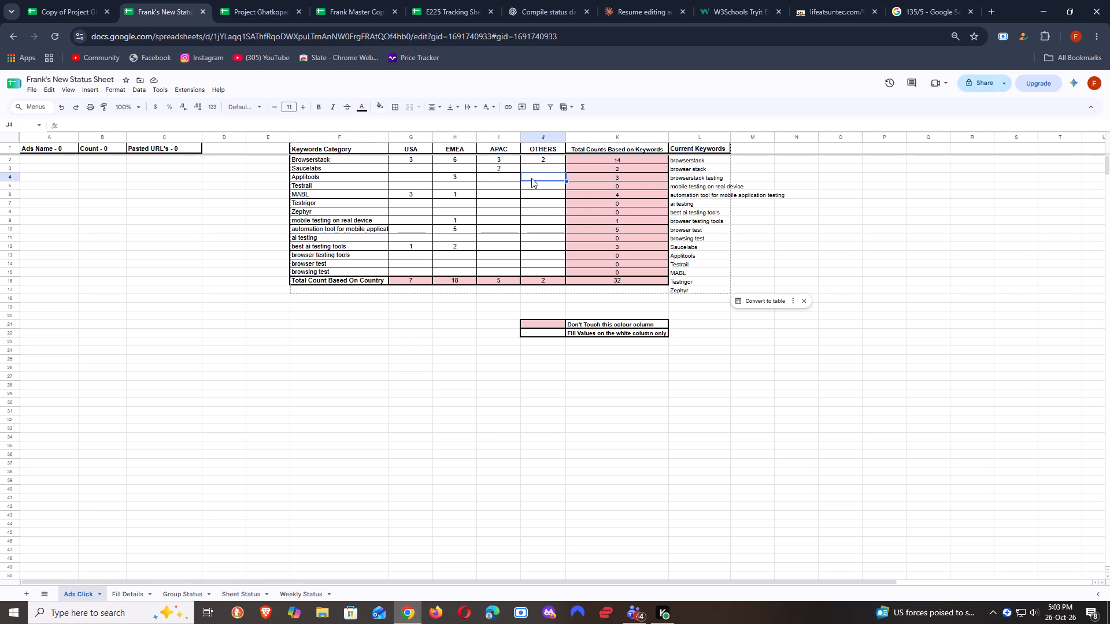
pyautogui.press('1')
pyautogui.press('Return')
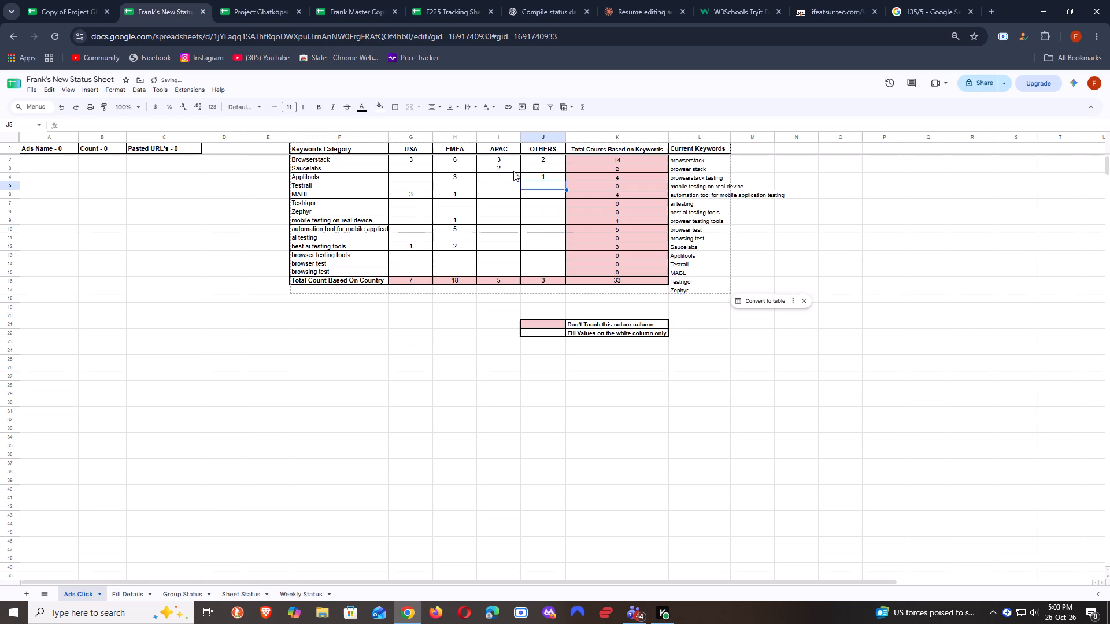
# Compare the tracker's UK, France and Germany totals and BrowserStack counts with the EMEA figures in the Ads Click sheet.
pyautogui.click(70, 0)
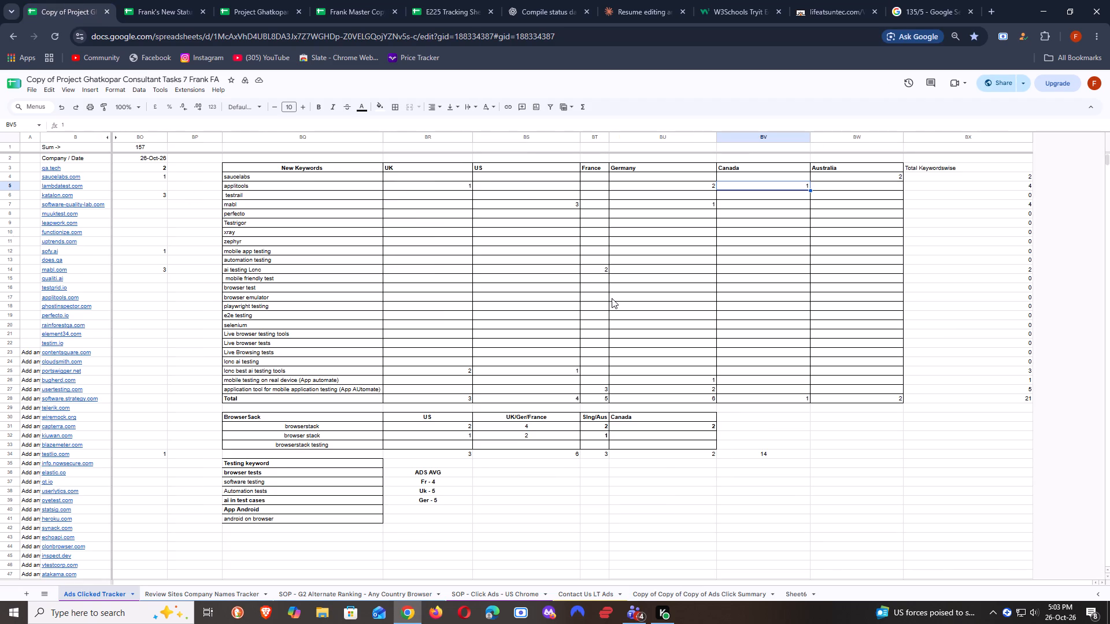
pyautogui.click(612, 298)
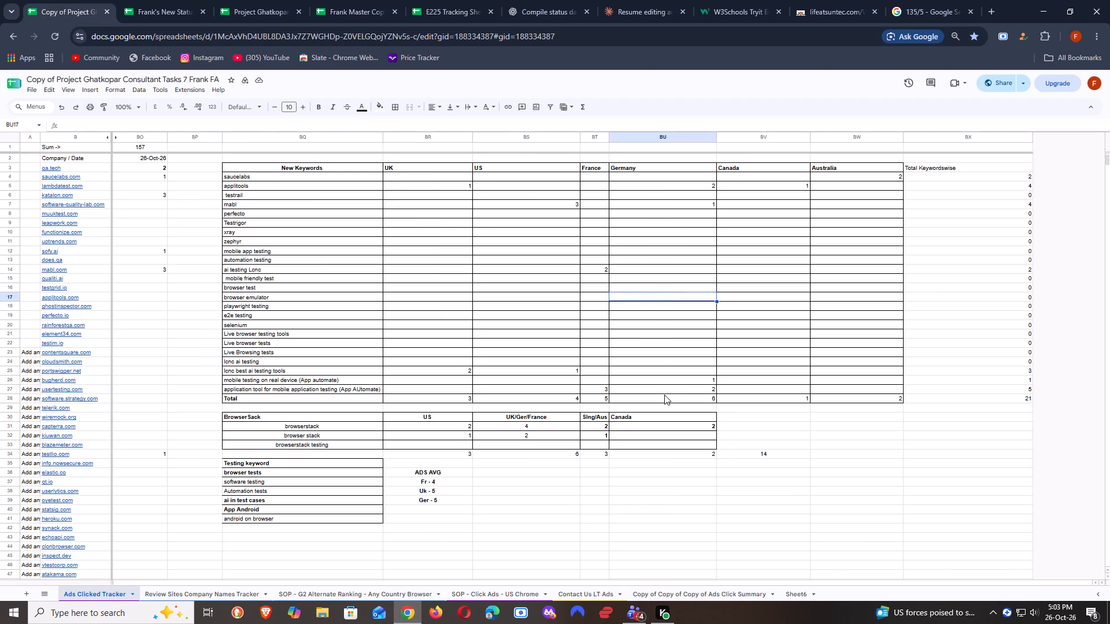
pyautogui.click(154, 0)
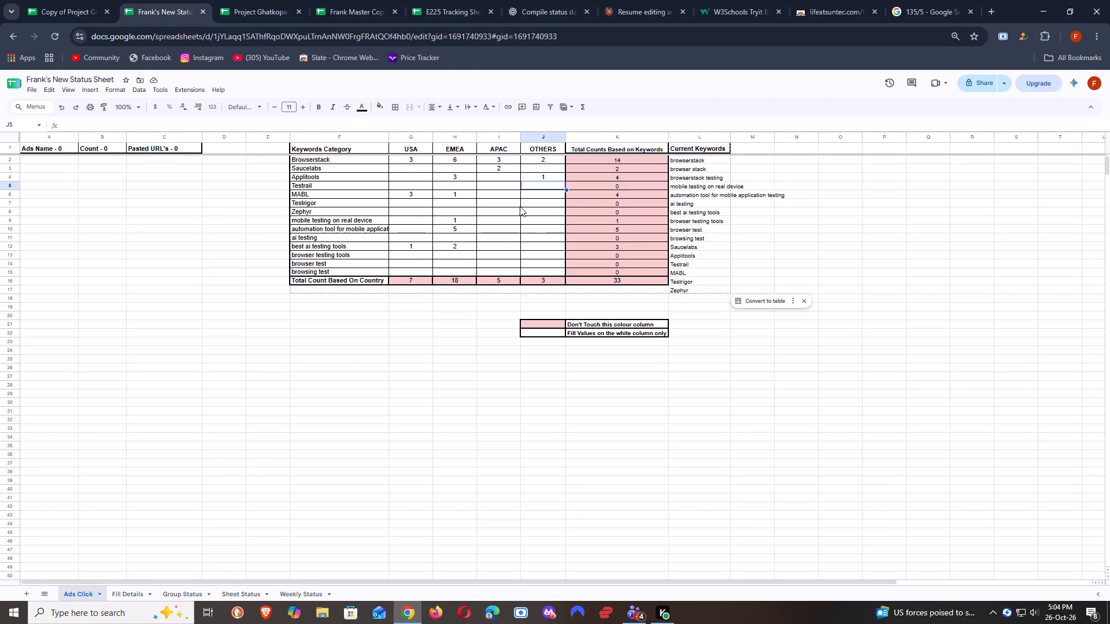
pyautogui.click(449, 161)
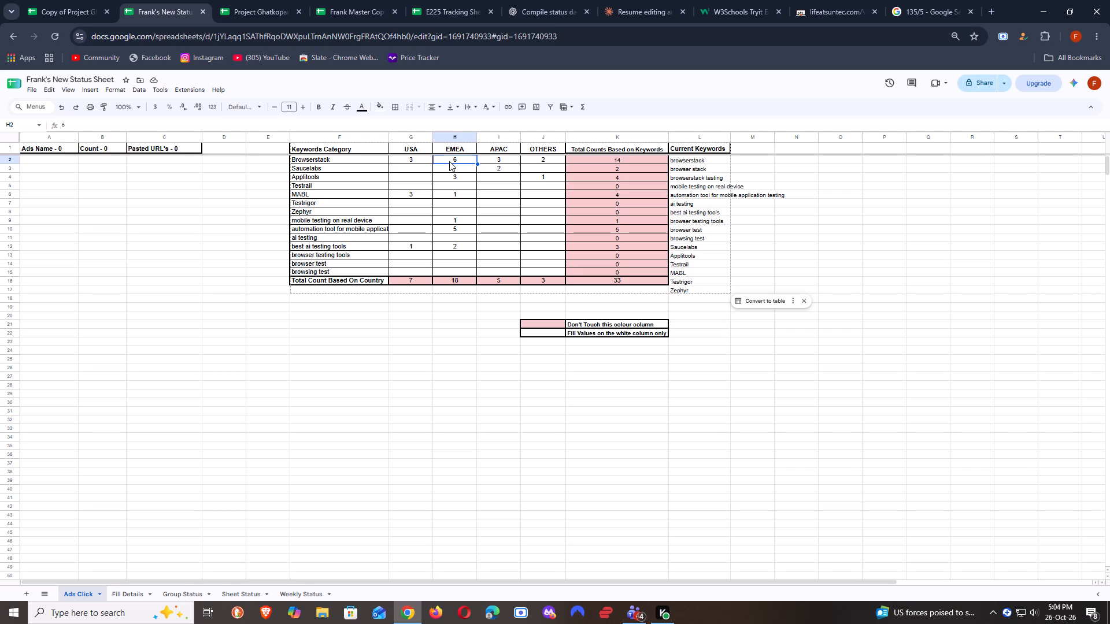
pyautogui.click(68, 0)
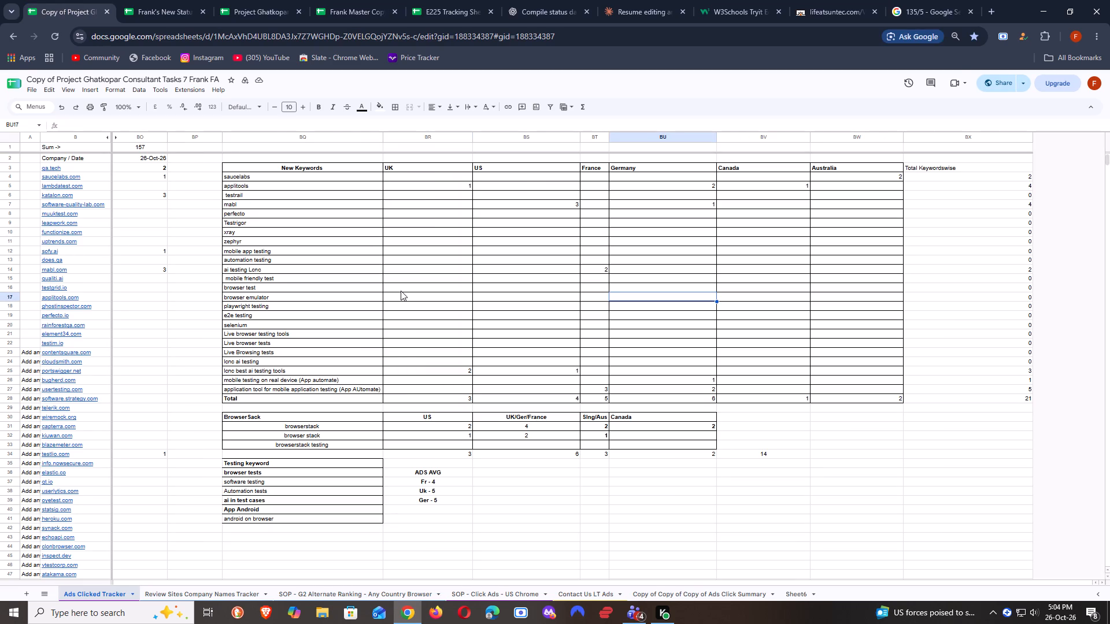
pyautogui.click(133, 0)
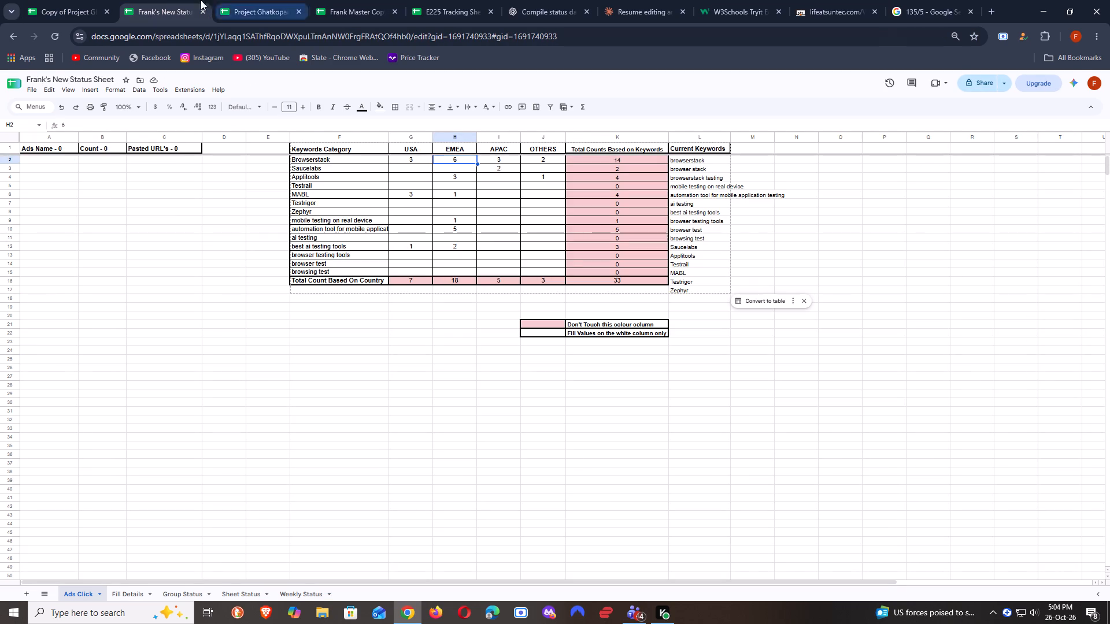
pyautogui.click(54, 0)
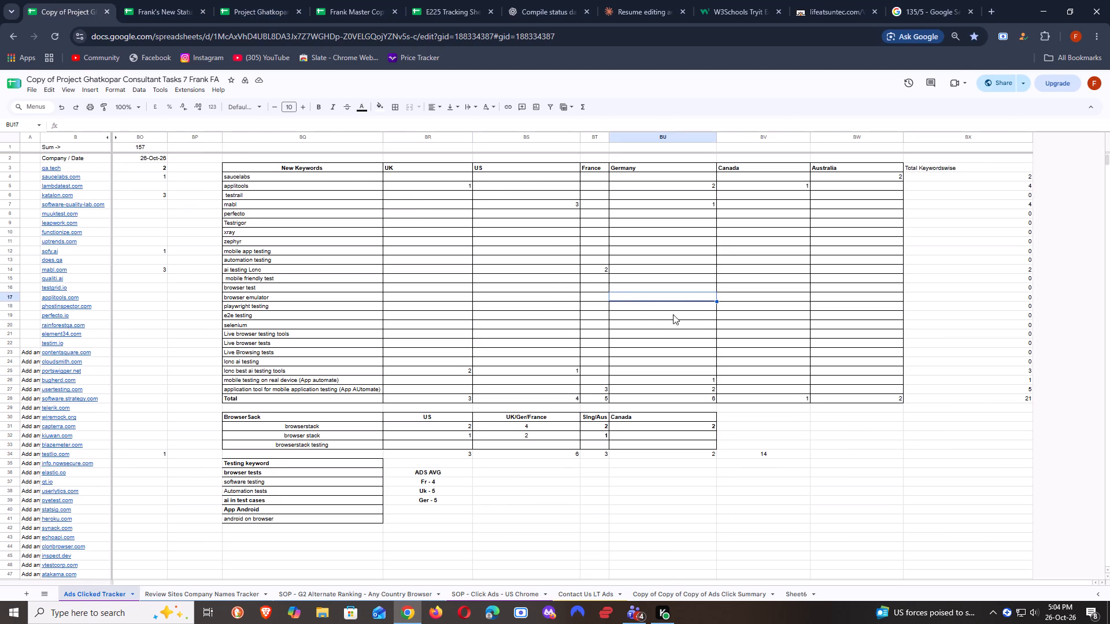
pyautogui.click(429, 401)
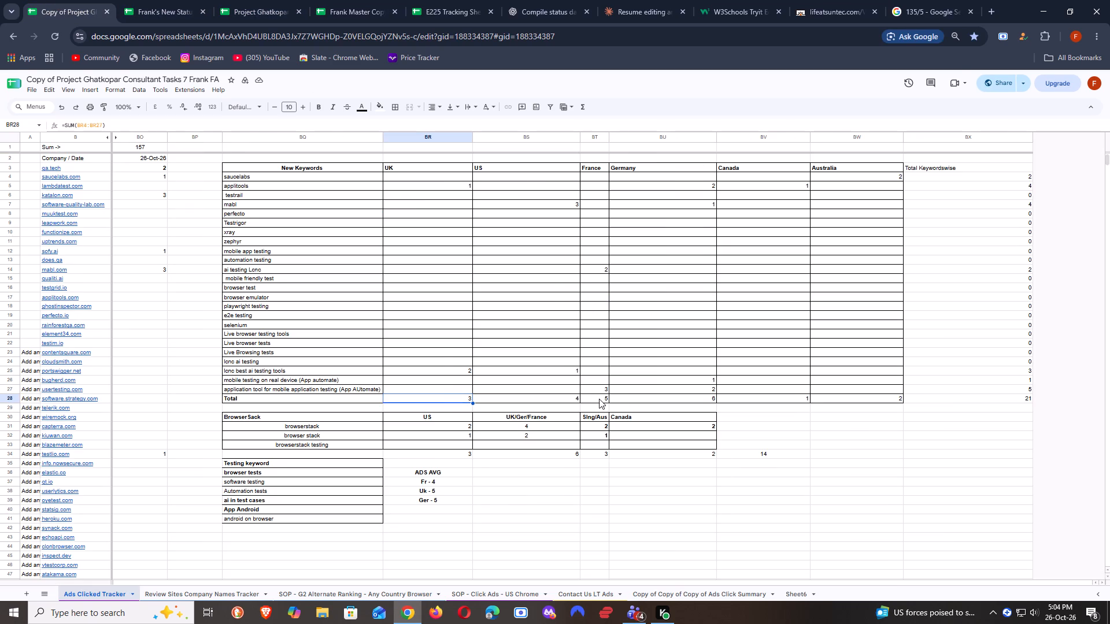
pyautogui.moveTo(599, 399); pyautogui.dragTo(655, 396)
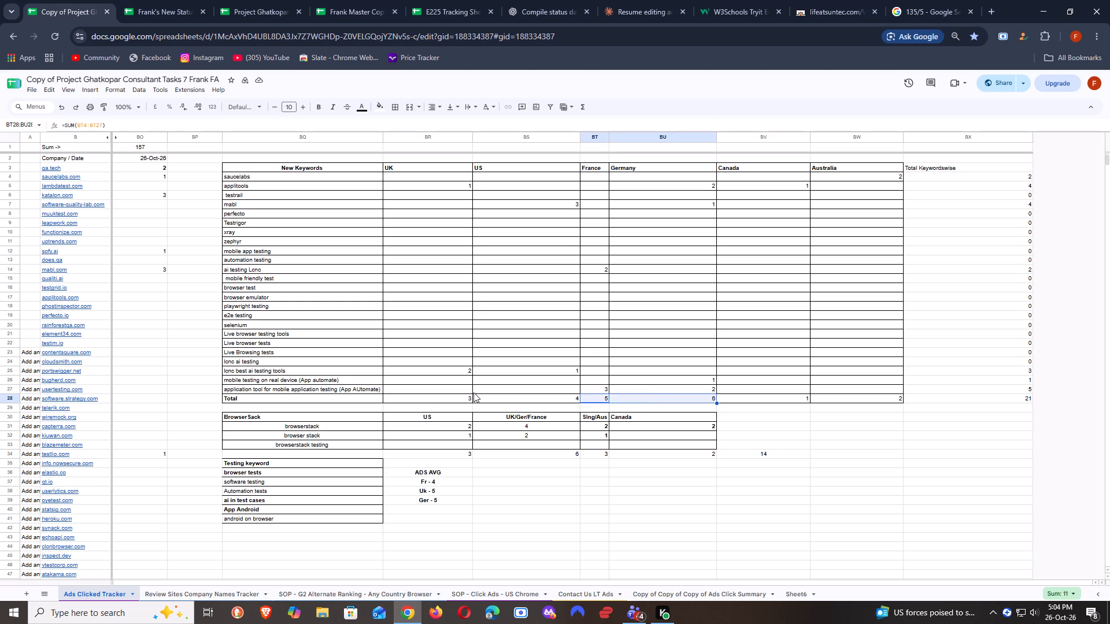
pyautogui.click(177, 0)
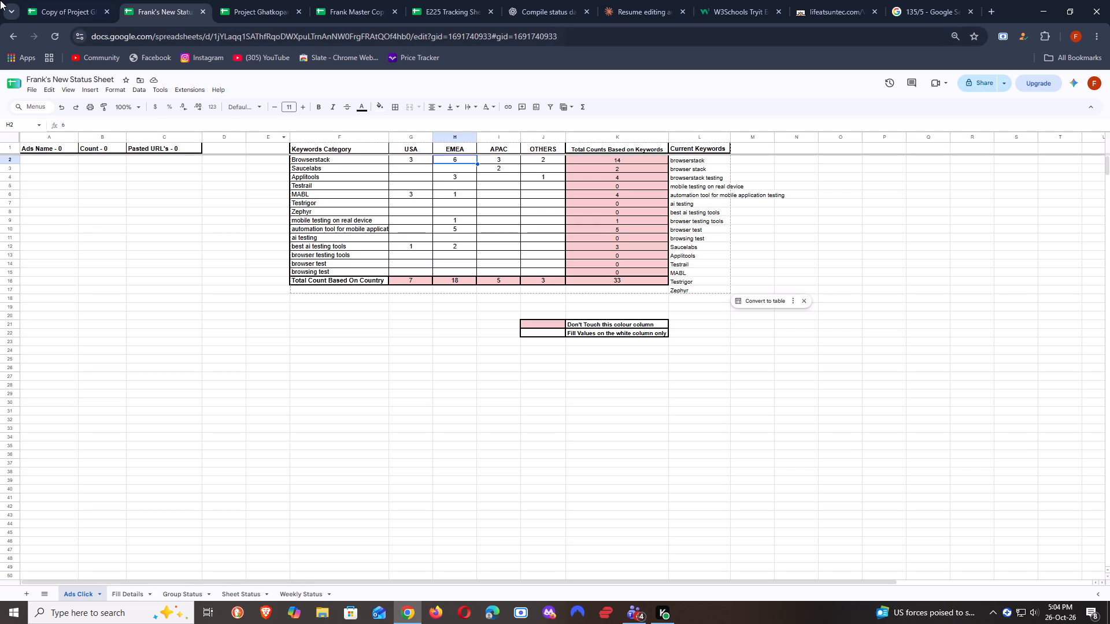
pyautogui.click(45, 0)
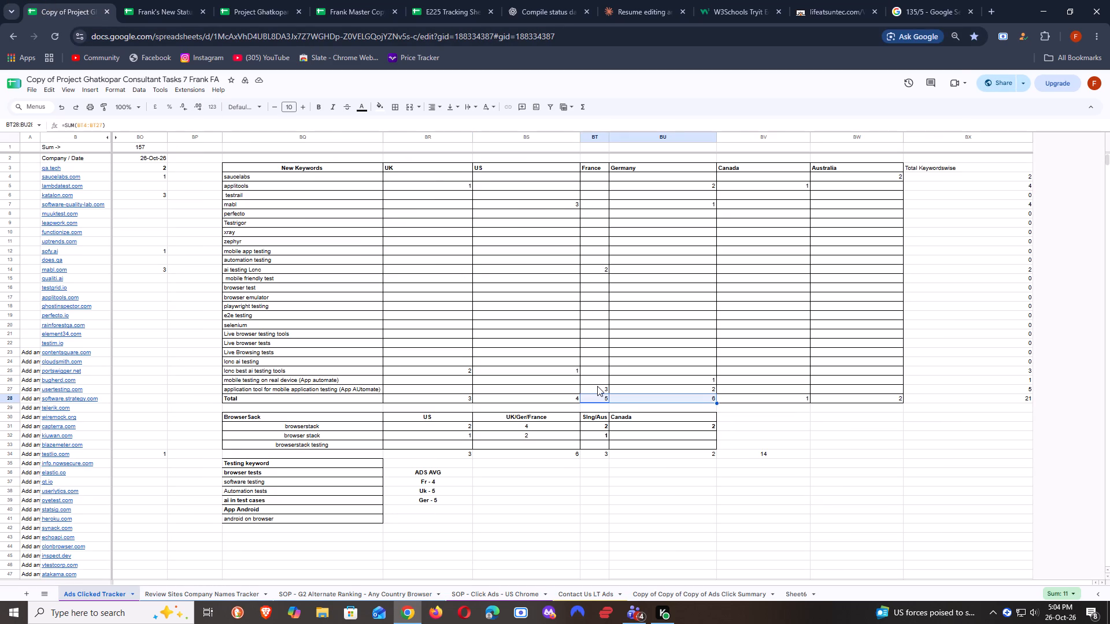
pyautogui.click(122, 0)
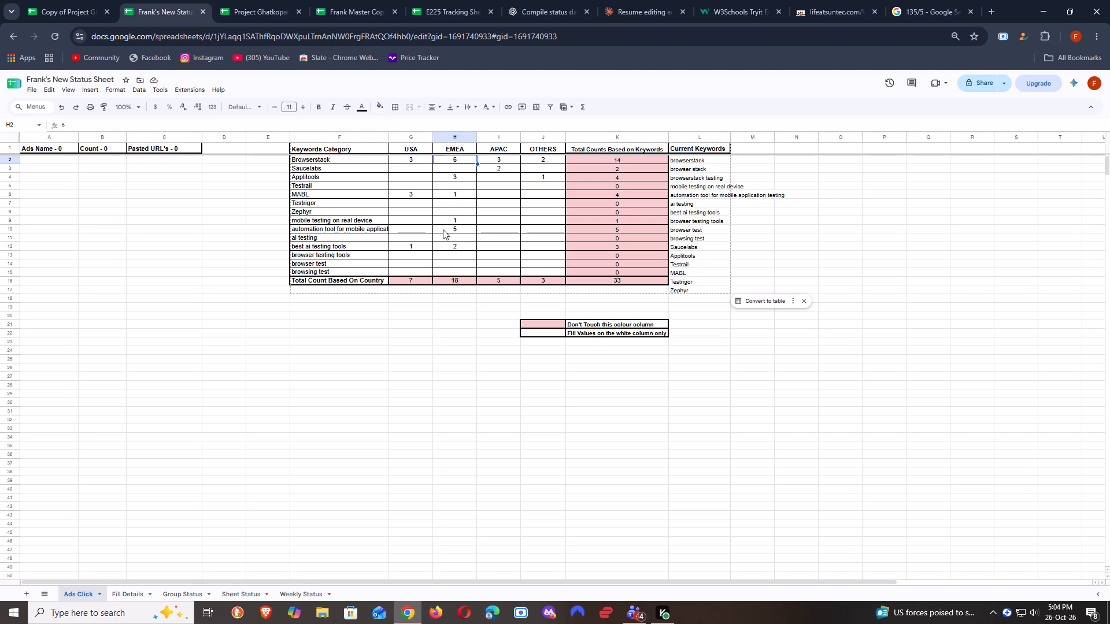
pyautogui.click(443, 229)
pyautogui.click(135, 0)
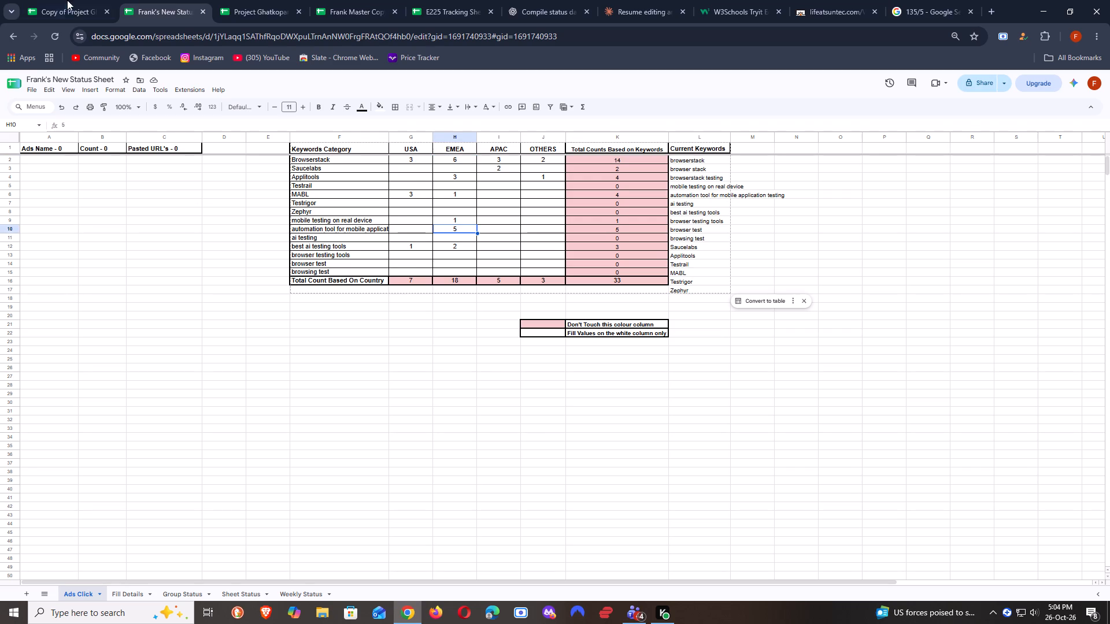
# Carry the tracker's France count for ai testing Lcnc into the Ads Click sheet by setting ai testing under EMEA to 2.
pyautogui.click(45, 0)
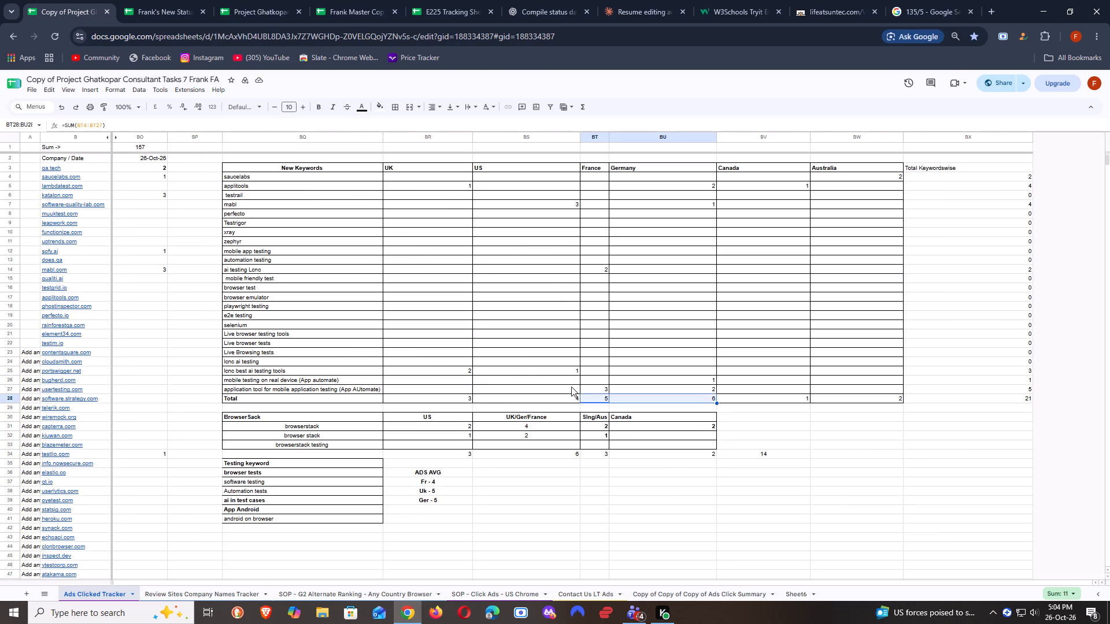
pyautogui.click(594, 387)
pyautogui.click(596, 271)
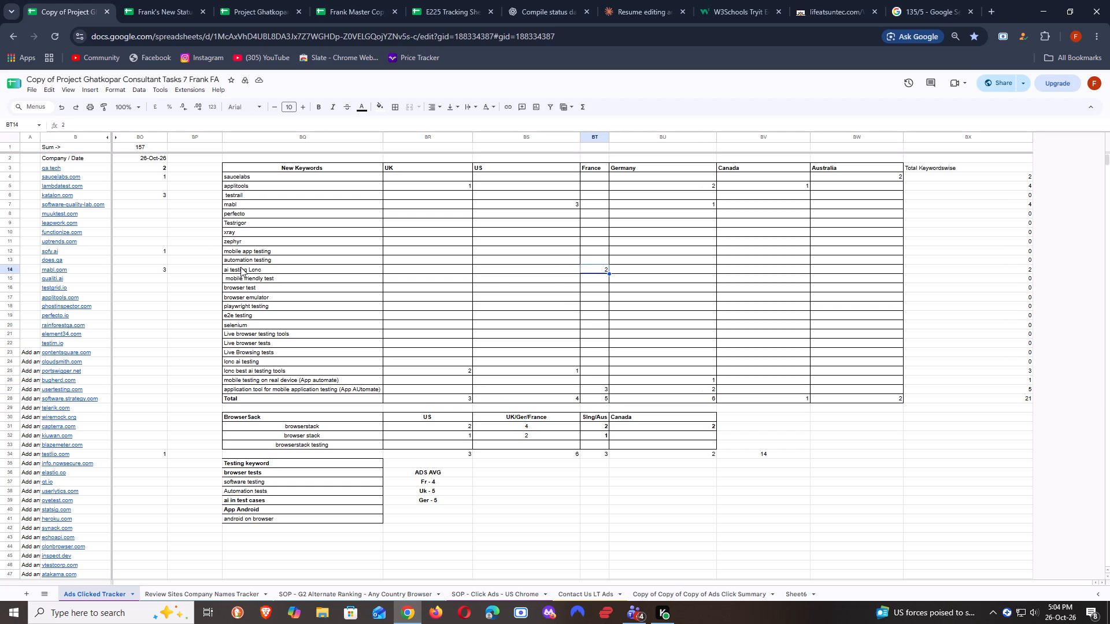
pyautogui.click(240, 267)
pyautogui.click(173, 0)
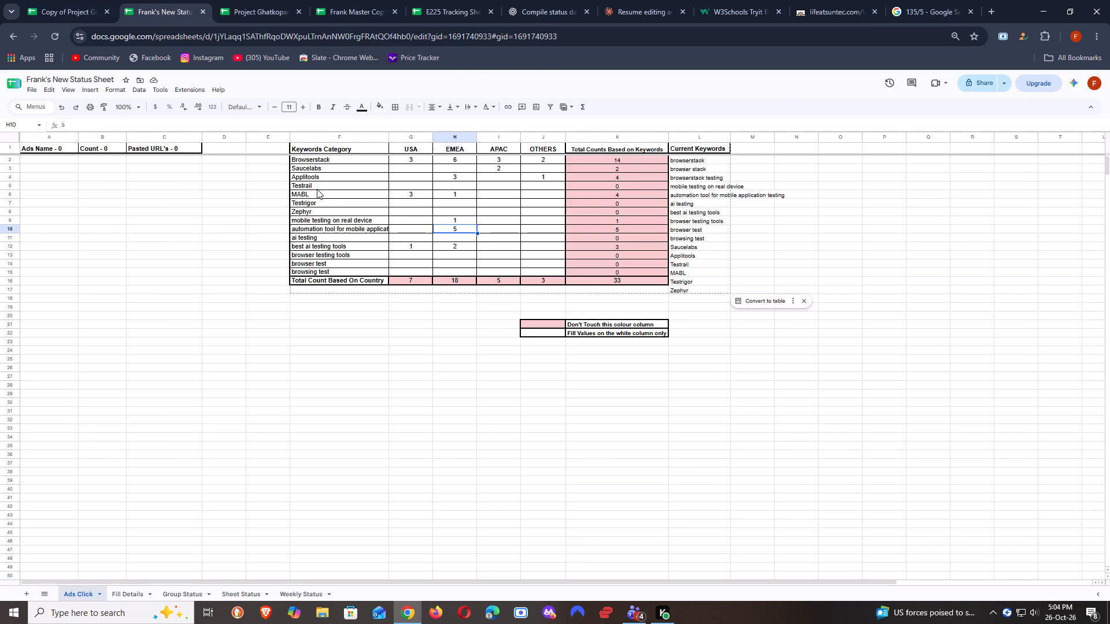
pyautogui.scroll(2, 324, 205)
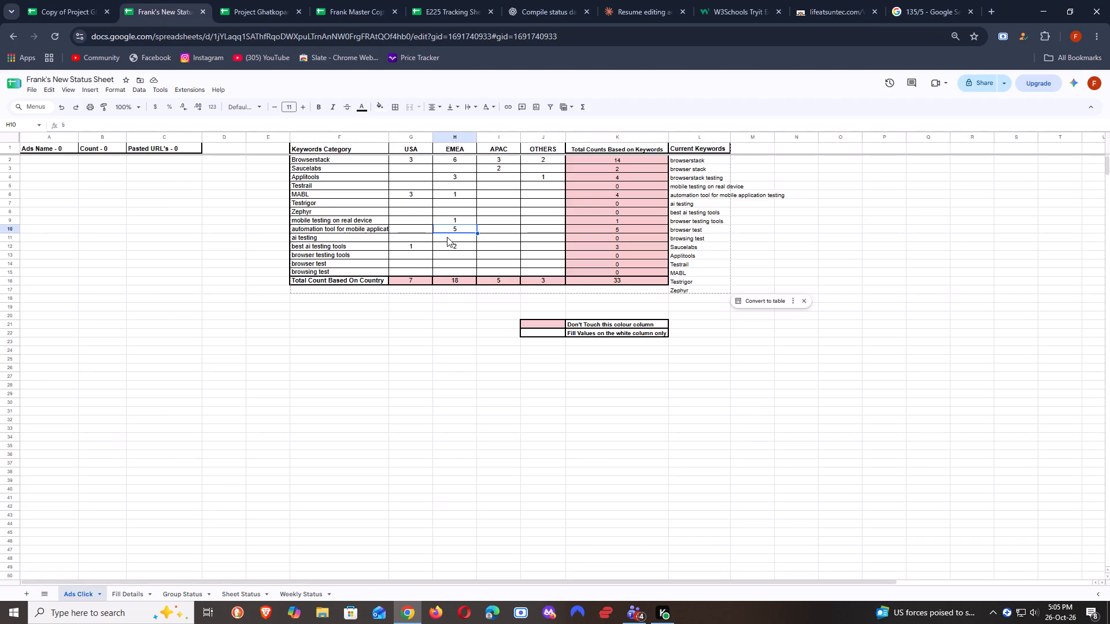
pyautogui.click(447, 237)
pyautogui.press('2')
pyautogui.press('Return')
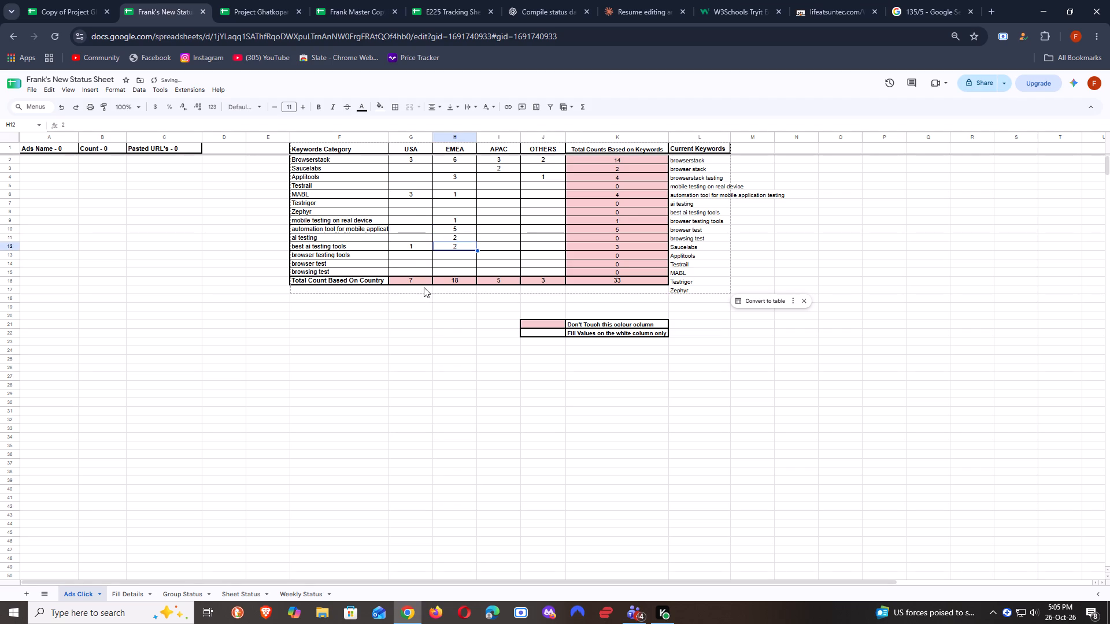
pyautogui.click(456, 339)
pyautogui.scroll(1, 402, 352)
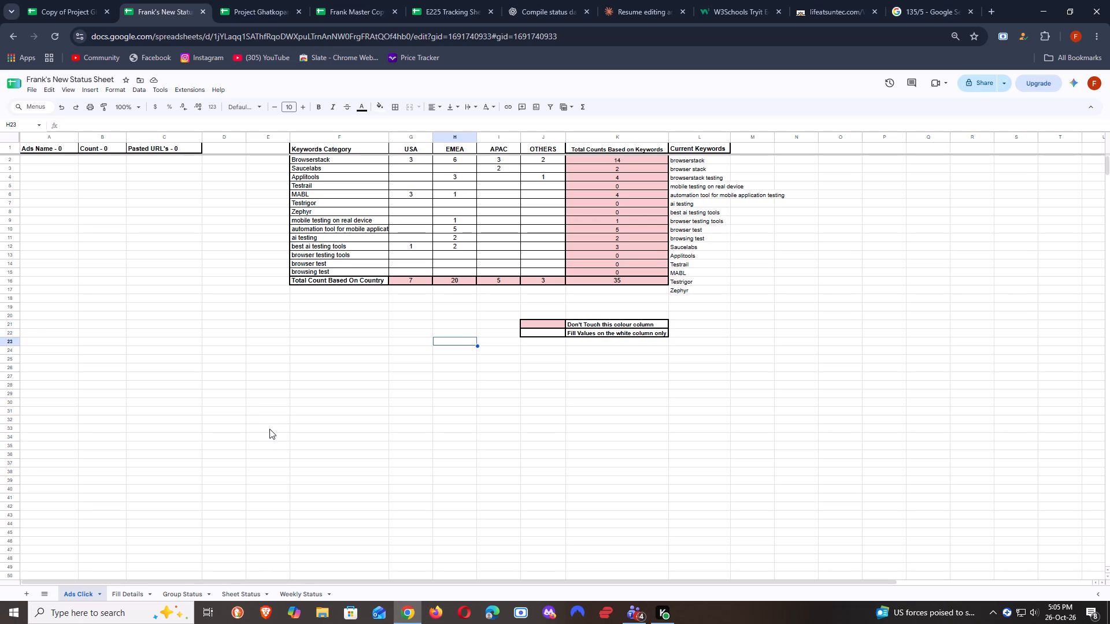
# Review the generated keyword status summary in the Group Status sheet, with a brief look back at the Ads Clicked Tracker.
pyautogui.click(114, 590)
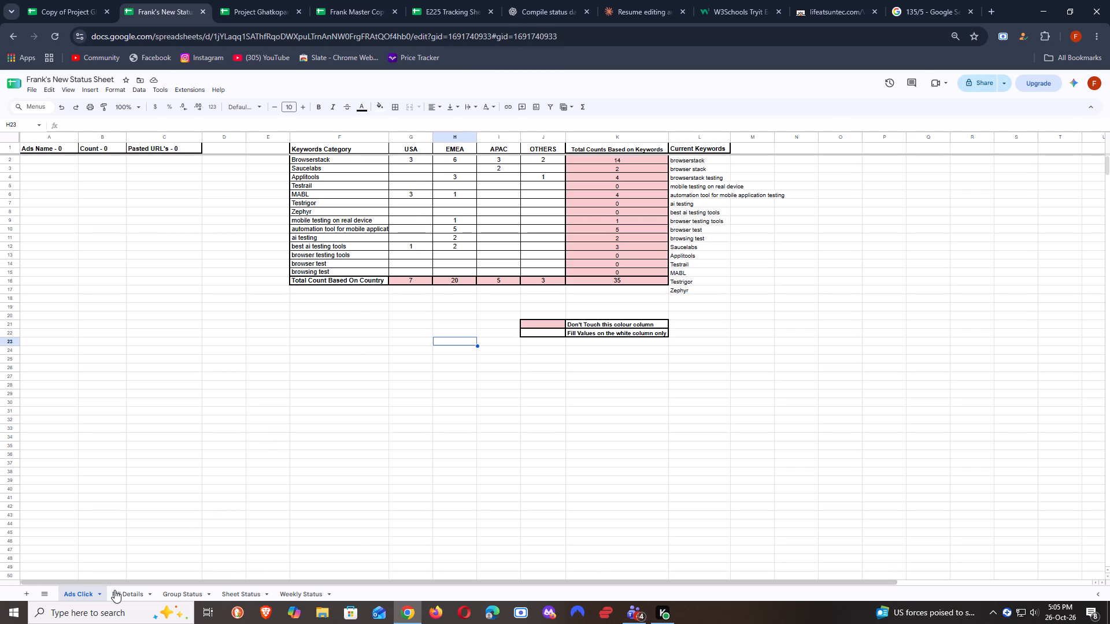
pyautogui.scroll(6, 312, 406)
pyautogui.click(171, 595)
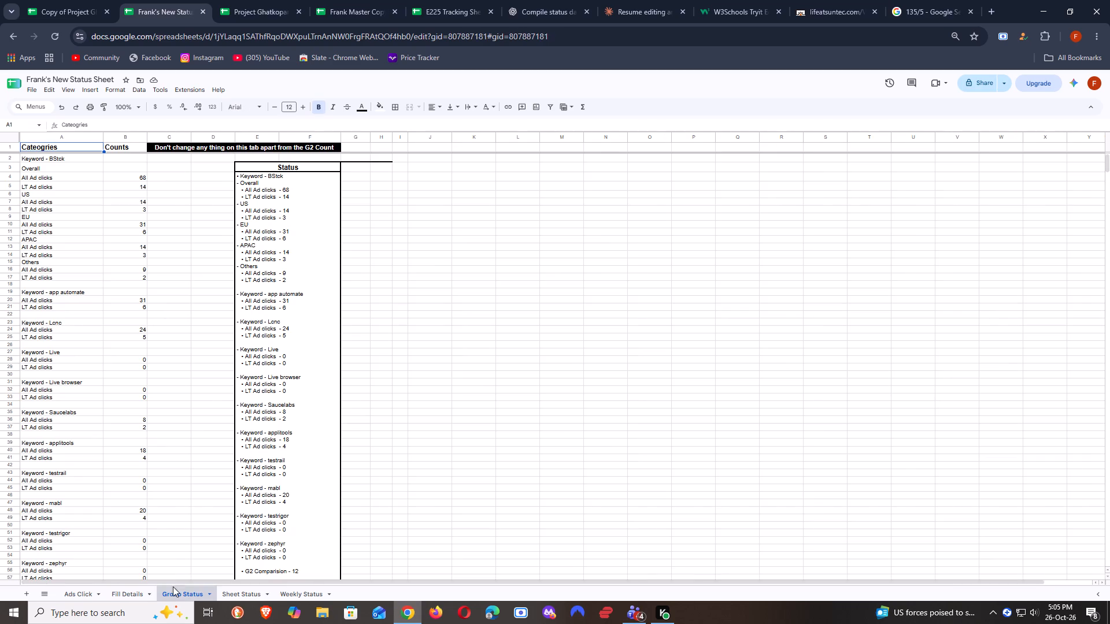
pyautogui.scroll(5, 559, 376)
pyautogui.scroll(-6, 432, 361)
pyautogui.scroll(5, 432, 361)
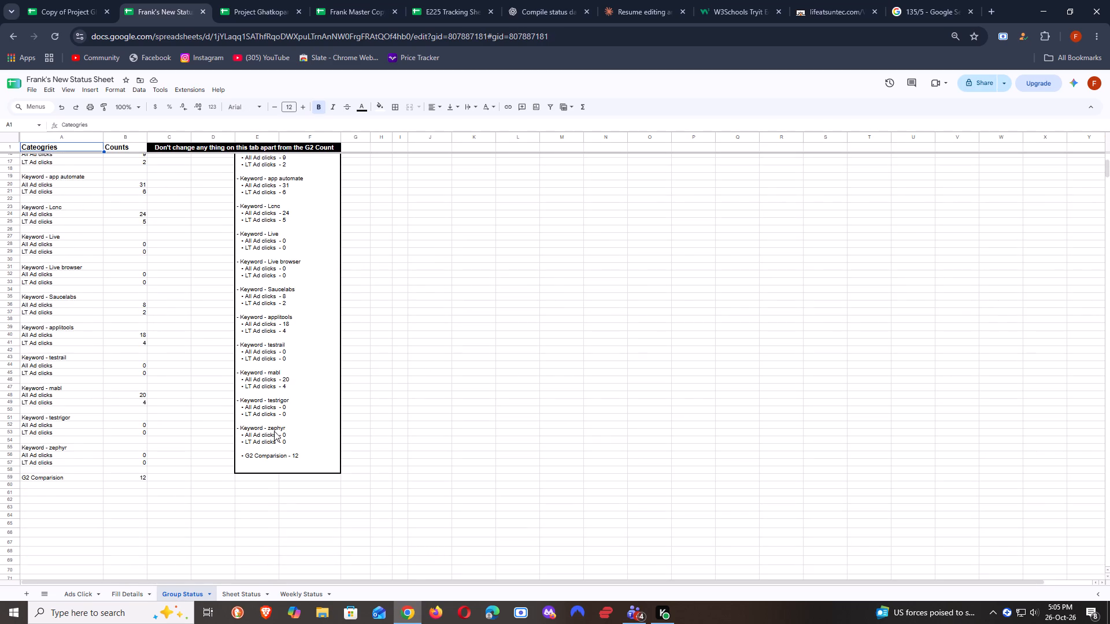
pyautogui.scroll(4, 274, 431)
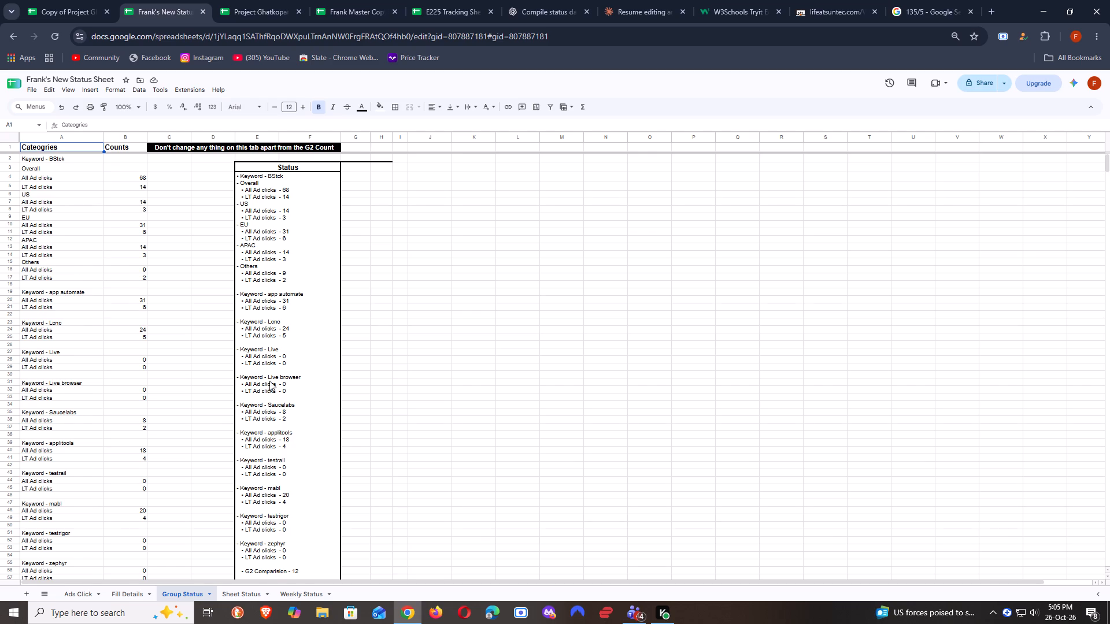
pyautogui.scroll(-5, 269, 384)
pyautogui.scroll(9, 268, 387)
pyautogui.click(79, 0)
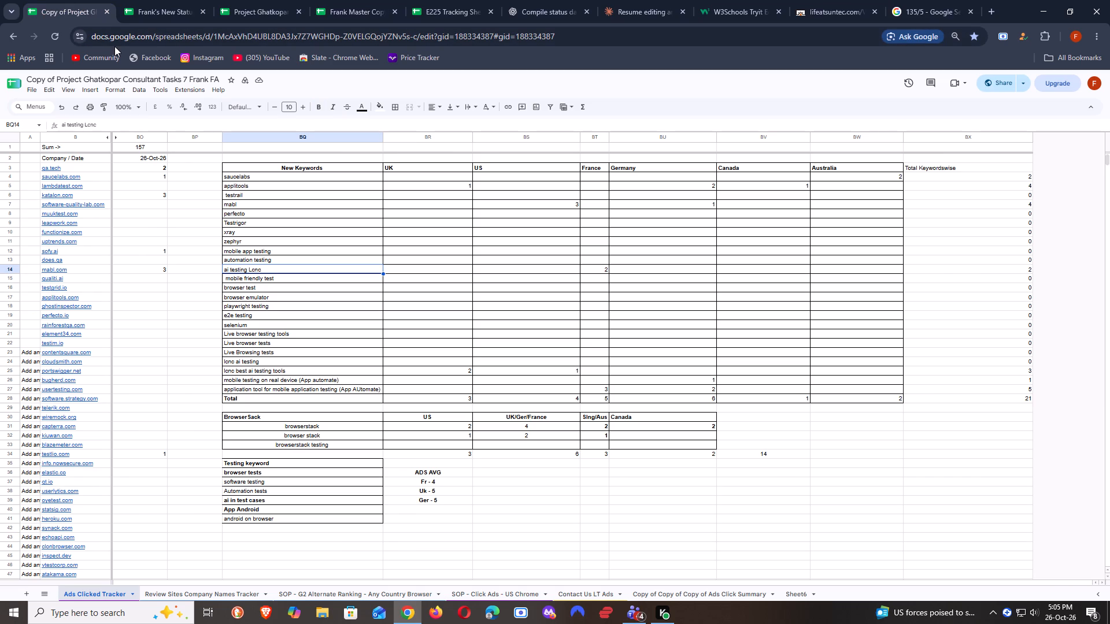
pyautogui.click(154, 0)
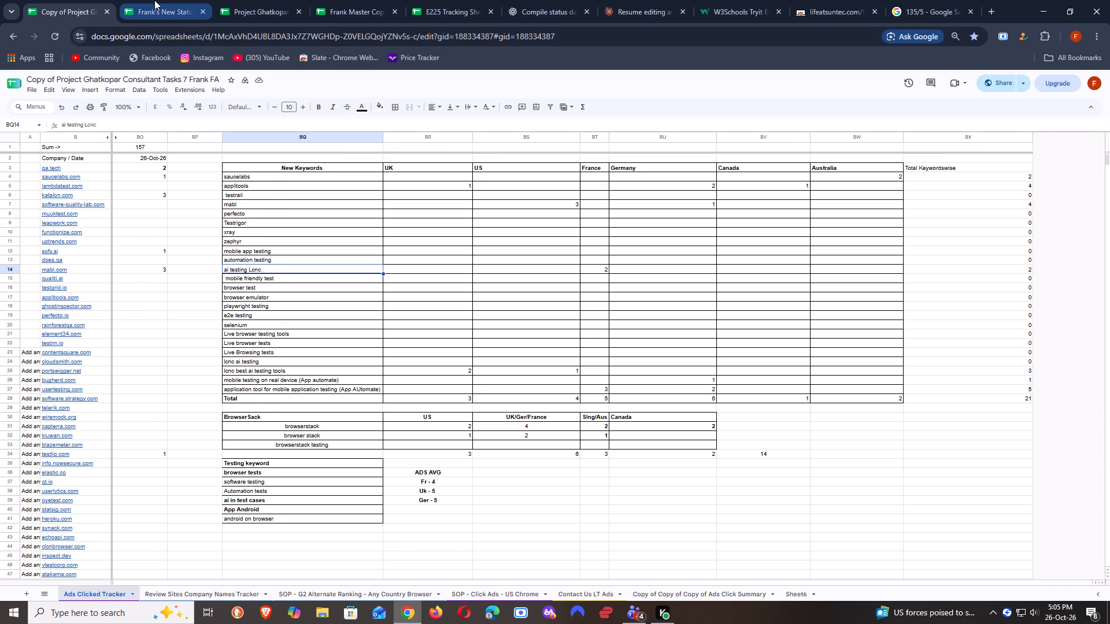
# Copy the merged Status summary block in the Group Status sheet, from Keyword - BStck down to G2 Comparision.
pyautogui.click(282, 397)
pyautogui.scroll(-4, 282, 393)
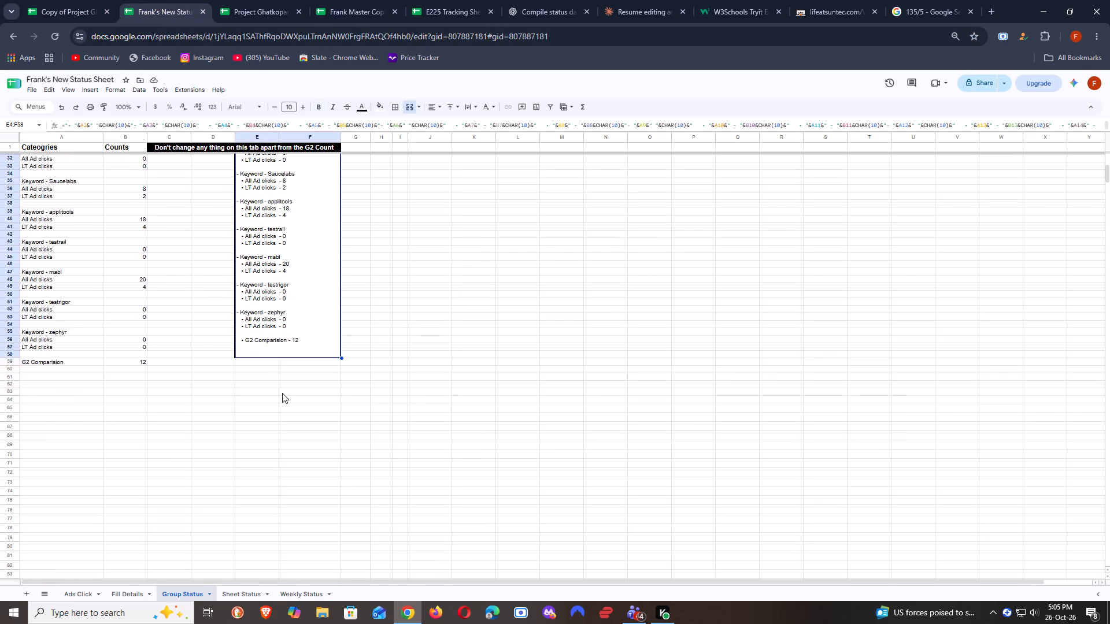
pyautogui.scroll(-1, 282, 393)
pyautogui.scroll(4, 282, 393)
pyautogui.hotkey('ctrl', 'c')
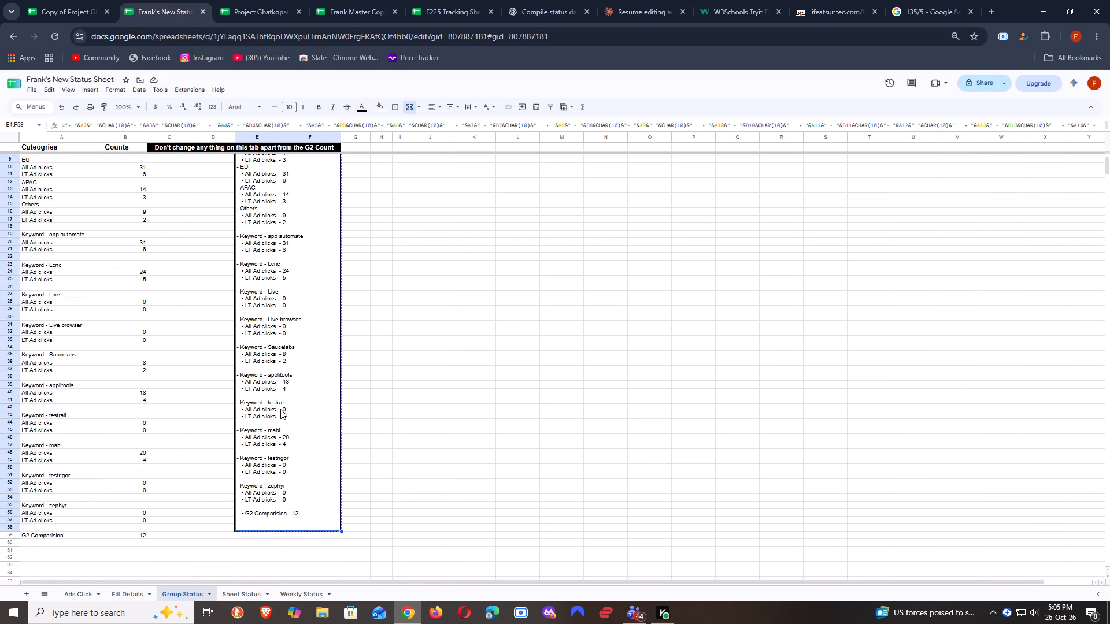
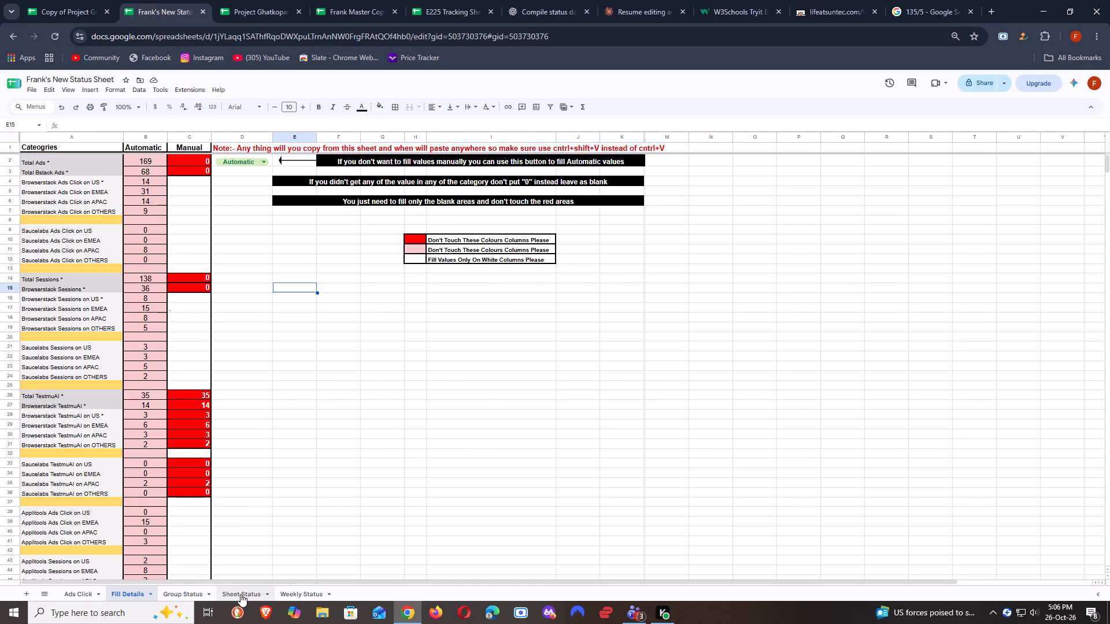
# Copy the Counts column in the Sheet Status sheet, from the first Ad Sessions count down to the last row.
pyautogui.click(240, 594)
pyautogui.scroll(6, 247, 558)
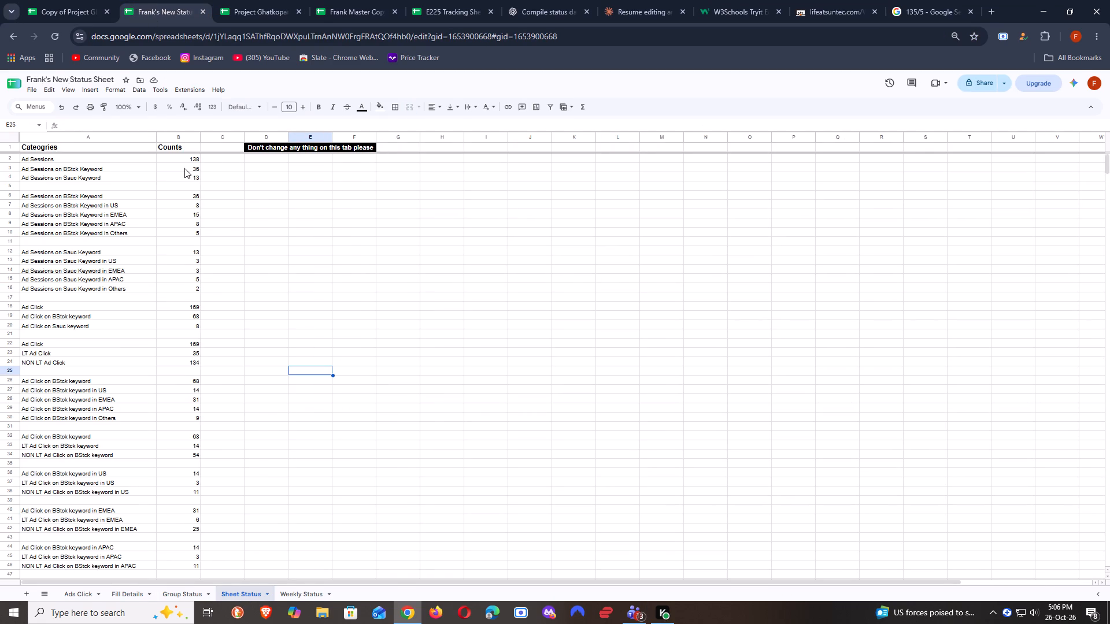
pyautogui.click(183, 159)
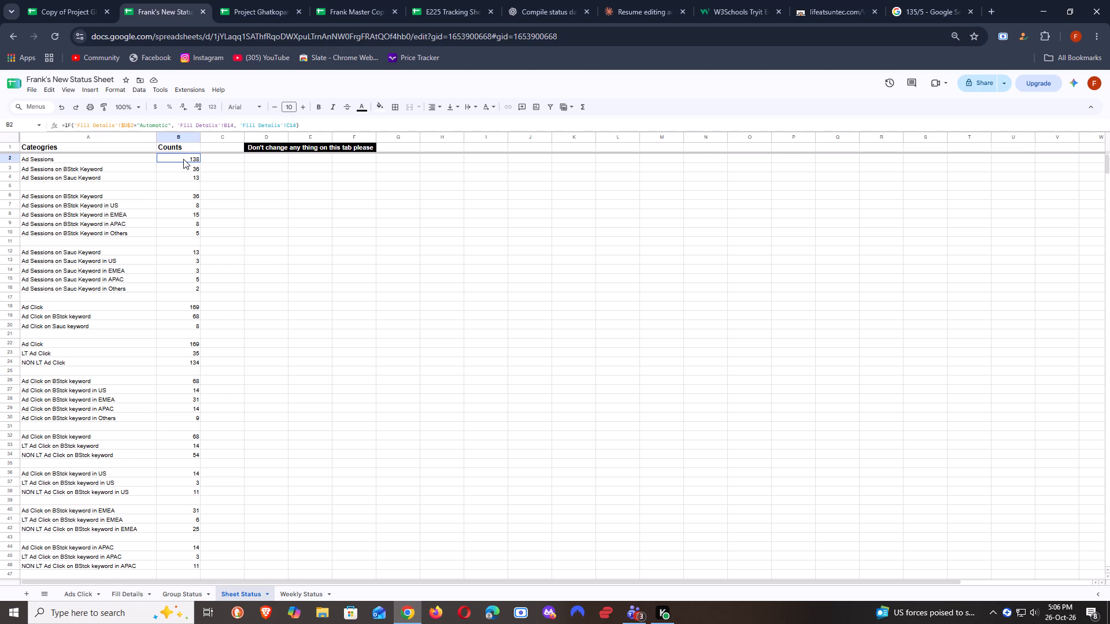
pyautogui.hotkey('ctrl', 'shift', 'Down')
pyautogui.hotkey('ctrl', 'shift', 'Down')
pyautogui.hotkey('ctrl', 'shift', 'Down')
pyautogui.hotkey('ctrl', 'shift', 'Down')
pyautogui.hotkey('ctrl', 'shift', 'Down')
pyautogui.hotkey('ctrl', 'shift', 'Down')
pyautogui.hotkey('ctrl', 'shift', 'Down')
pyautogui.hotkey('ctrl', 'shift', 'Down')
pyautogui.hotkey('ctrl', 'shift', 'Down')
pyautogui.hotkey('ctrl', 'shift', 'Down')
pyautogui.hotkey('ctrl', 'shift', 'Down')
pyautogui.hotkey('ctrl', 'shift', 'Down')
pyautogui.hotkey('ctrl', 'shift', 'Down')
pyautogui.hotkey('ctrl', 'shift', 'Down')
pyautogui.hotkey('ctrl', 'shift', 'Down')
pyautogui.hotkey('ctrl', 'shift', 'Down')
pyautogui.hotkey('ctrl', 'shift', 'Down')
pyautogui.hotkey('ctrl', 'shift', 'Down')
pyautogui.hotkey('ctrl', 'shift', 'Down')
pyautogui.hotkey('ctrl', 'shift', 'Down')
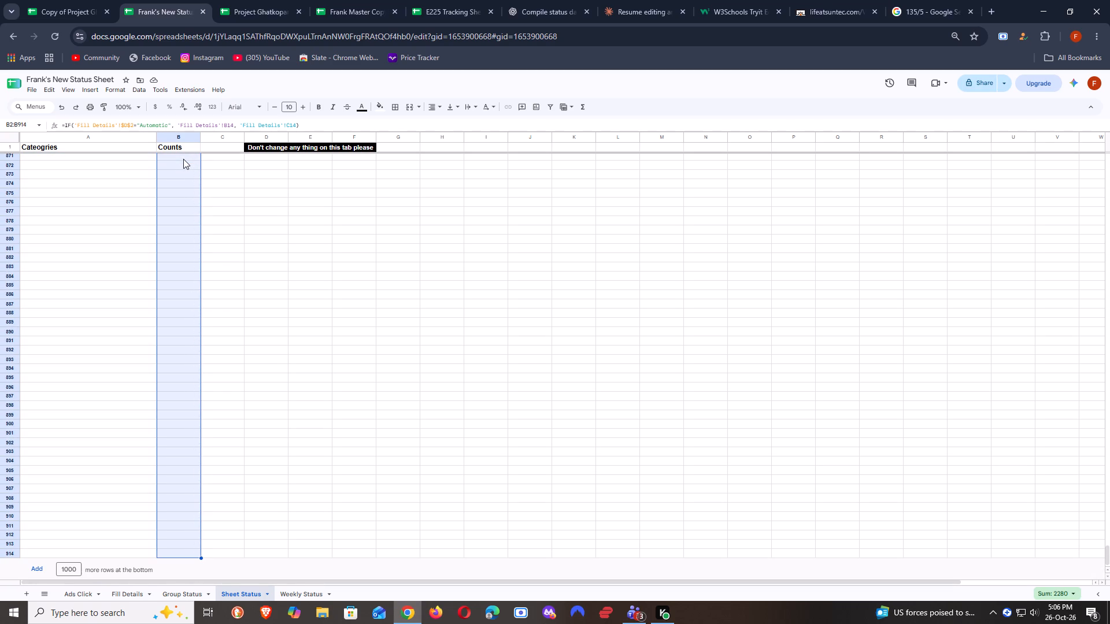
pyautogui.hotkey('ctrl', 'c')
# In the Ads Clicked Tracker, insert a column after Total Keywordswise and head it Sheet Status.
pyautogui.click(69, 0)
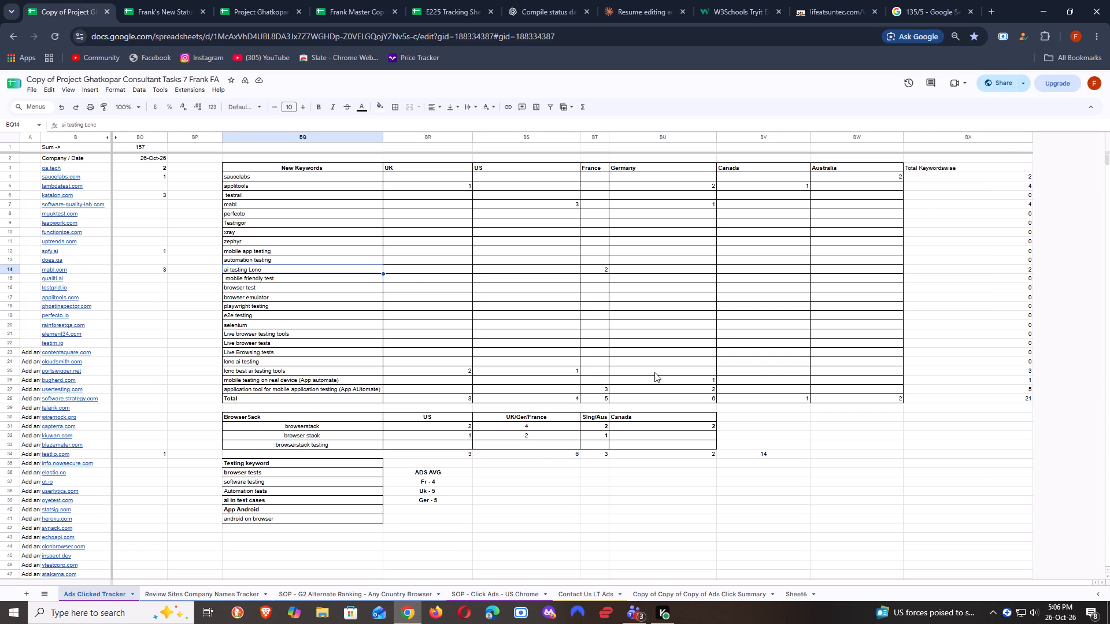
pyautogui.click(982, 139)
pyautogui.rightClick(982, 139)
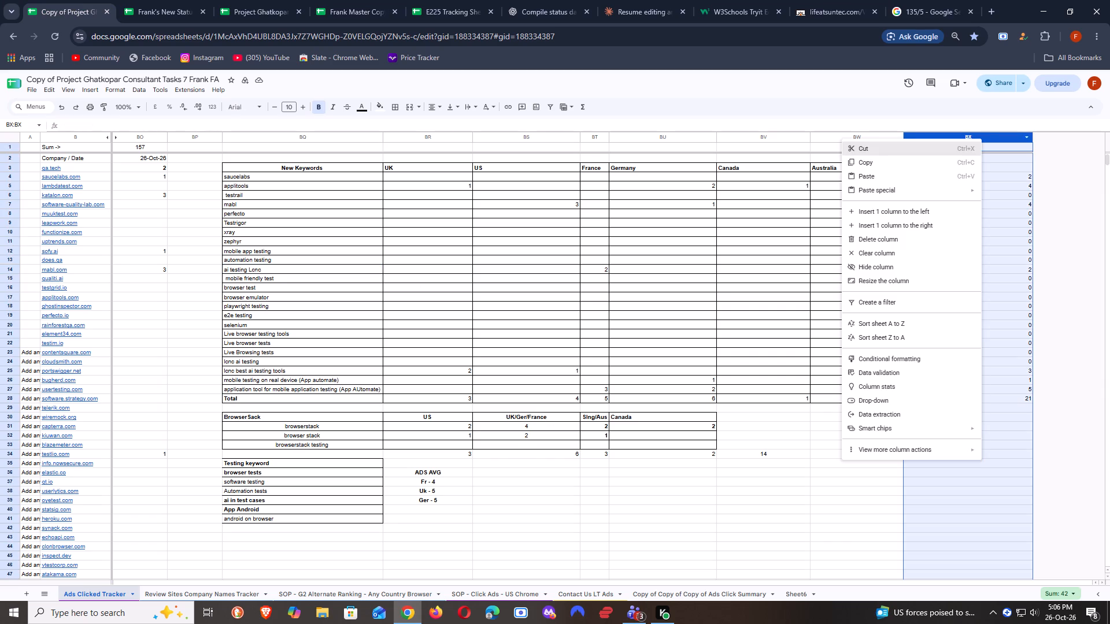
pyautogui.click(1028, 269)
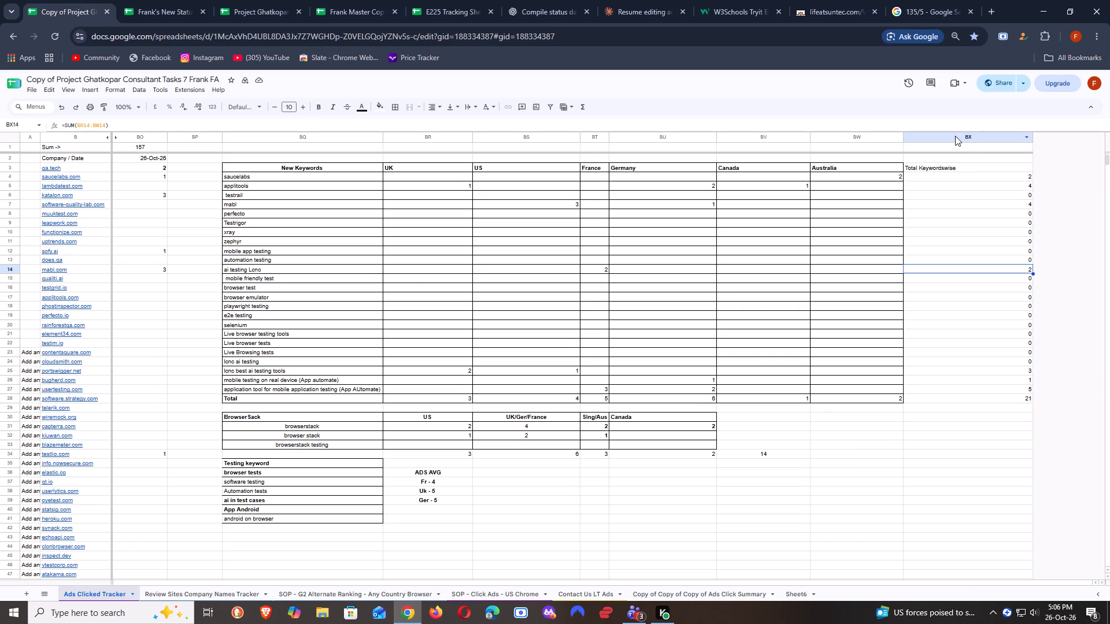
pyautogui.click(955, 136)
pyautogui.rightClick(955, 136)
pyautogui.click(991, 222)
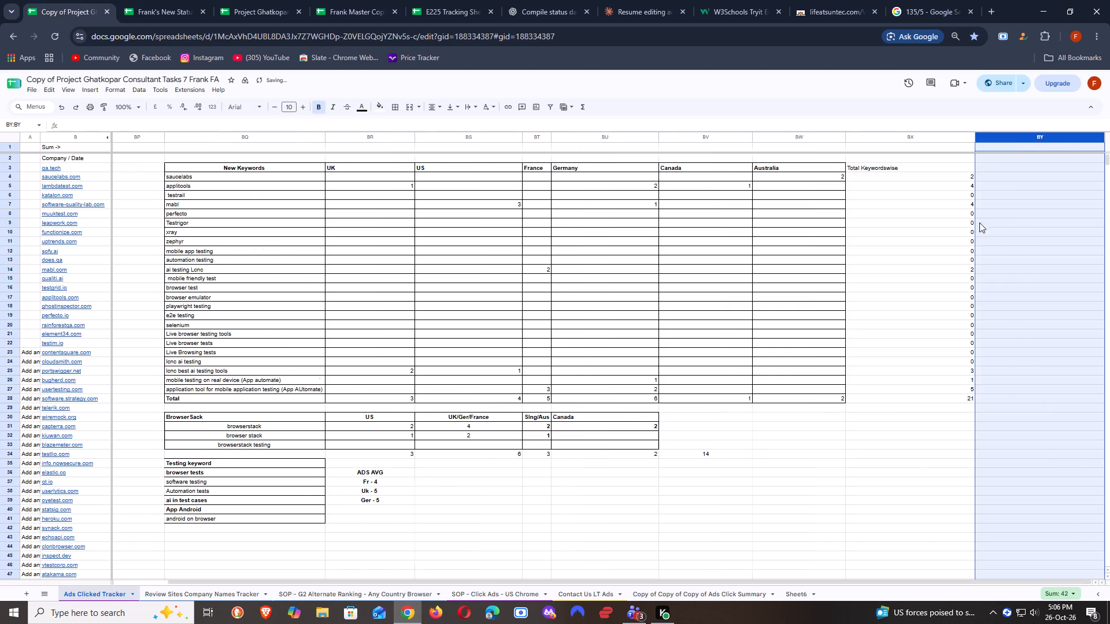
pyautogui.click(1022, 148)
pyautogui.write('Sheet Status')
pyautogui.press('Return')
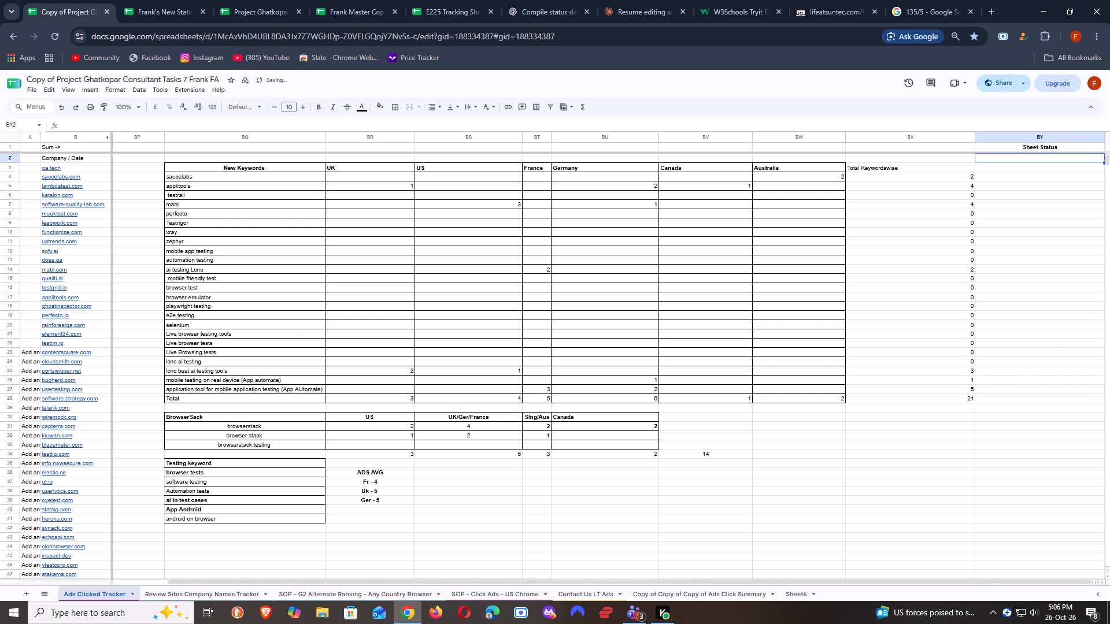
# Paste the copied counts as values only beneath the Sheet Status heading.
pyautogui.hotkey('ctrl', 'shift', 'v')
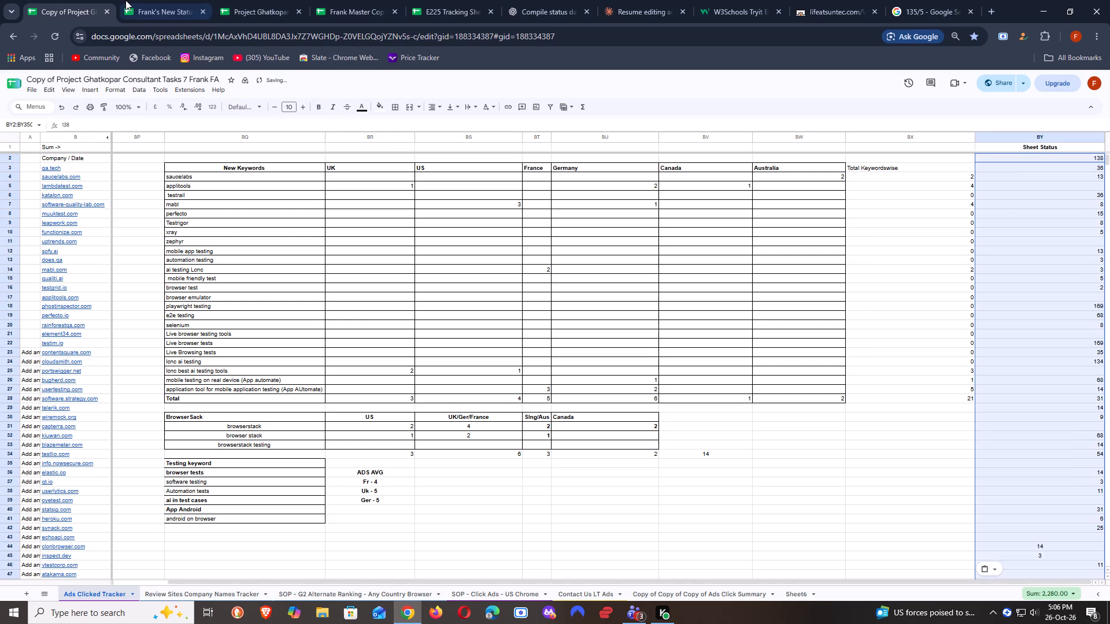
# Examine the daily columns in the Weekly Status sheet and the dated rows in the Review Sites Company Names Tracker.
pyautogui.click(125, 0)
pyautogui.click(293, 362)
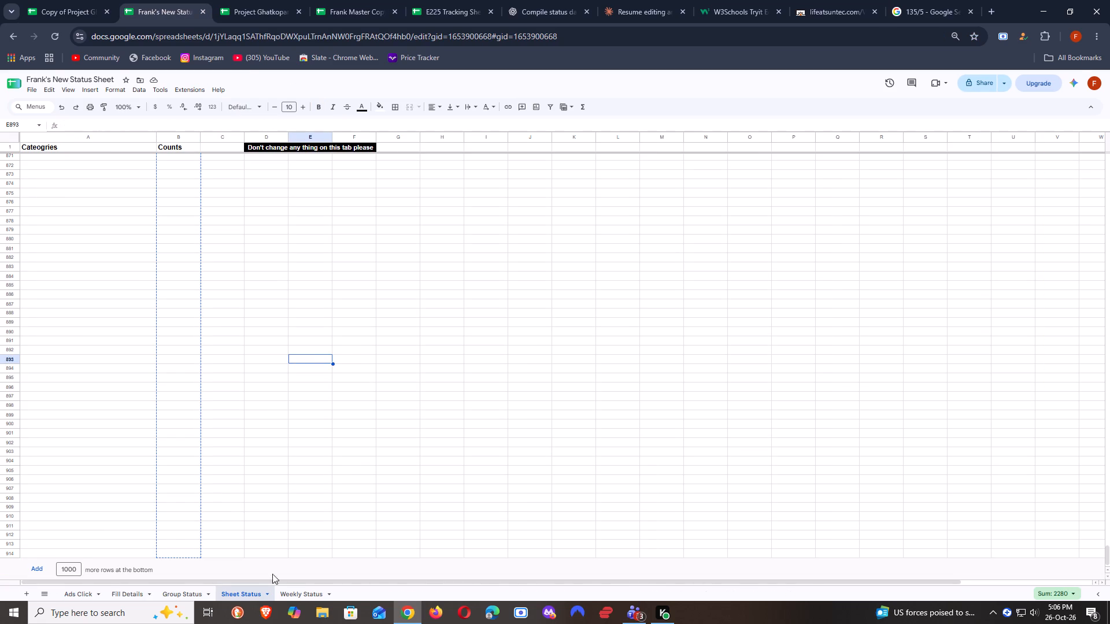
pyautogui.click(293, 592)
pyautogui.scroll(5, 431, 444)
pyautogui.scroll(4, 190, 356)
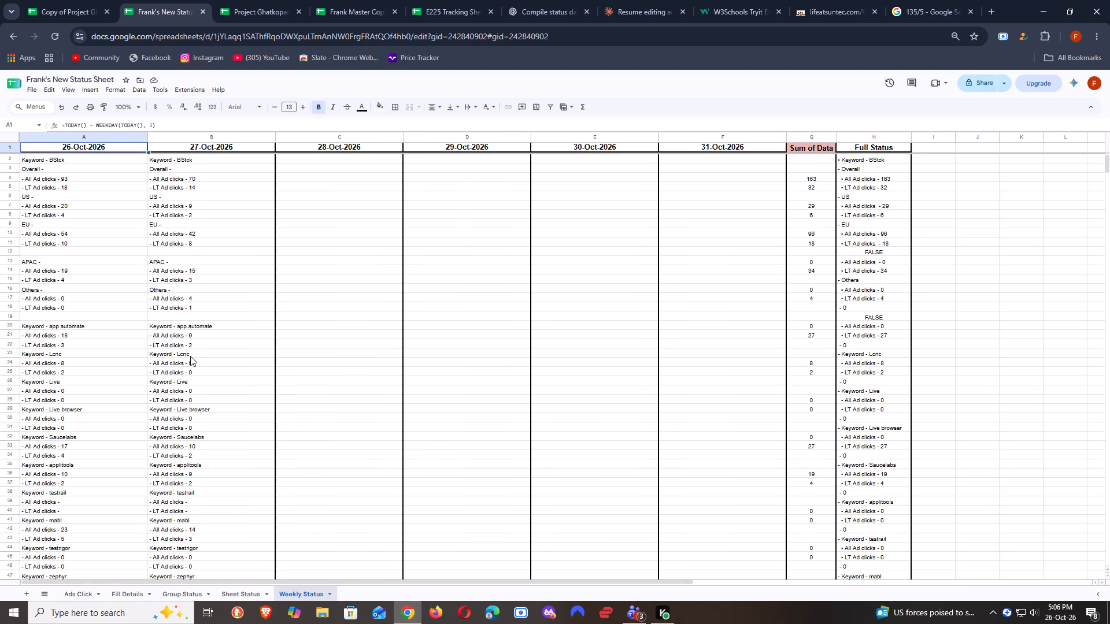
pyautogui.click(38, 0)
pyautogui.click(445, 526)
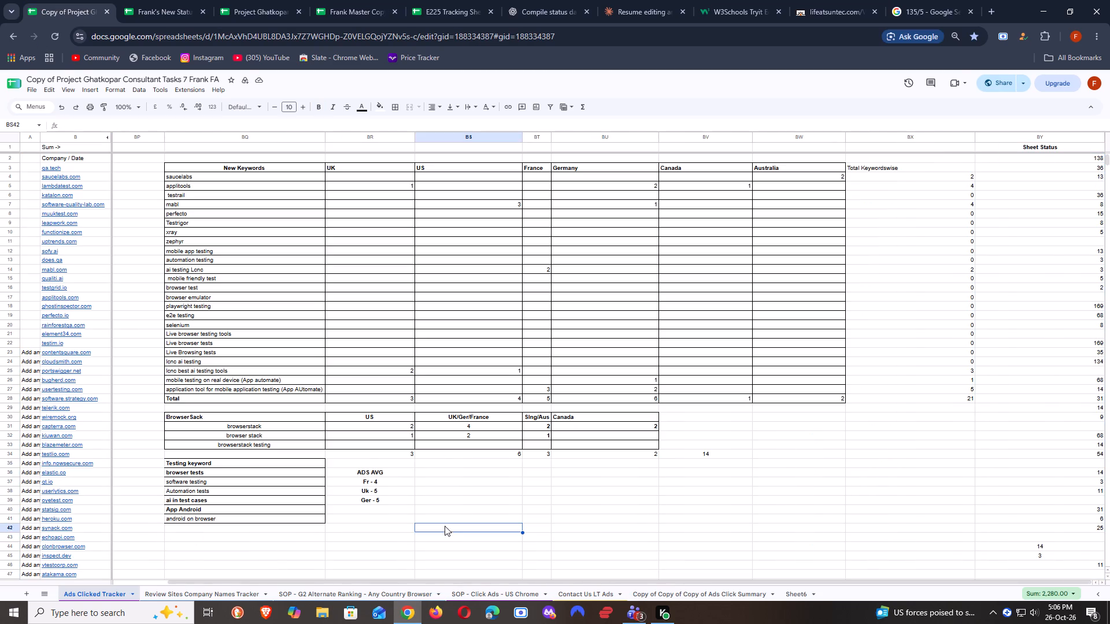
pyautogui.scroll(4, 314, 556)
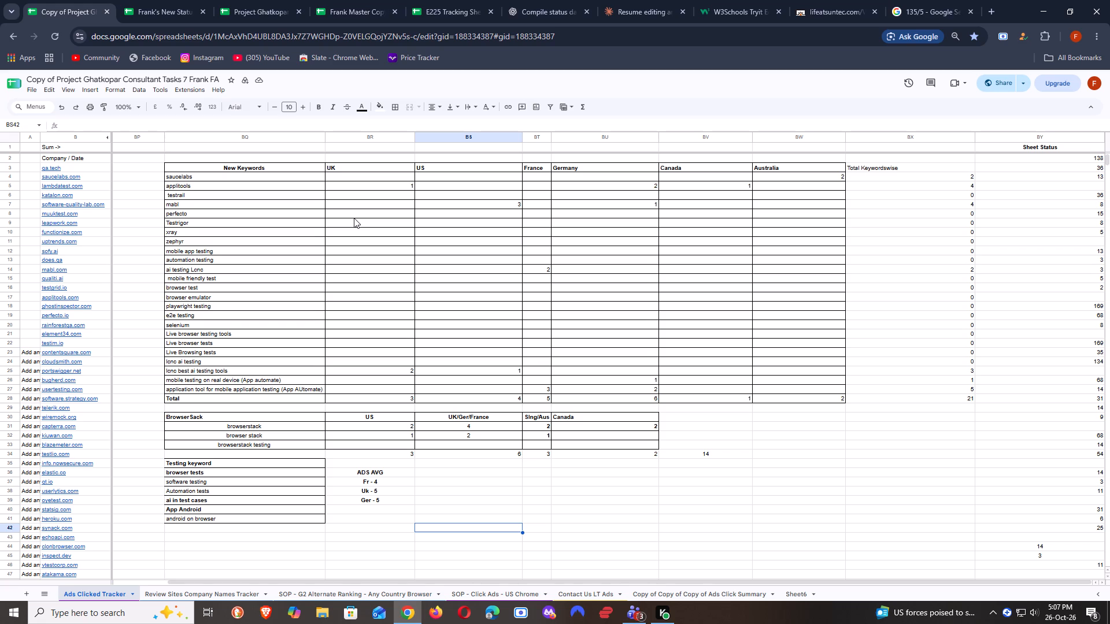
pyautogui.click(193, 596)
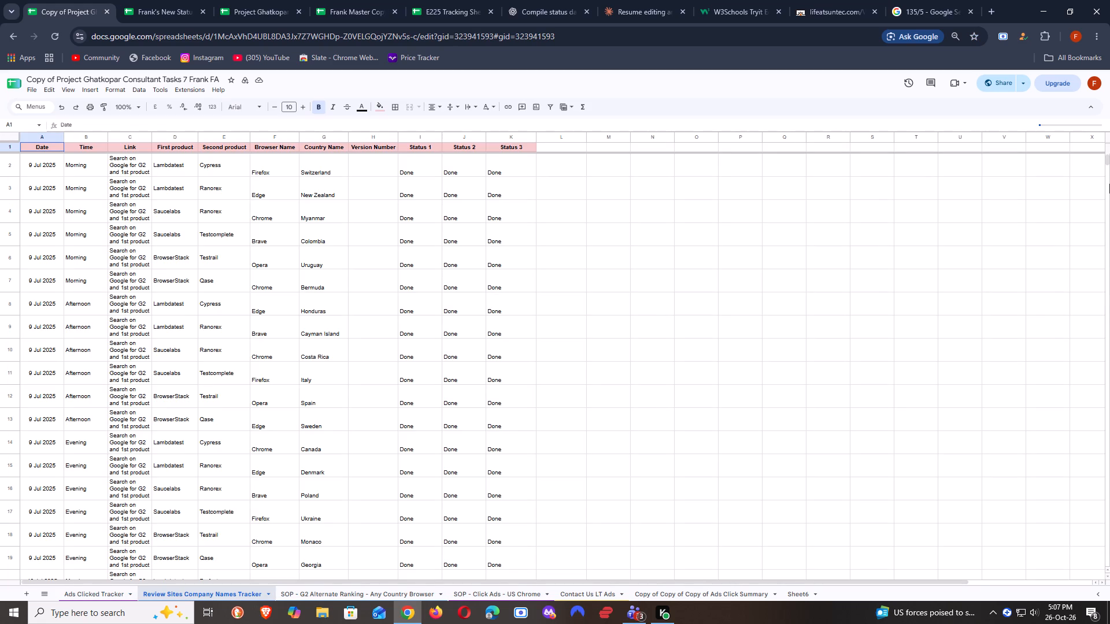
pyautogui.moveTo(1107, 159); pyautogui.dragTo(1109, 489)
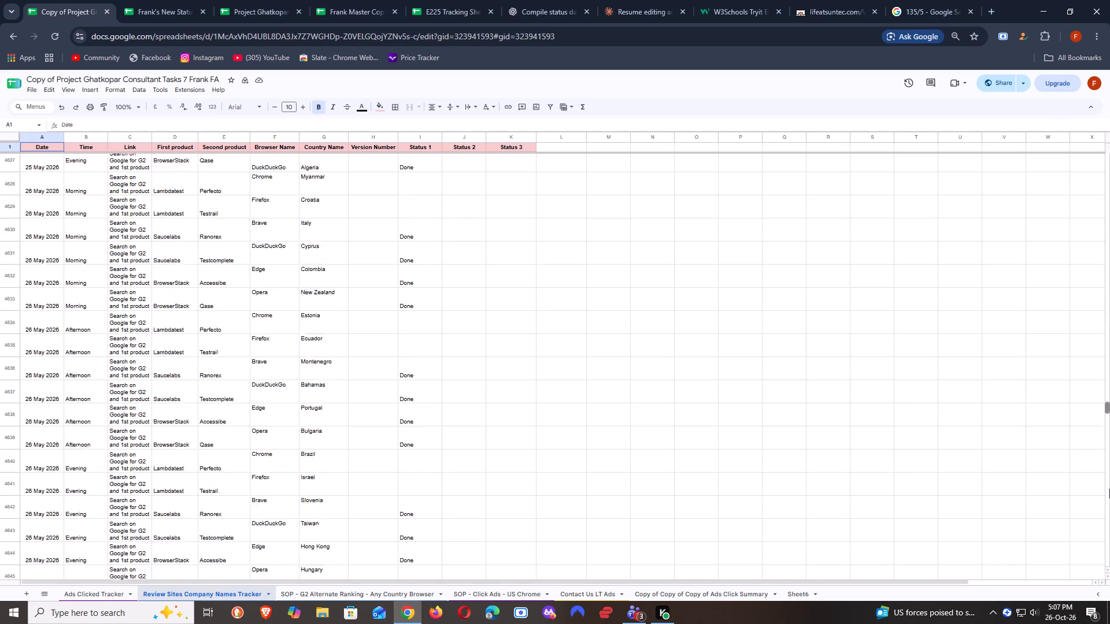
pyautogui.moveTo(1109, 489); pyautogui.dragTo(1108, 550)
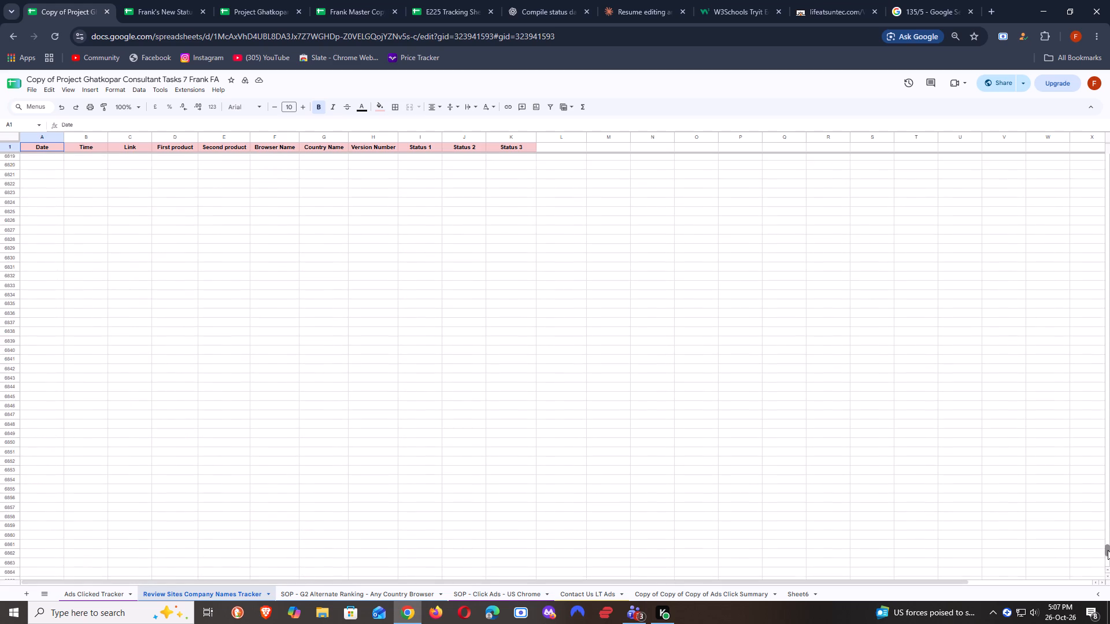
pyautogui.moveTo(1108, 550); pyautogui.dragTo(1107, 132)
pyautogui.click(678, 304)
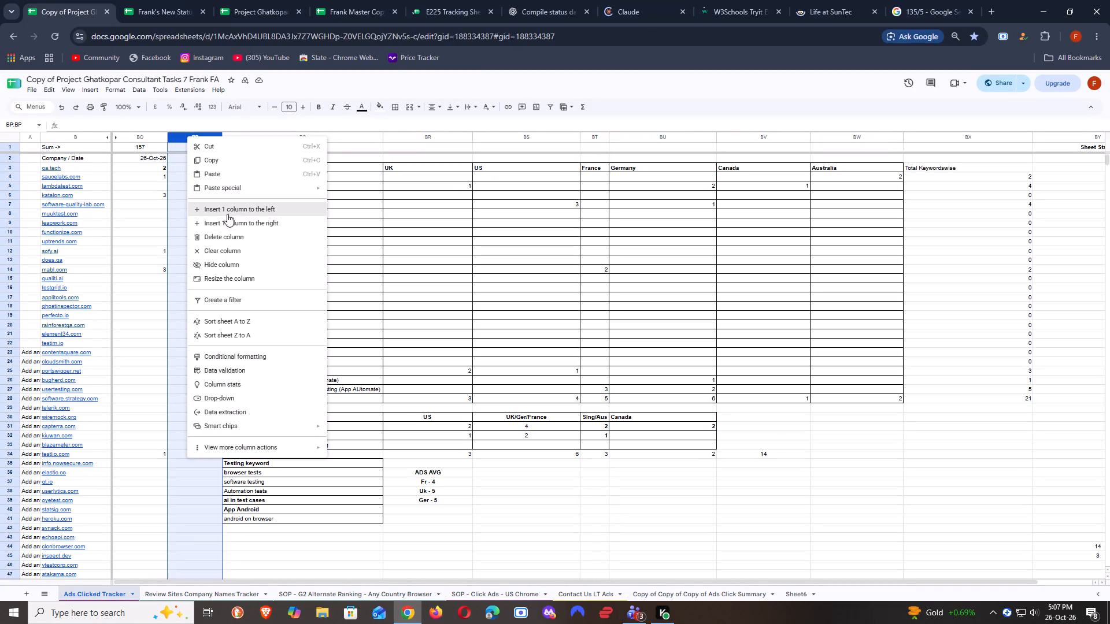
pyautogui.click(226, 210)
pyautogui.click(143, 159)
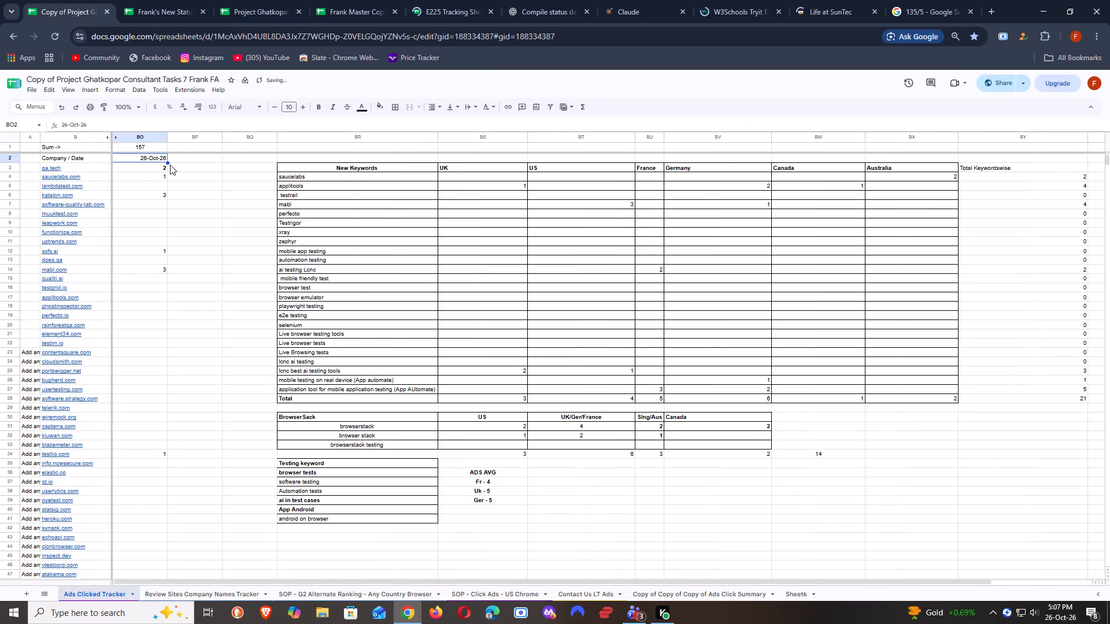
pyautogui.moveTo(167, 162); pyautogui.dragTo(179, 162)
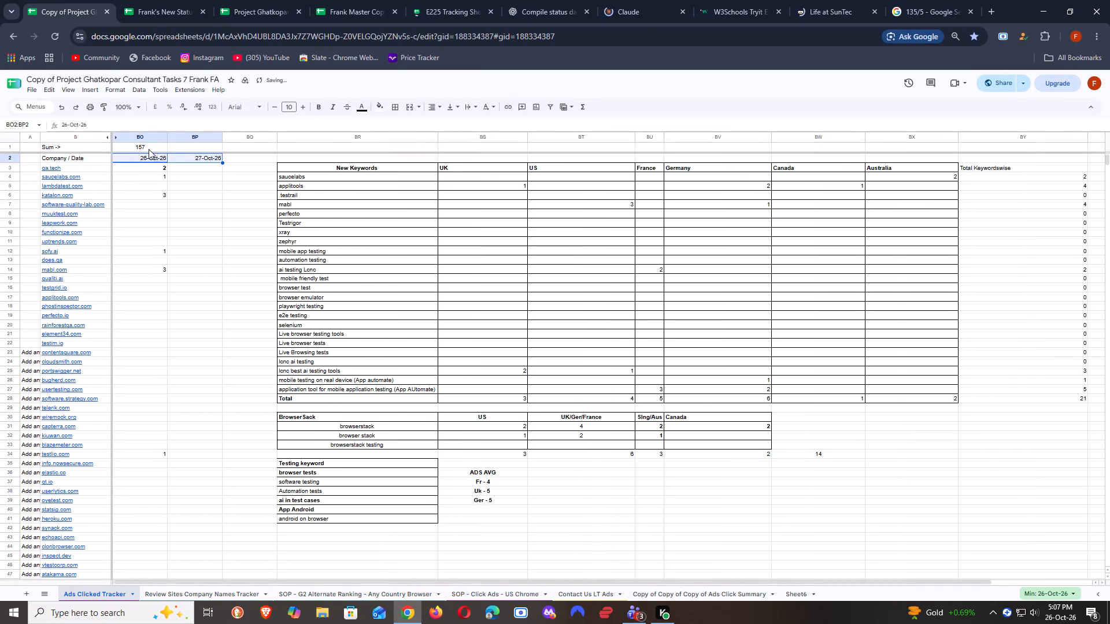
# Extend the Sum formula from the 26-Oct-26 column into the 27-Oct-26 column.
pyautogui.click(149, 149)
pyautogui.moveTo(168, 150); pyautogui.dragTo(181, 151)
pyautogui.click(206, 251)
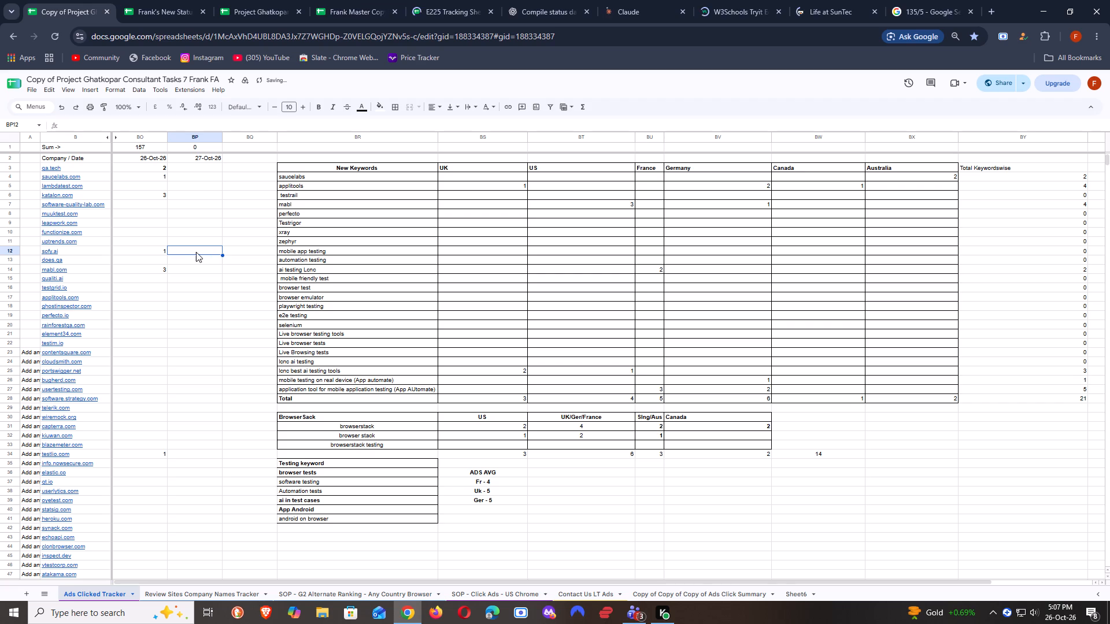
pyautogui.scroll(5, 195, 252)
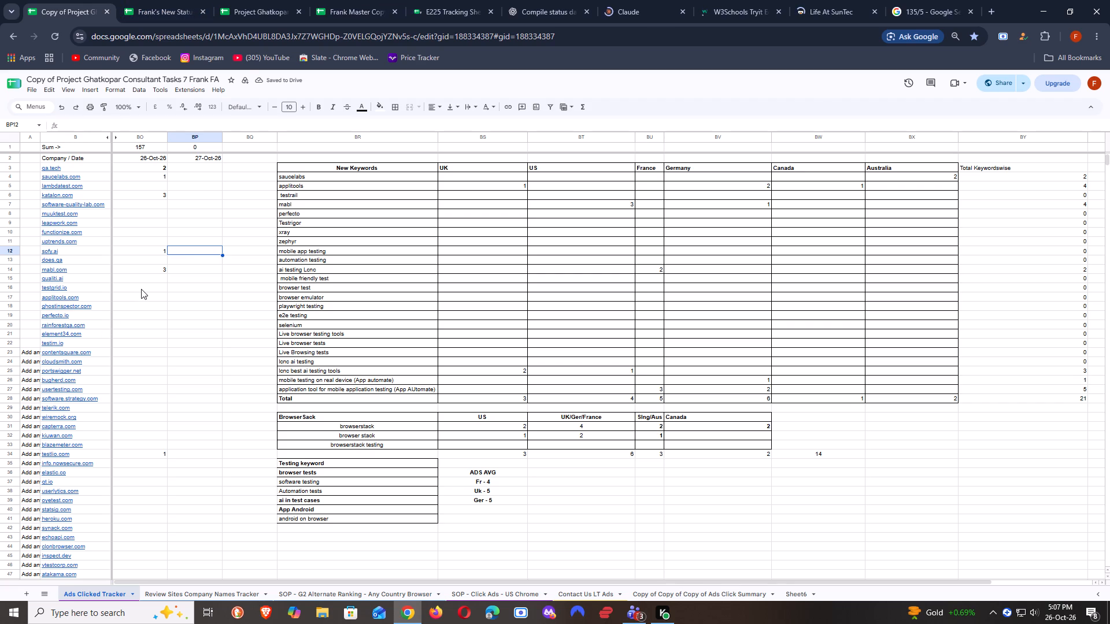
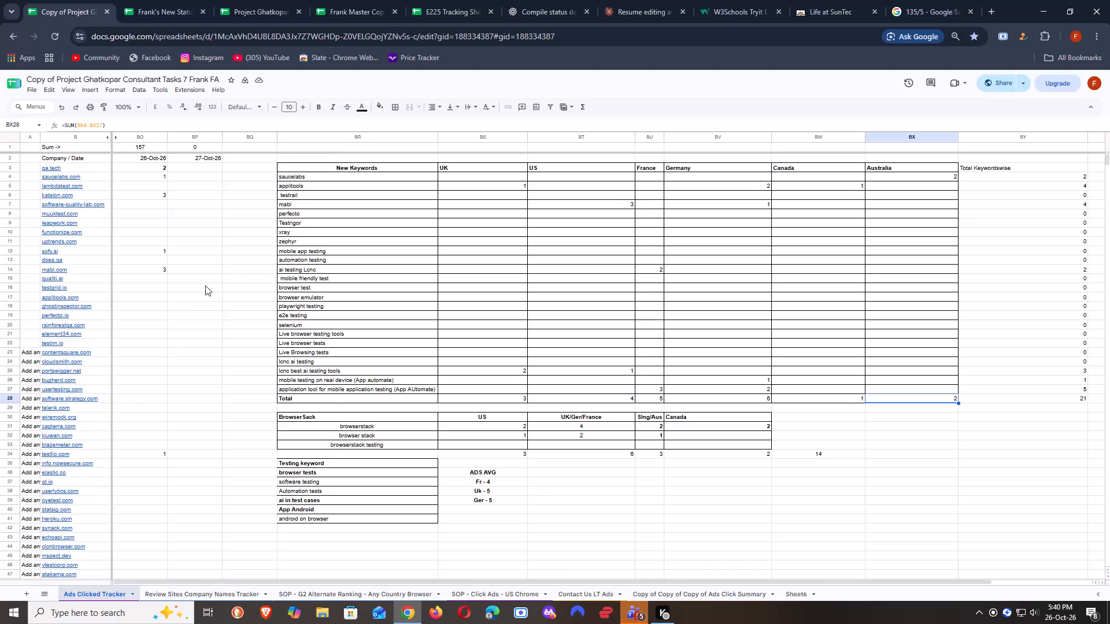
# Copy the 26-Oct-26 counts from the qa.tech row down to the last row of the Ads Clicked Tracker.
pyautogui.scroll(6, 336, 165)
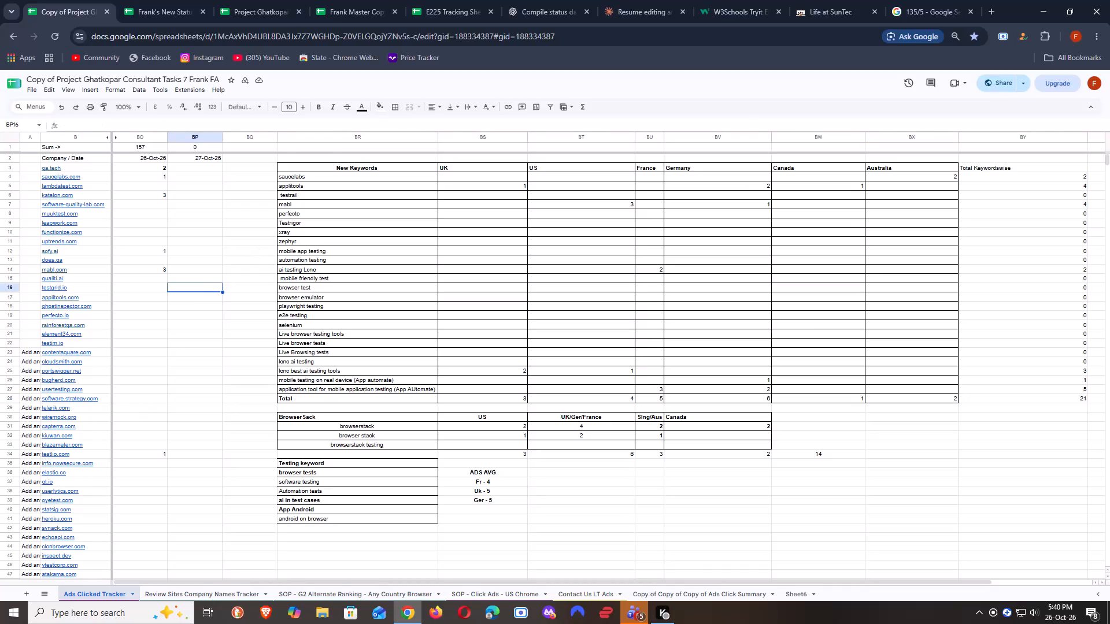
pyautogui.click(160, 170)
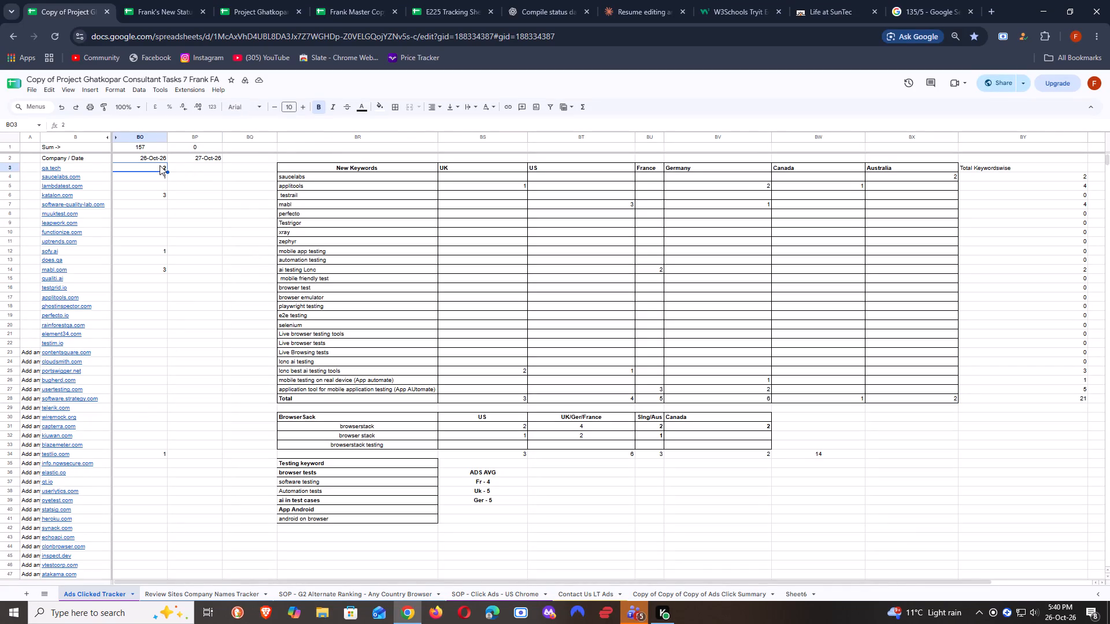
pyautogui.hotkey('ctrl', 'shift', 'Down')
pyautogui.hotkey('ctrl', 'shift', 'Down')
pyautogui.hotkey('ctrl', 'shift', 'Down')
pyautogui.hotkey('ctrl', 'shift', 'Down')
pyautogui.hotkey('ctrl', 'shift', 'Down')
pyautogui.hotkey('ctrl', 'shift', 'Down')
pyautogui.hotkey('ctrl', 'shift', 'Down')
pyautogui.hotkey('ctrl', 'shift', 'Down')
pyautogui.hotkey('ctrl', 'shift', 'Down')
pyautogui.hotkey('ctrl', 'shift', 'Down')
pyautogui.hotkey('ctrl', 'shift', 'Down')
pyautogui.hotkey('ctrl', 'shift', 'Down')
pyautogui.hotkey('ctrl', 'shift', 'Down')
pyautogui.hotkey('ctrl', 'shift', 'Down')
pyautogui.hotkey('ctrl', 'shift', 'Down')
pyautogui.hotkey('ctrl', 'shift', 'Down')
pyautogui.hotkey('ctrl', 'shift', 'Down')
pyautogui.hotkey('ctrl', 'shift', 'Down')
pyautogui.hotkey('ctrl', 'shift', 'Down')
pyautogui.hotkey('ctrl', 'shift', 'Down')
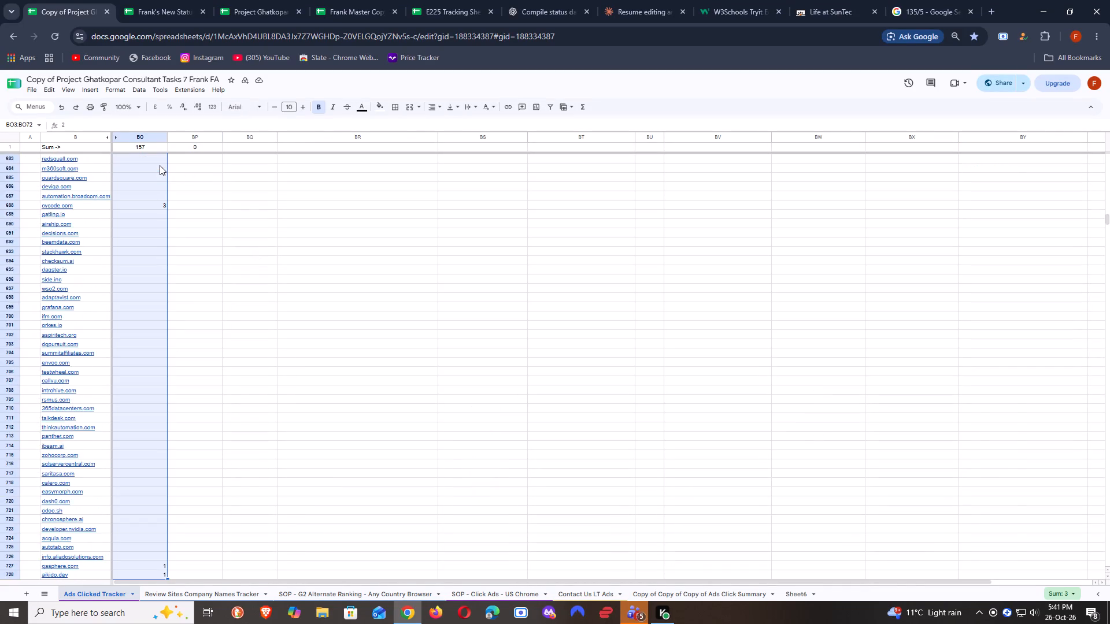
pyautogui.hotkey('ctrl', 'c')
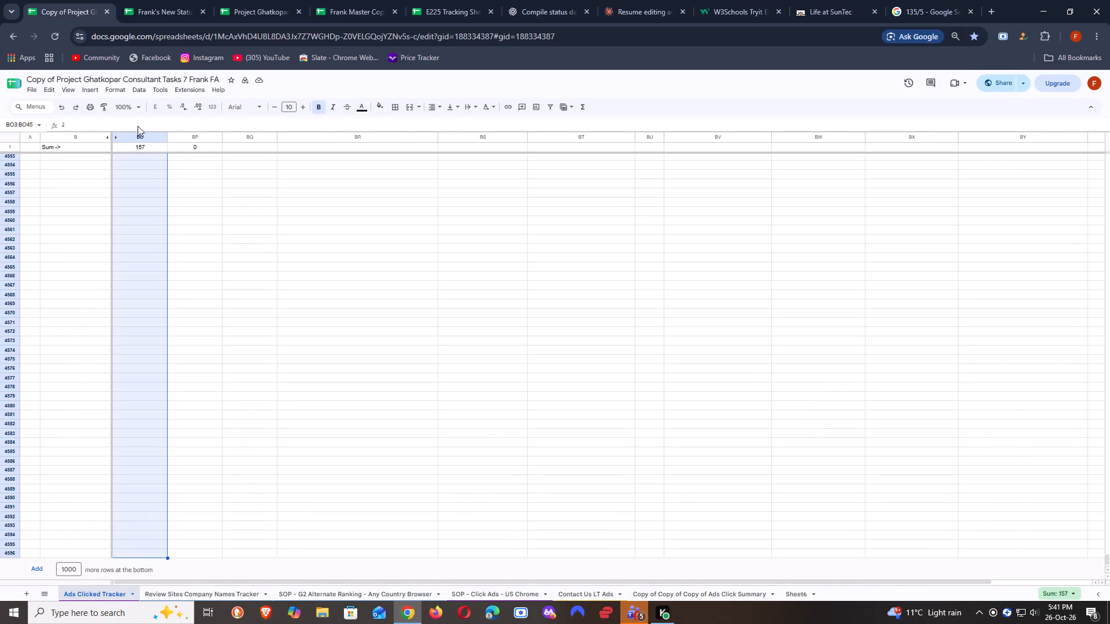
# Paste the copied counts as values only under 26-Oct-26 in the original Project Ghatkopar workbook's Ads Clicked Tracker, starting at the qa.tech row.
pyautogui.click(175, 0)
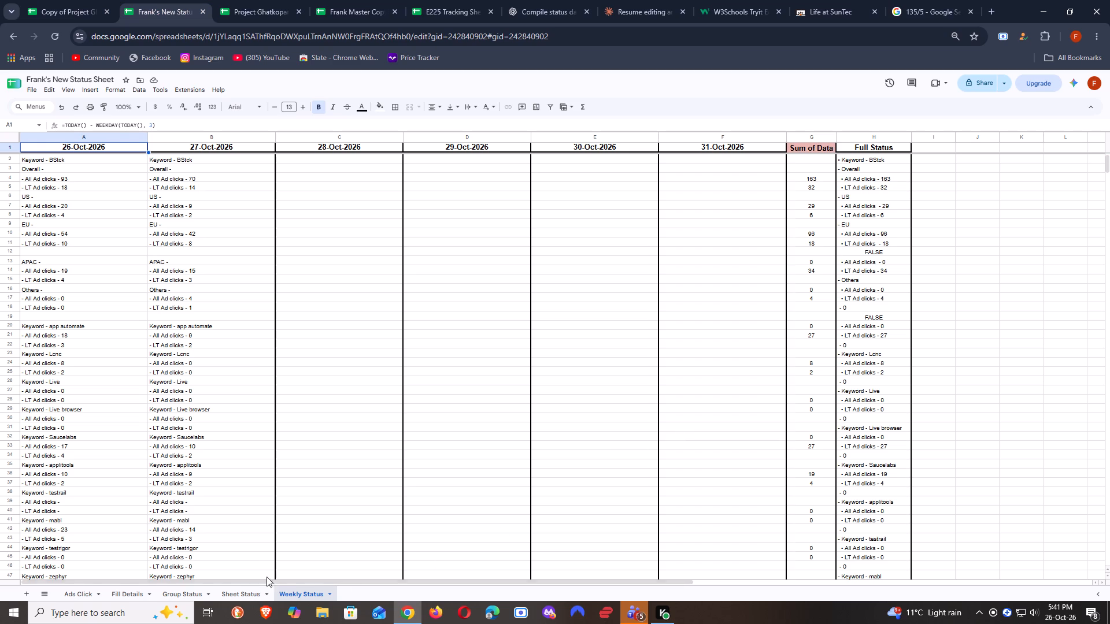
pyautogui.click(295, 0)
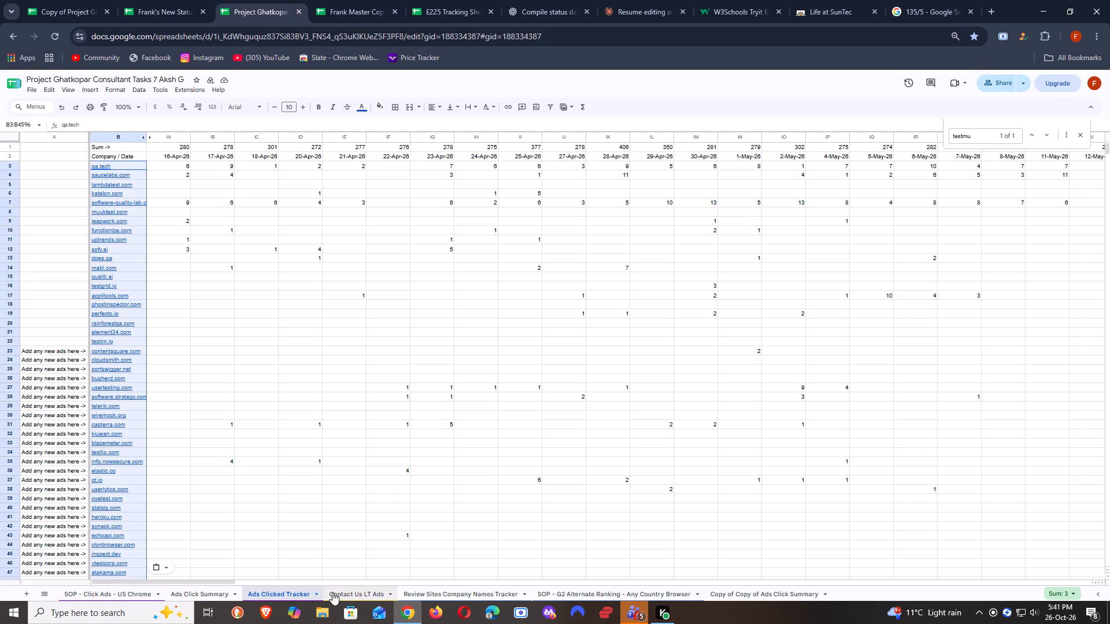
pyautogui.moveTo(182, 582); pyautogui.dragTo(1109, 566)
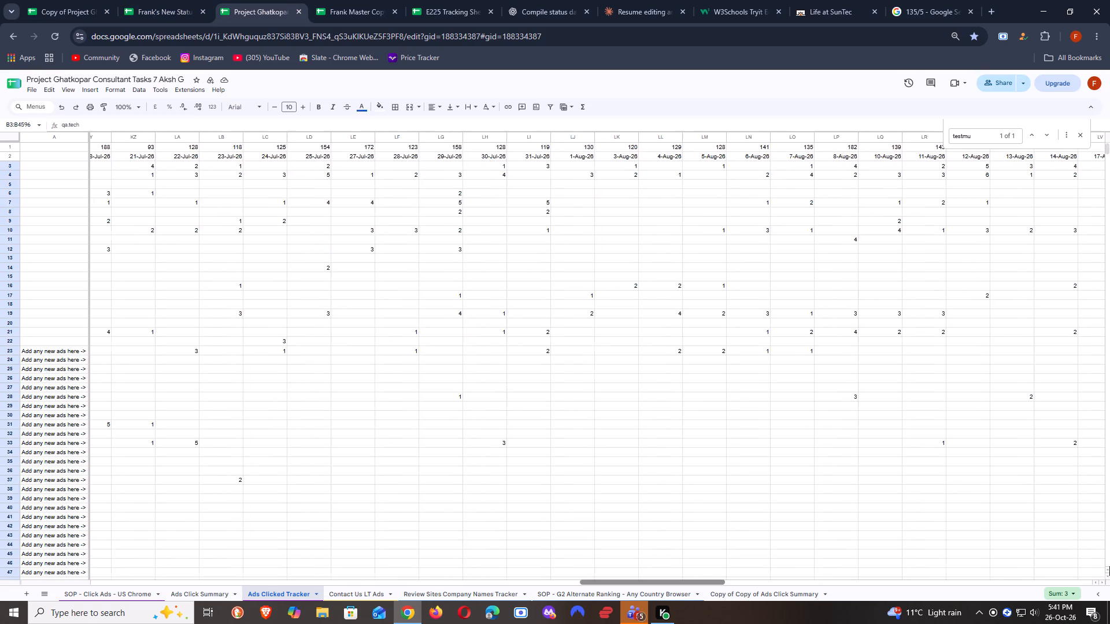
pyautogui.moveTo(1109, 566); pyautogui.dragTo(1109, 567)
pyautogui.scroll(4, 934, 204)
pyautogui.click(844, 162)
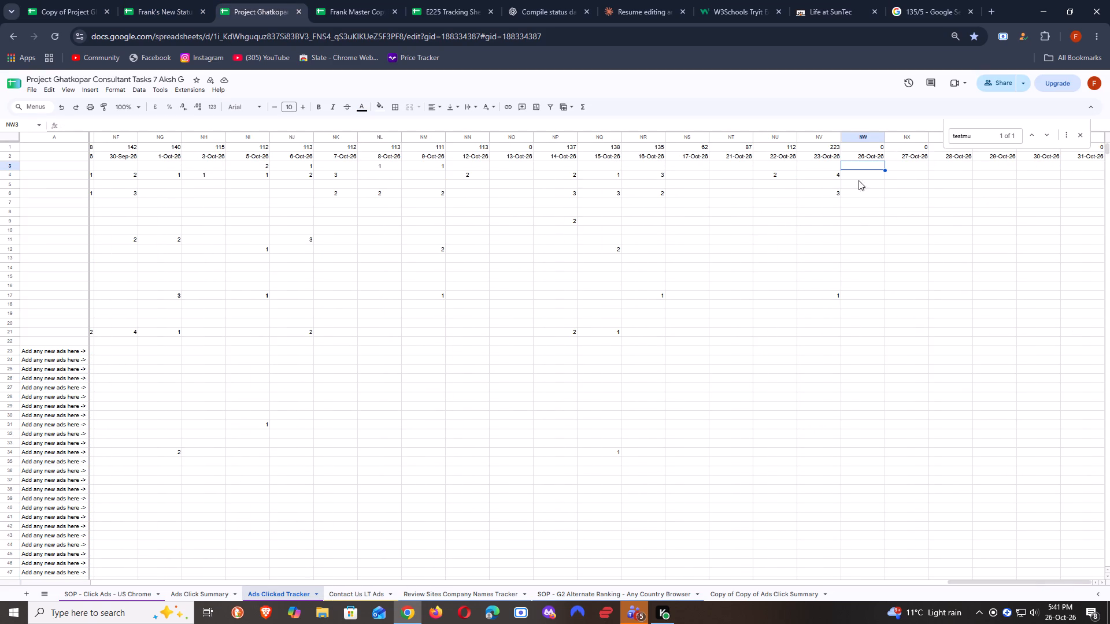
pyautogui.scroll(4, 861, 194)
pyautogui.hotkey('ctrl', 'shift', 'v')
pyautogui.click(949, 300)
# Examine the tracker copy's 26-Oct-26 counts and the Weekly Status, Group Status and Fill Details sheets in Frank's New Status Sheet.
pyautogui.click(36, 0)
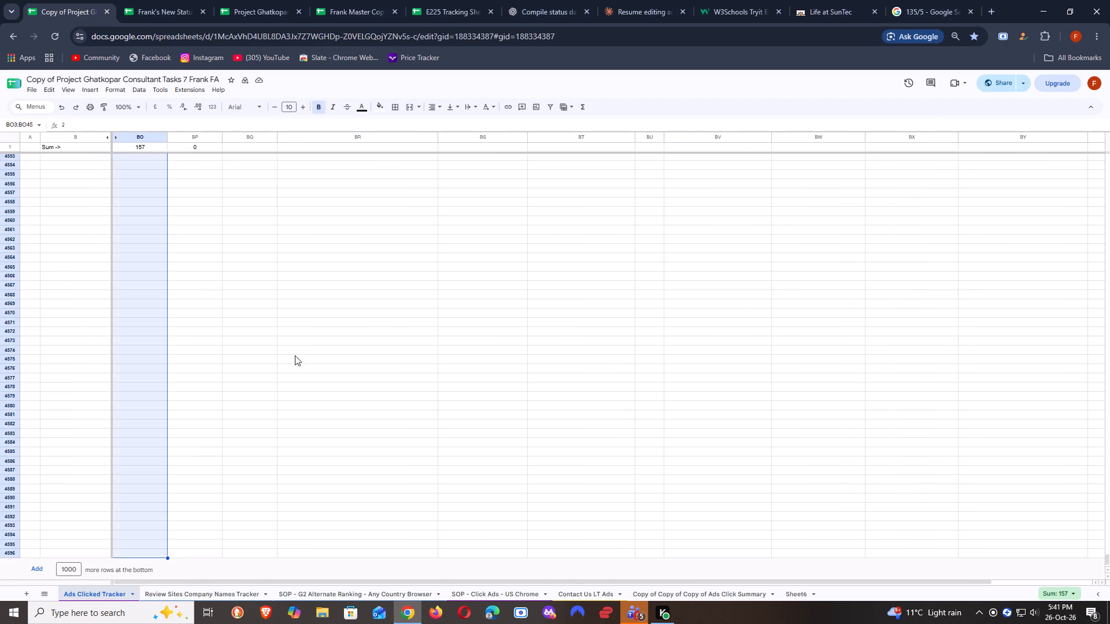
pyautogui.click(295, 351)
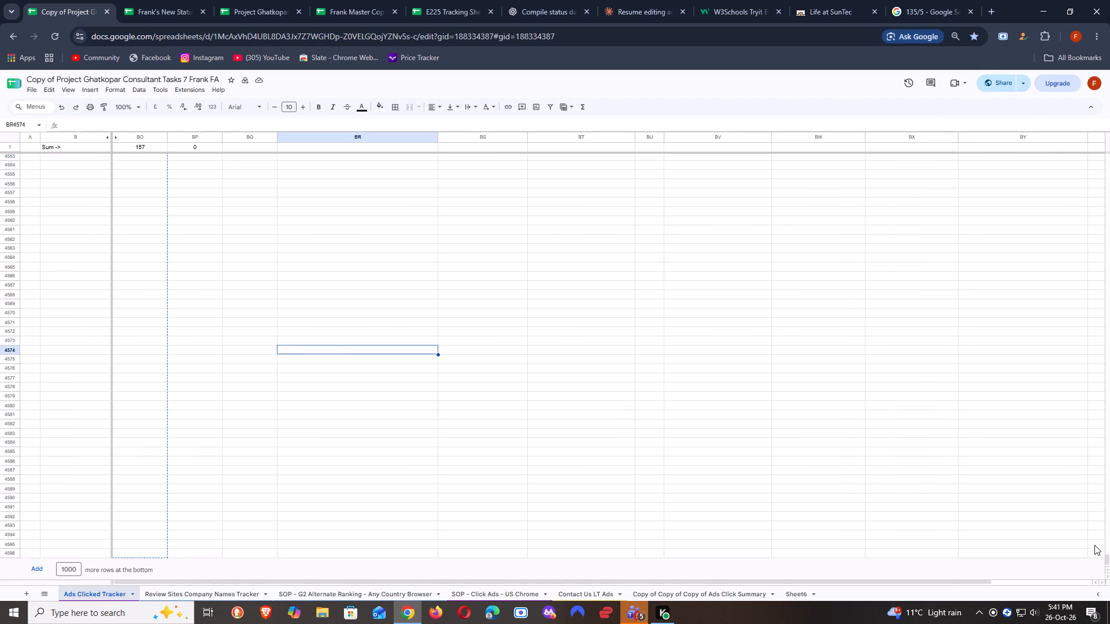
pyautogui.moveTo(1109, 562); pyautogui.dragTo(1109, 0)
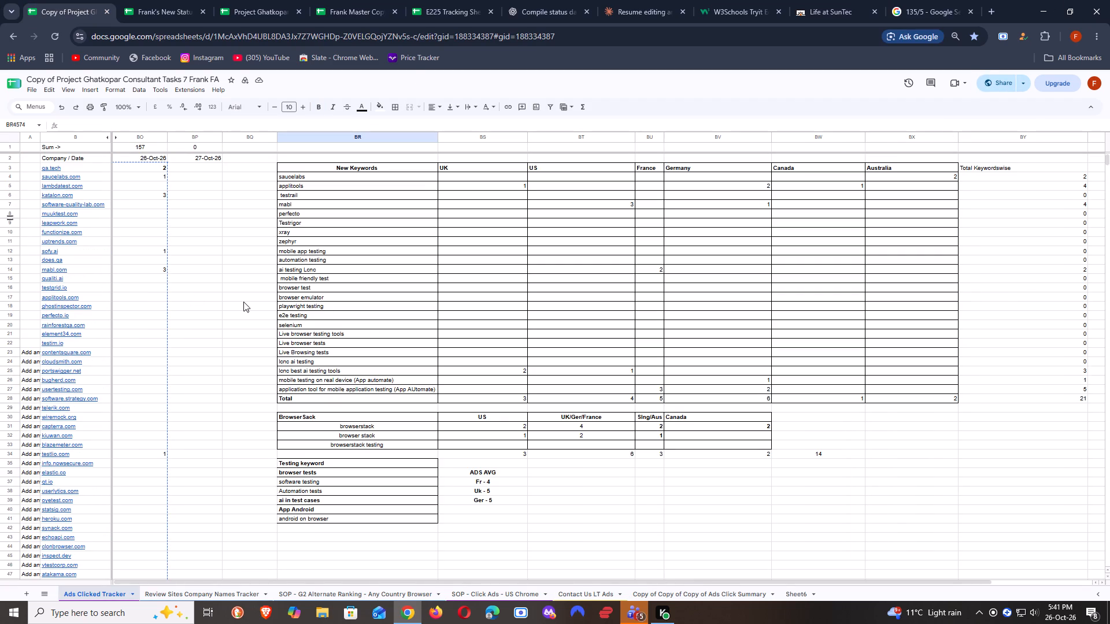
pyautogui.click(243, 302)
pyautogui.scroll(6, 227, 309)
pyautogui.click(129, 0)
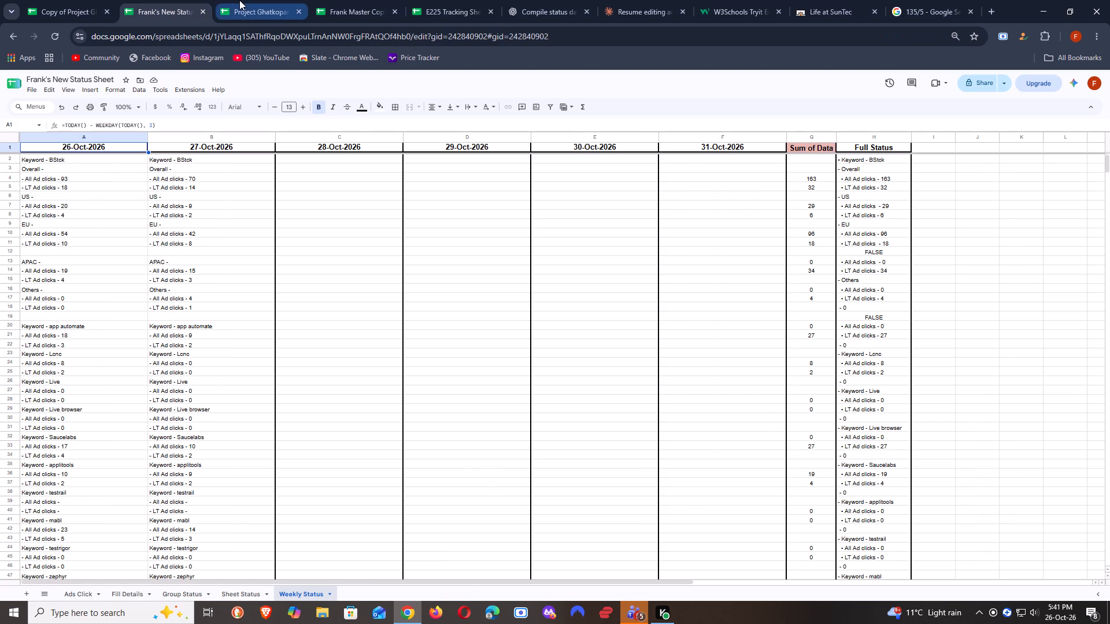
pyautogui.click(239, 0)
pyautogui.click(165, 0)
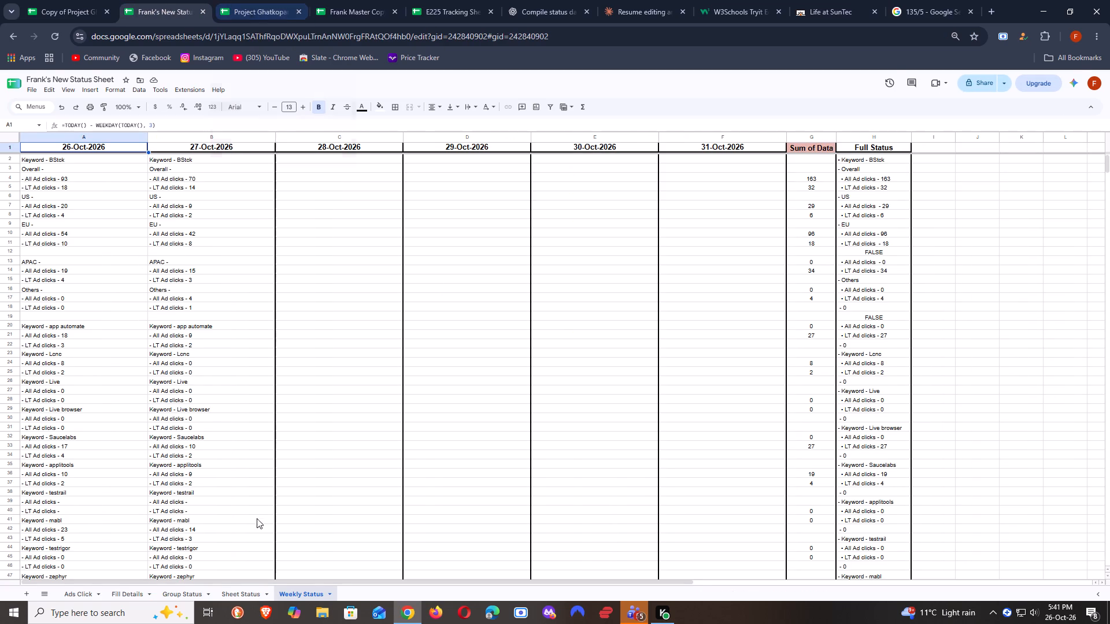
pyautogui.click(193, 599)
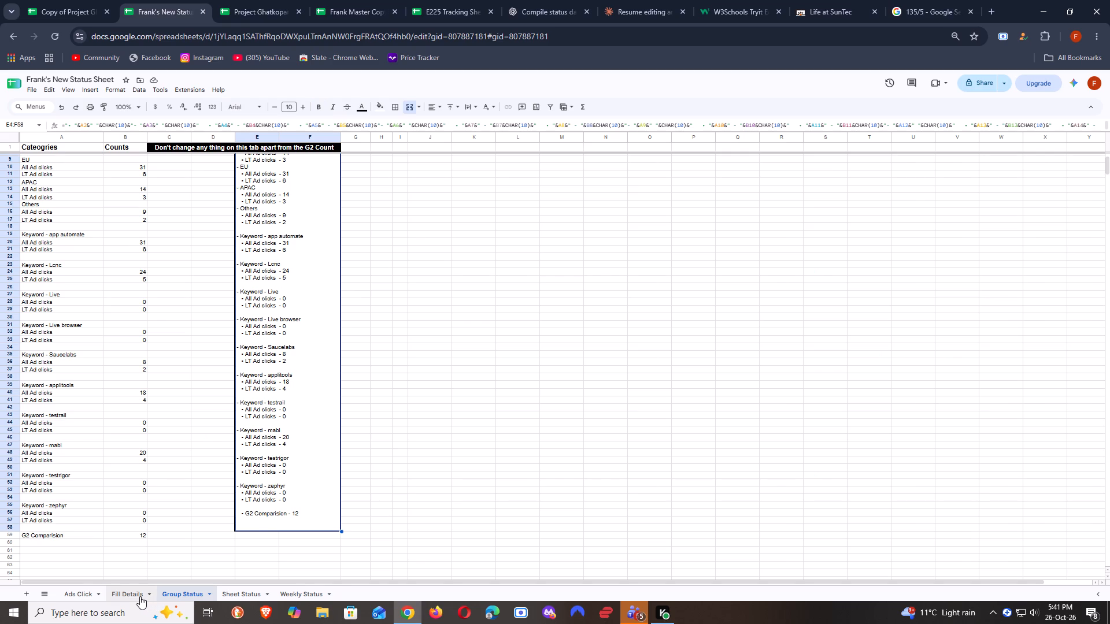
pyautogui.scroll(6, 364, 401)
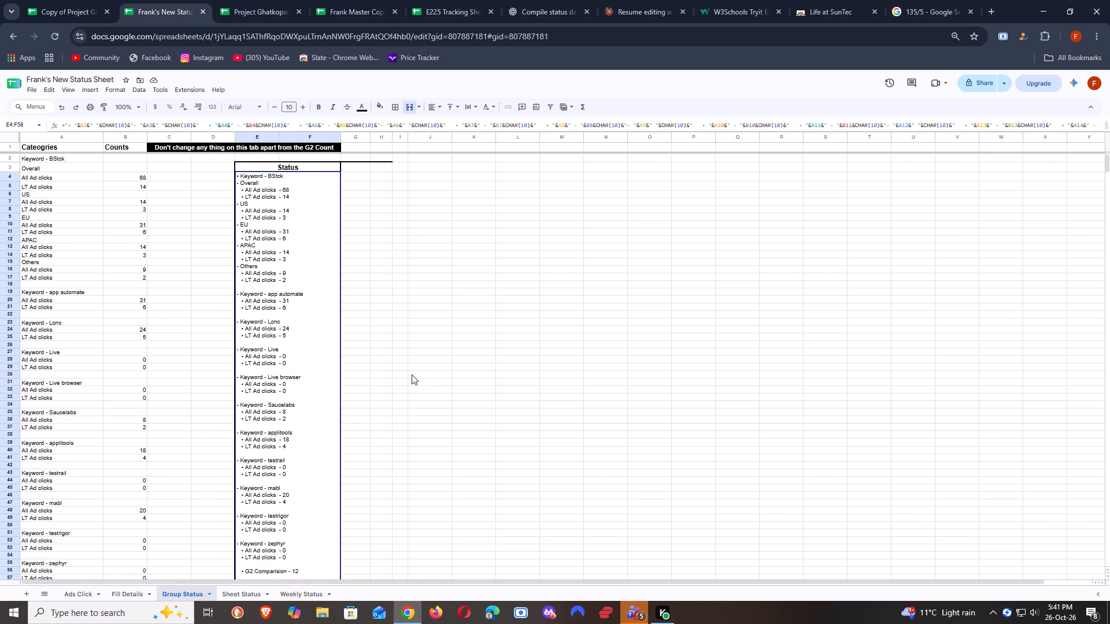
pyautogui.click(121, 593)
pyautogui.scroll(4, 245, 493)
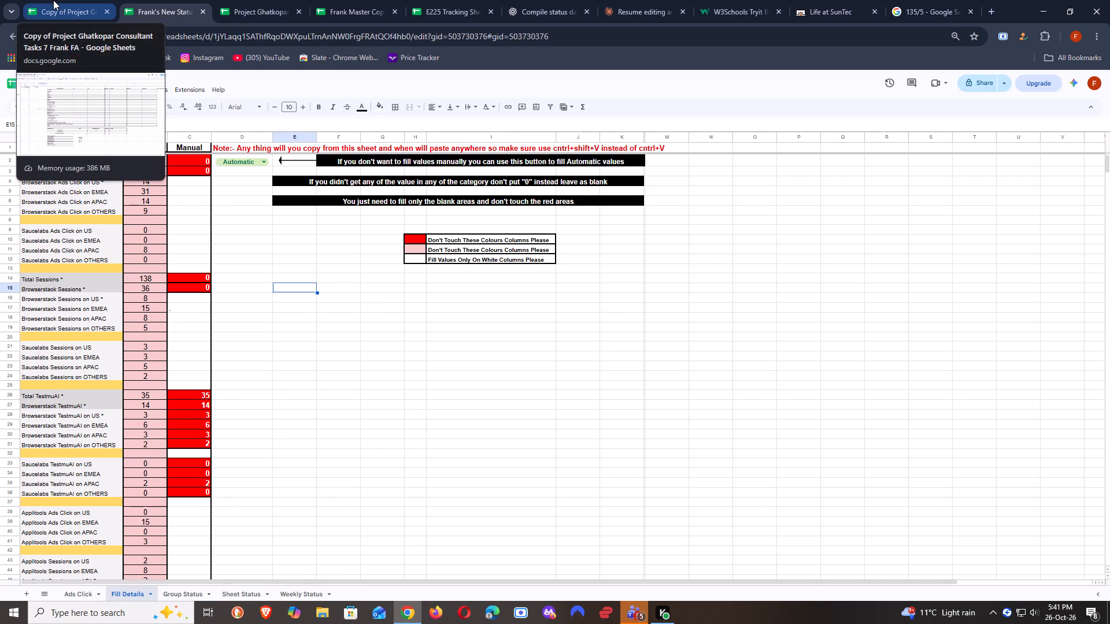
pyautogui.click(278, 418)
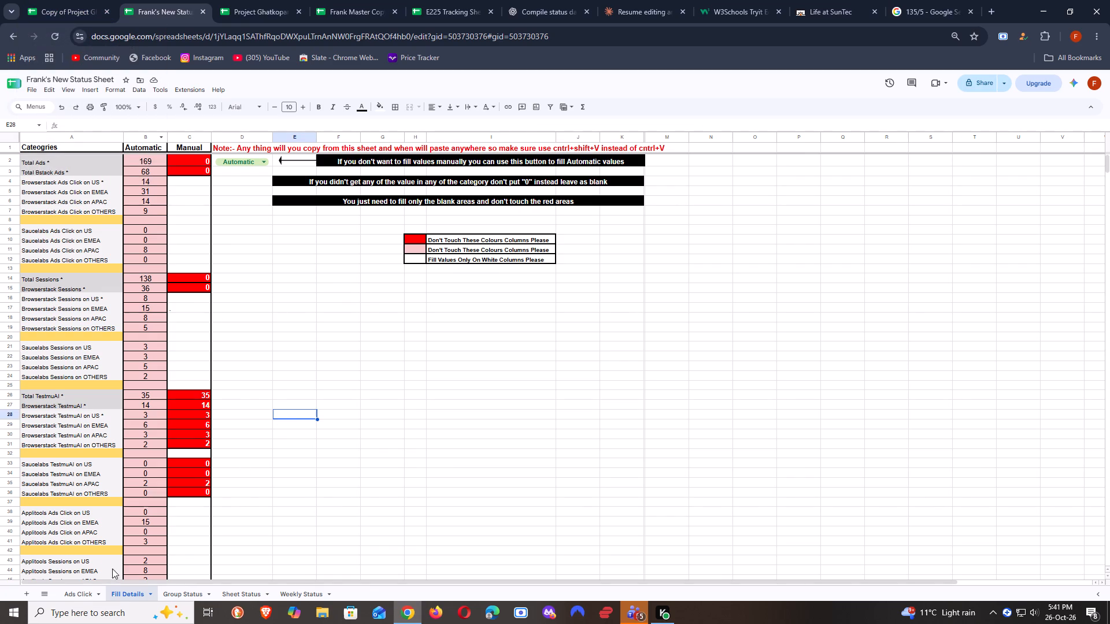
# In the tracker copy's 26-Oct-26 column, set the zebra.com count to 5 and the mercor.com count to 4.
pyautogui.click(80, 0)
pyautogui.click(206, 388)
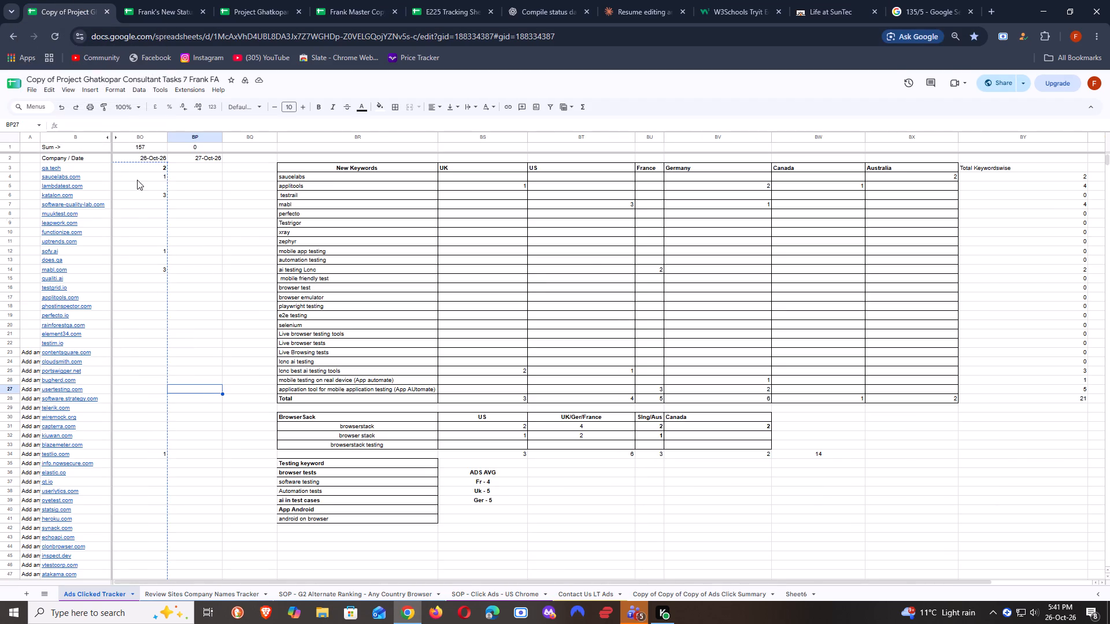
pyautogui.click(144, 274)
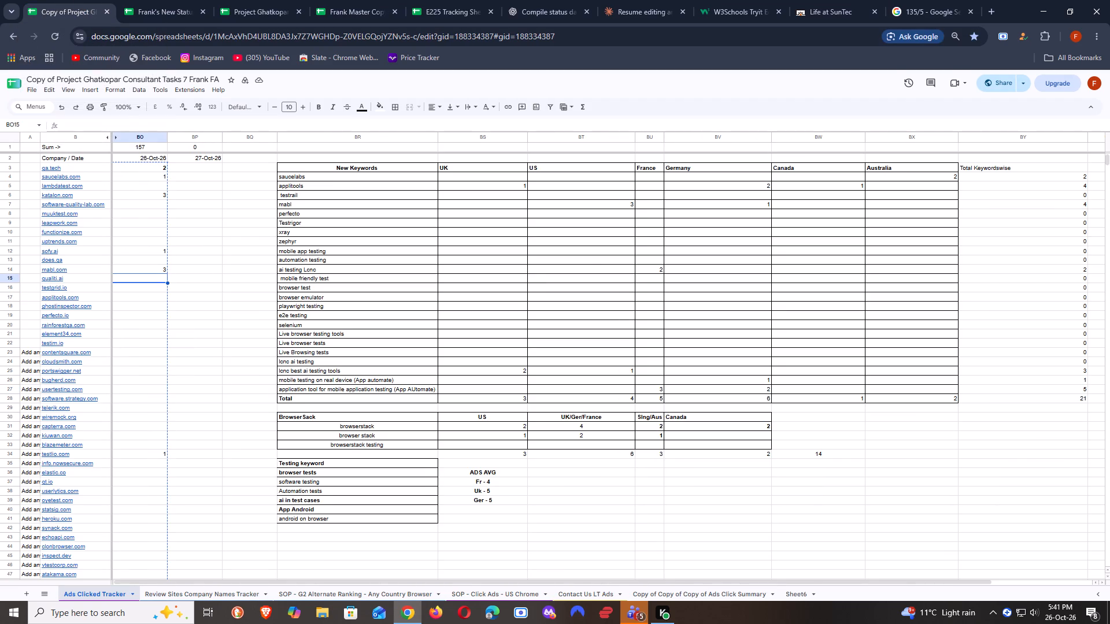
pyautogui.scroll(-12, 127, 471)
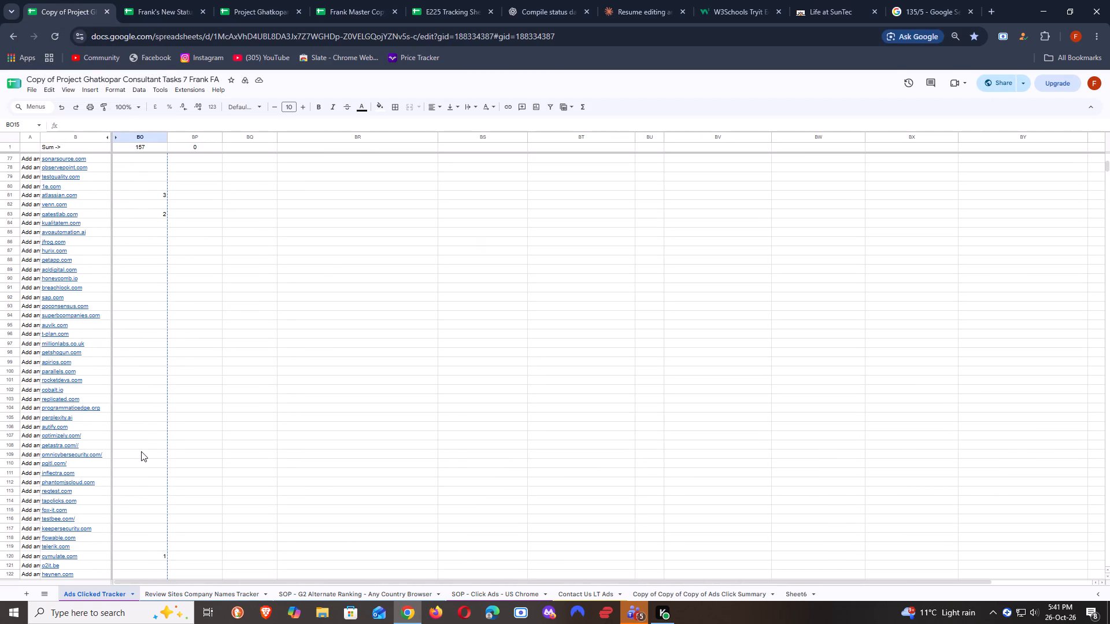
pyautogui.scroll(3, 141, 451)
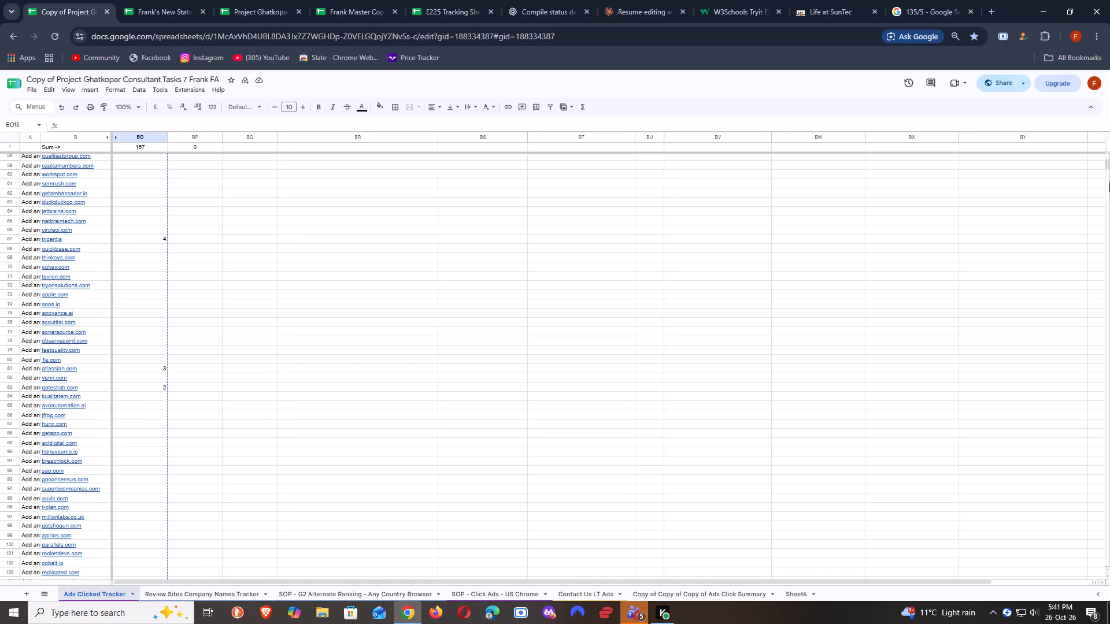
pyautogui.moveTo(1109, 169); pyautogui.dragTo(1075, 356)
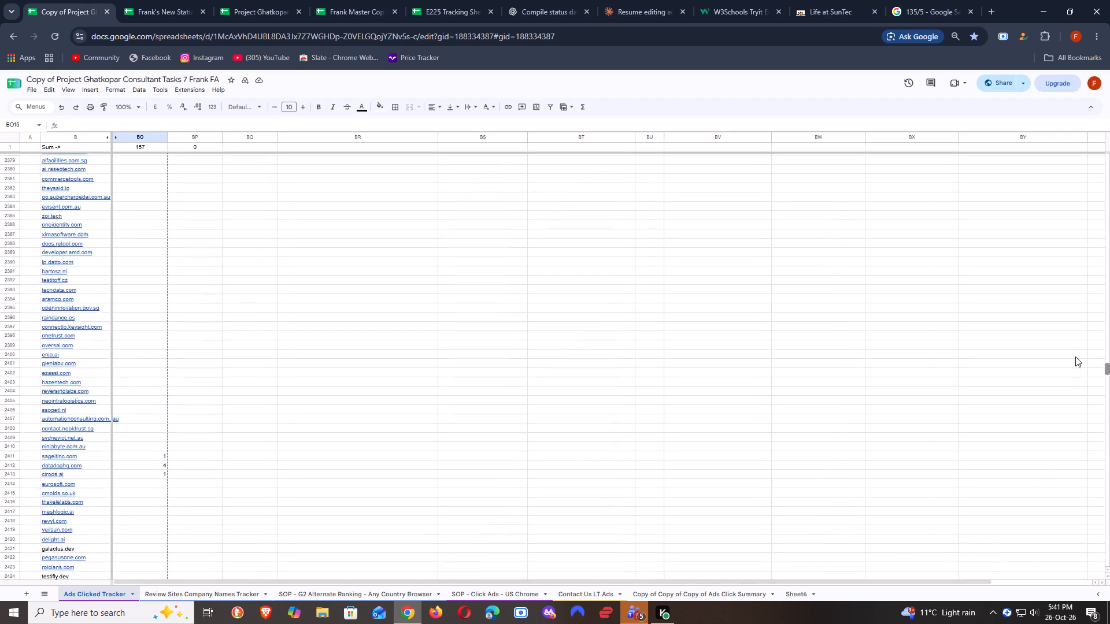
pyautogui.moveTo(1075, 356); pyautogui.dragTo(1073, 380)
pyautogui.scroll(-7, 231, 447)
pyautogui.scroll(1, 9, 438)
pyautogui.scroll(-5, 13, 434)
pyautogui.scroll(-4, 93, 444)
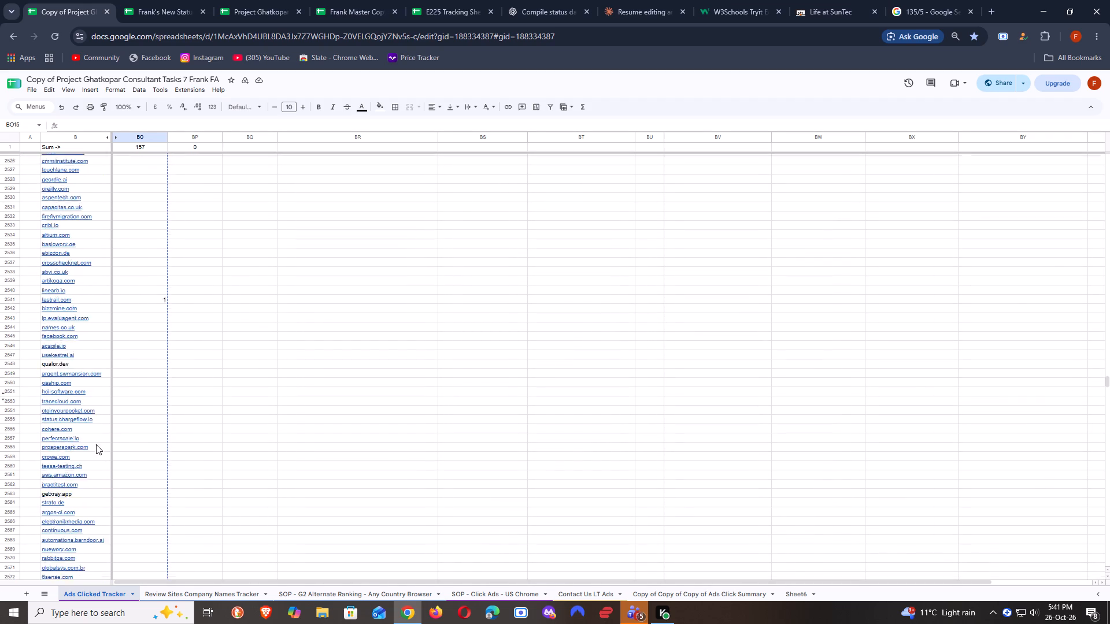
pyautogui.scroll(-7, 96, 444)
pyautogui.scroll(3, 101, 428)
pyautogui.click(148, 321)
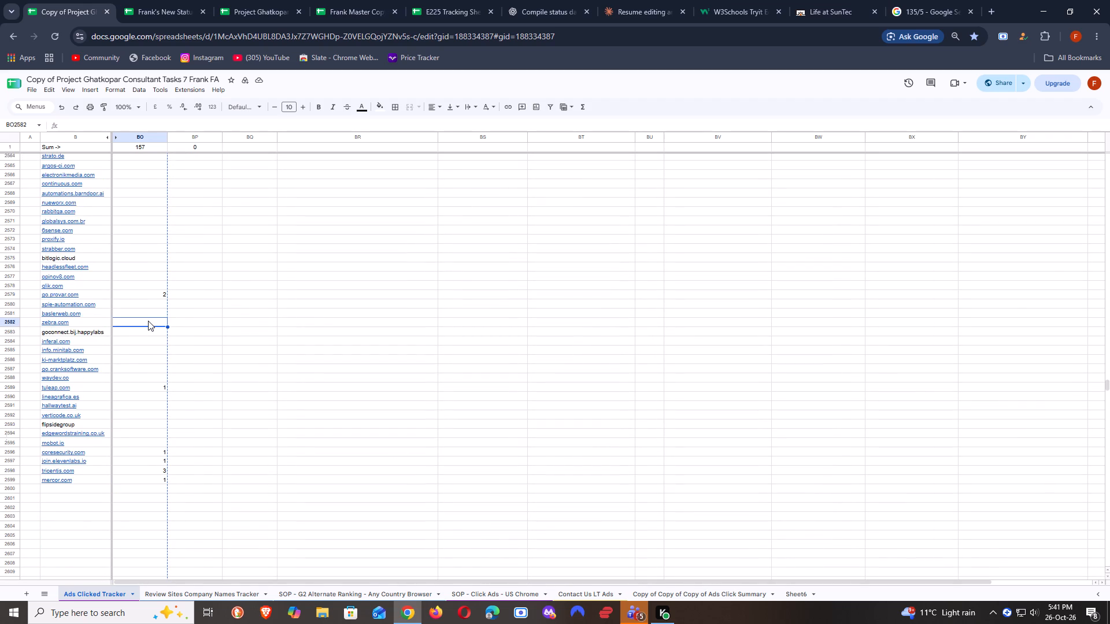
pyautogui.press('5')
pyautogui.click(302, 417)
pyautogui.click(151, 481)
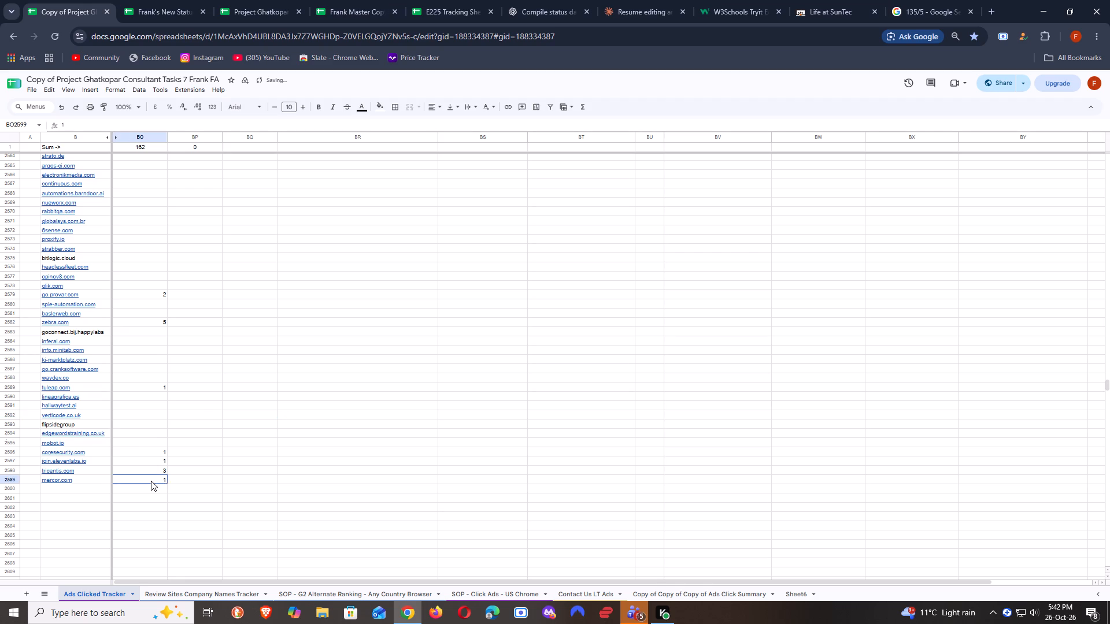
pyautogui.press('4')
pyautogui.click(412, 459)
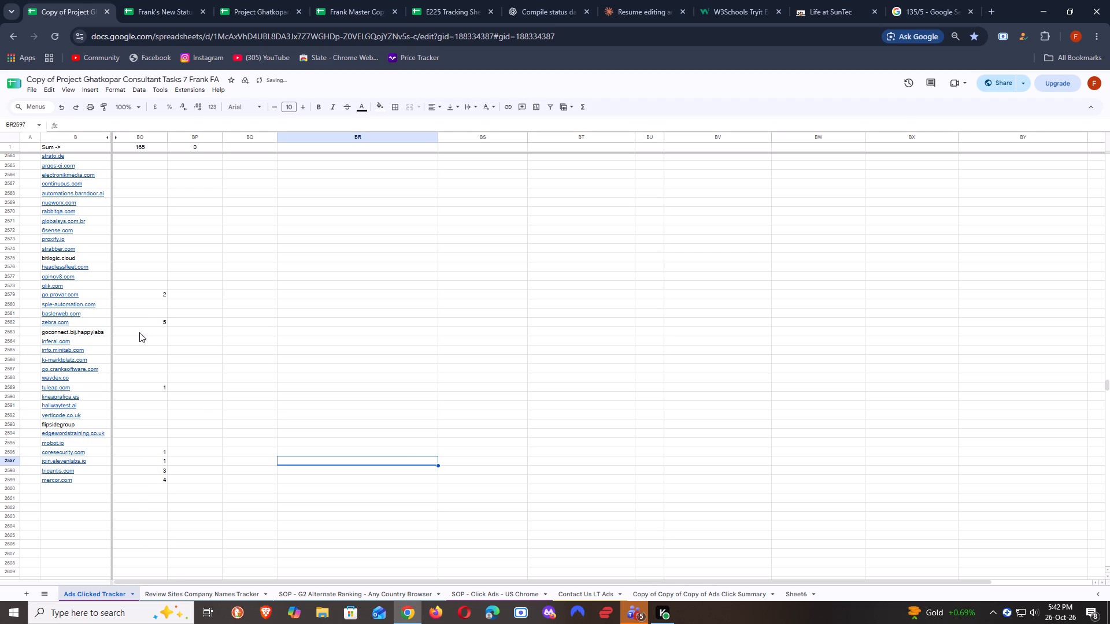
# Set the 26-Oct-26 counts to 3 for go.provar.com and 4 for tuleap.com.
pyautogui.click(154, 298)
pyautogui.press('3')
pyautogui.click(265, 302)
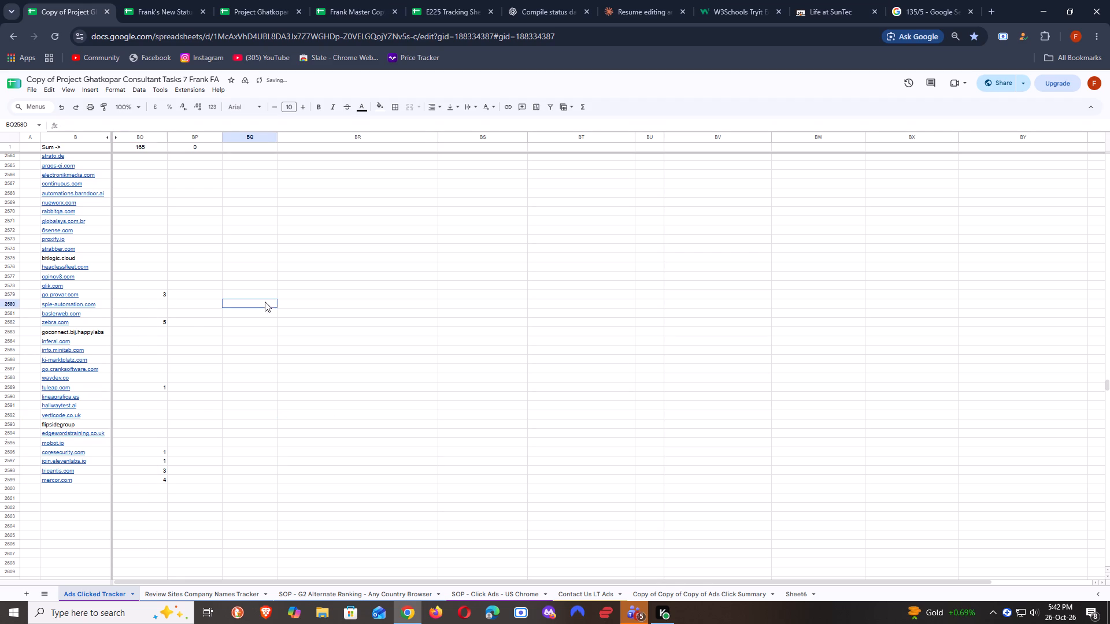
pyautogui.click(150, 392)
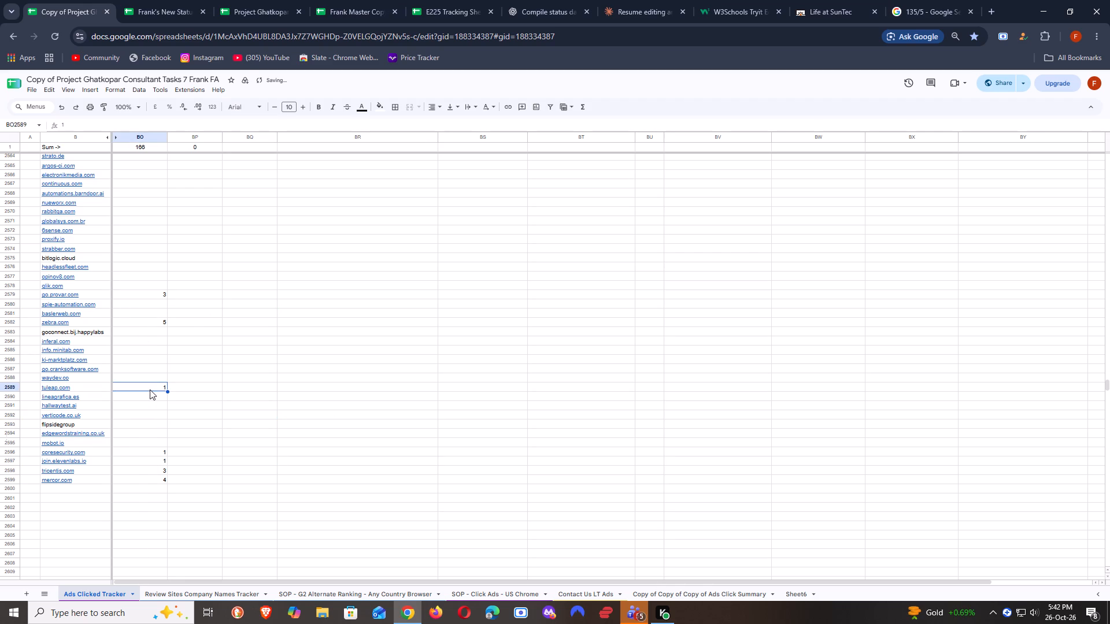
pyautogui.press('3')
pyautogui.click(228, 393)
pyautogui.click(154, 392)
pyautogui.press('4')
pyautogui.click(380, 383)
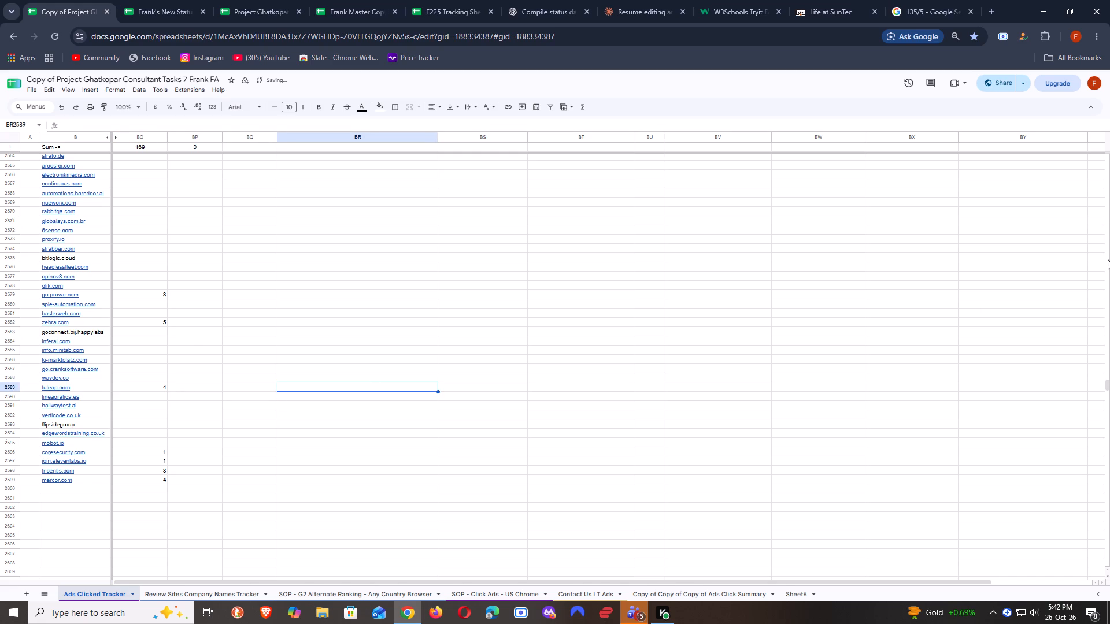
# Copy the tracker copy's 26-Oct-26 counts from the qa.tech row down to the bottom of the sheet.
pyautogui.moveTo(1107, 385); pyautogui.dragTo(1070, 0)
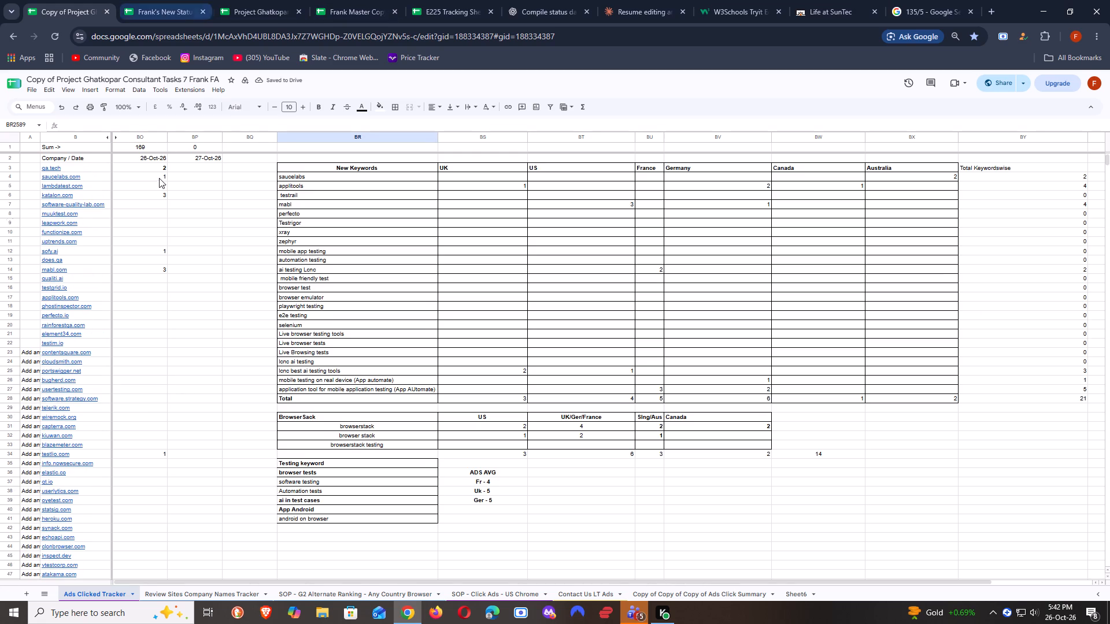
pyautogui.click(156, 163)
pyautogui.click(151, 174)
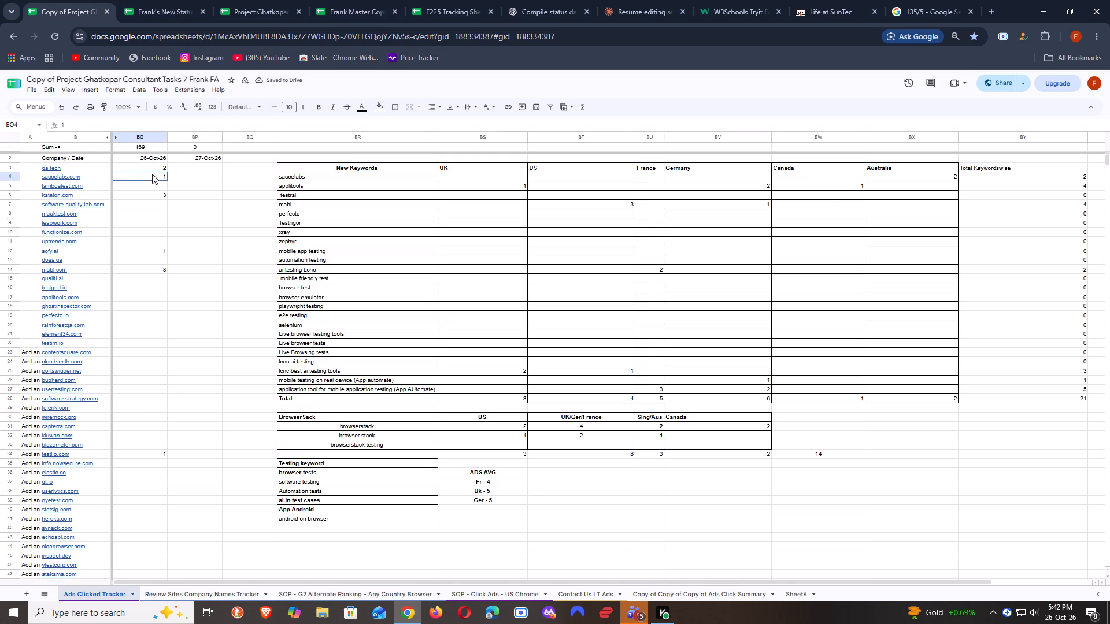
pyautogui.click(150, 167)
pyautogui.hotkey('ctrl', 'shift', 'Down')
pyautogui.hotkey('ctrl', 'shift', 'Down')
pyautogui.hotkey('ctrl', 'shift', 'Down')
pyautogui.hotkey('ctrl', 'shift', 'Down')
pyautogui.hotkey('ctrl', 'shift', 'Down')
pyautogui.hotkey('ctrl', 'shift', 'Down')
pyautogui.hotkey('ctrl', 'shift', 'Down')
pyautogui.hotkey('ctrl', 'shift', 'Down')
pyautogui.hotkey('ctrl', 'shift', 'Down')
pyautogui.hotkey('ctrl', 'shift', 'Down')
pyautogui.hotkey('ctrl', 'shift', 'Down')
pyautogui.hotkey('ctrl', 'shift', 'Down')
pyautogui.hotkey('ctrl', 'shift', 'Down')
pyautogui.hotkey('ctrl', 'shift', 'Down')
pyautogui.hotkey('ctrl', 'shift', 'Down')
pyautogui.hotkey('ctrl', 'shift', 'Down')
pyautogui.hotkey('ctrl', 'shift', 'Down')
pyautogui.hotkey('ctrl', 'shift', 'Down')
pyautogui.hotkey('ctrl', 'shift', 'Down')
pyautogui.hotkey('ctrl', 'shift', 'Down')
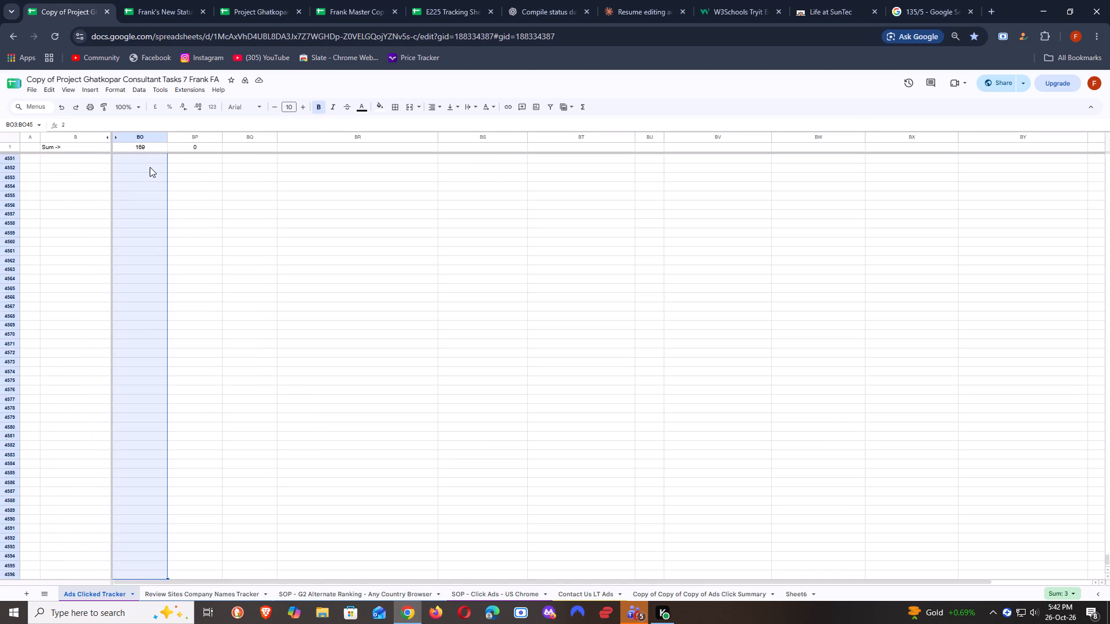
pyautogui.hotkey('ctrl', 'c')
# In the original Project Ghatkopar workbook's Ads Clicked Tracker, paste the counts as values only under 26-Oct-26, starting at the qa.tech row.
pyautogui.click(233, 0)
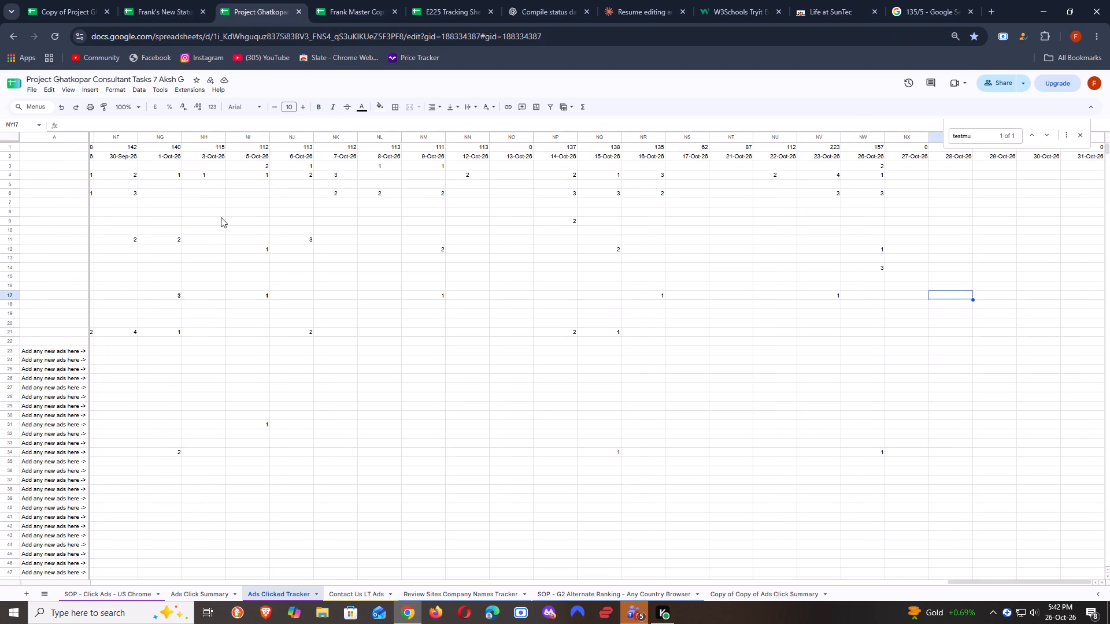
pyautogui.scroll(4, 932, 185)
pyautogui.click(928, 173)
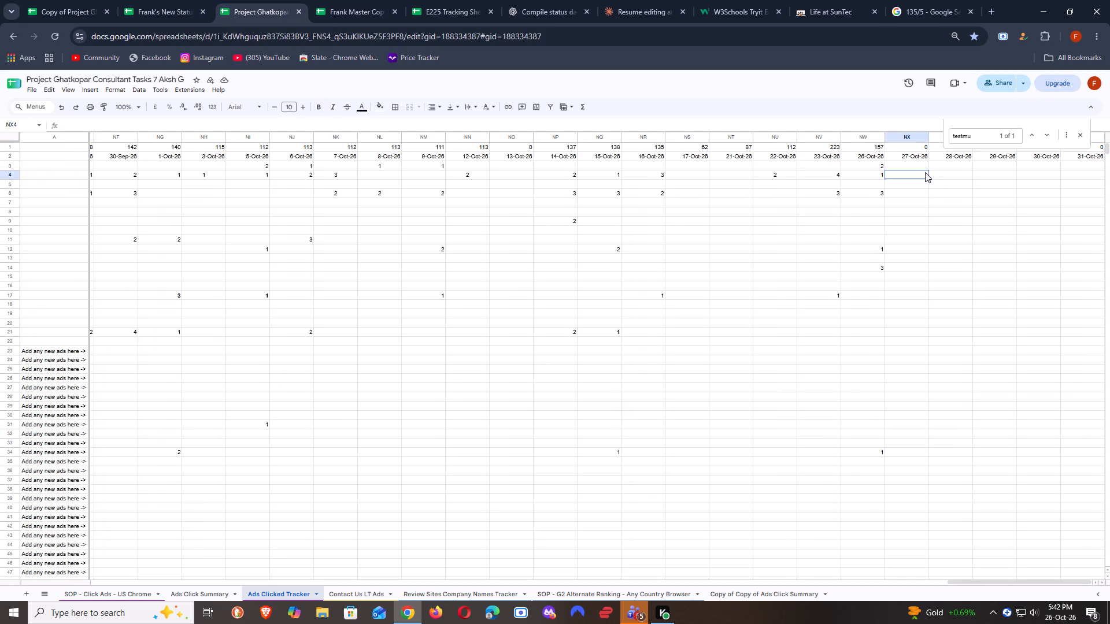
pyautogui.click(1080, 131)
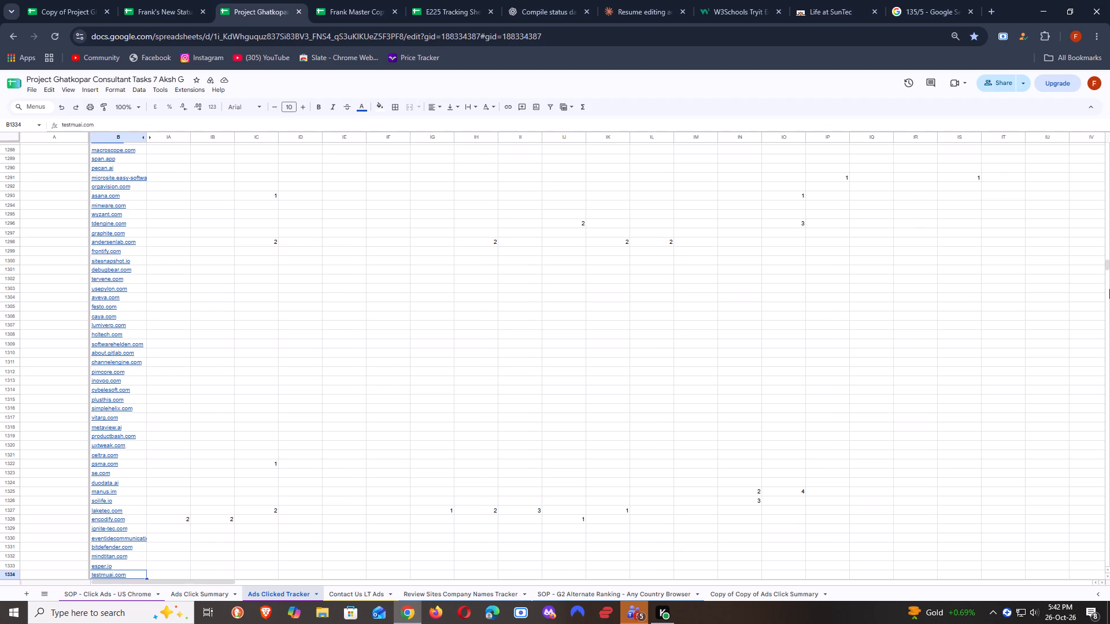
pyautogui.moveTo(1108, 265); pyautogui.dragTo(1102, 53)
pyautogui.scroll(4, 855, 266)
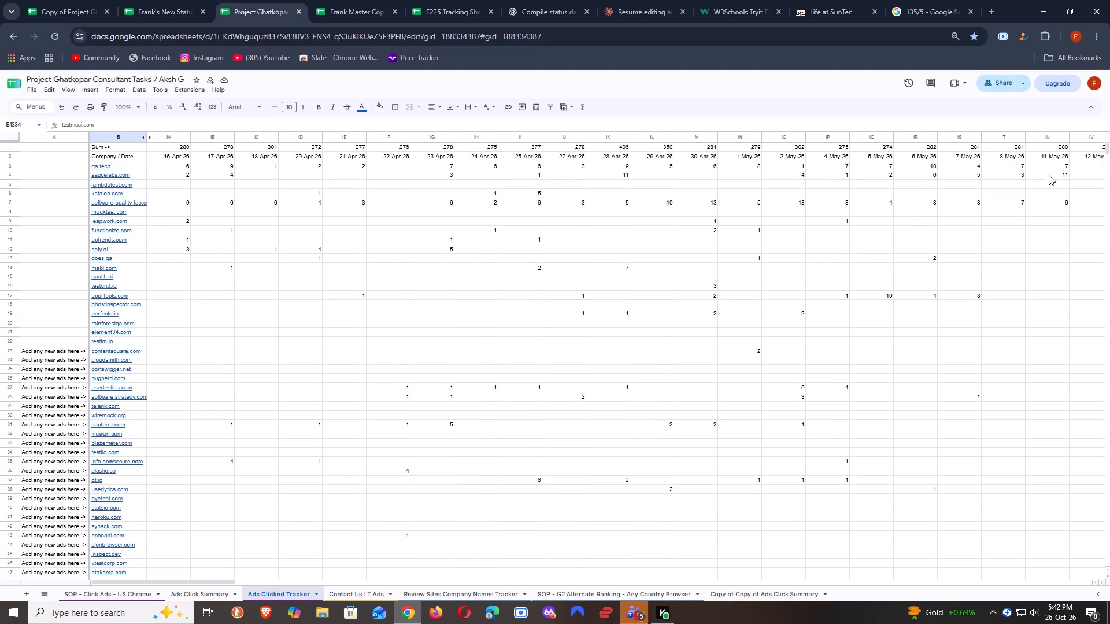
pyautogui.scroll(1, 1054, 177)
pyautogui.moveTo(192, 582); pyautogui.dragTo(1109, 575)
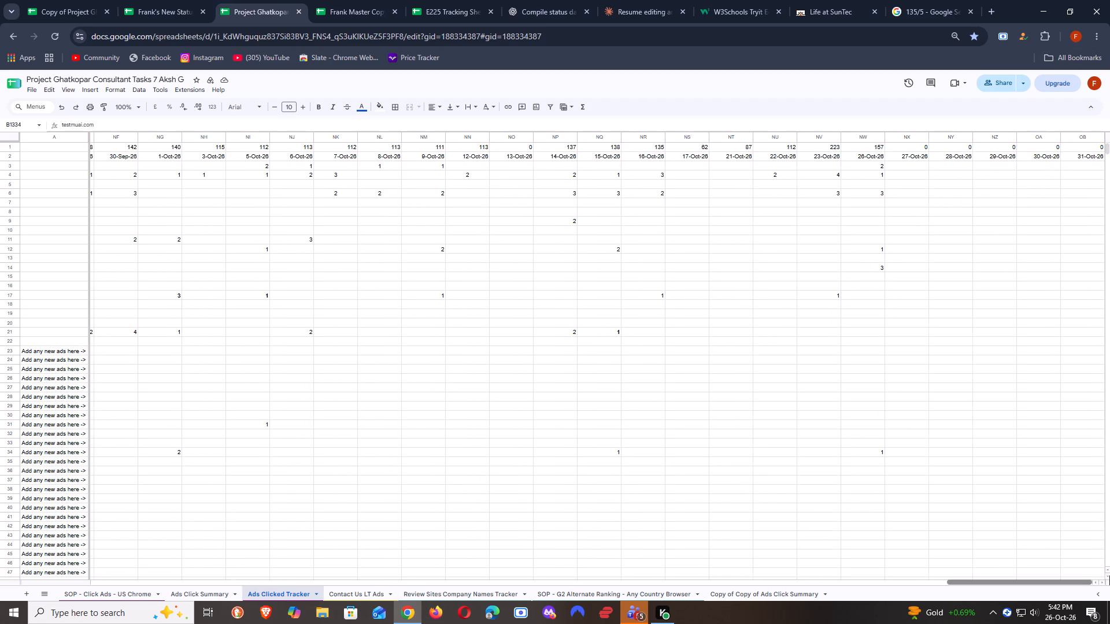
pyautogui.moveTo(1109, 575); pyautogui.dragTo(1108, 561)
pyautogui.scroll(5, 995, 310)
pyautogui.click(855, 162)
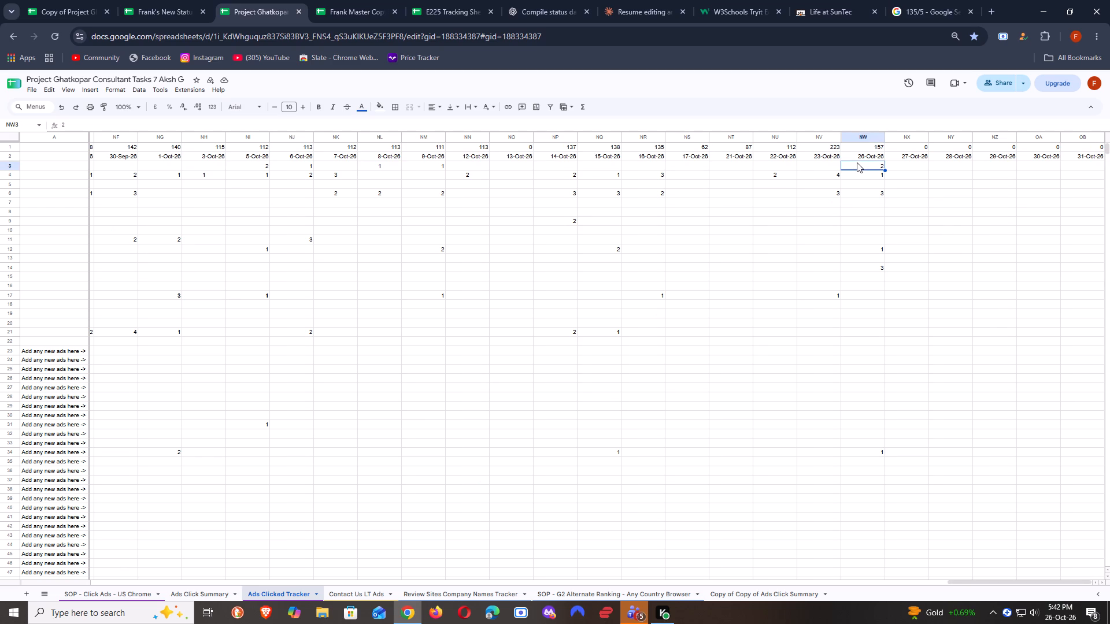
pyautogui.hotkey('ctrl', 'shift', 'v')
pyautogui.click(953, 297)
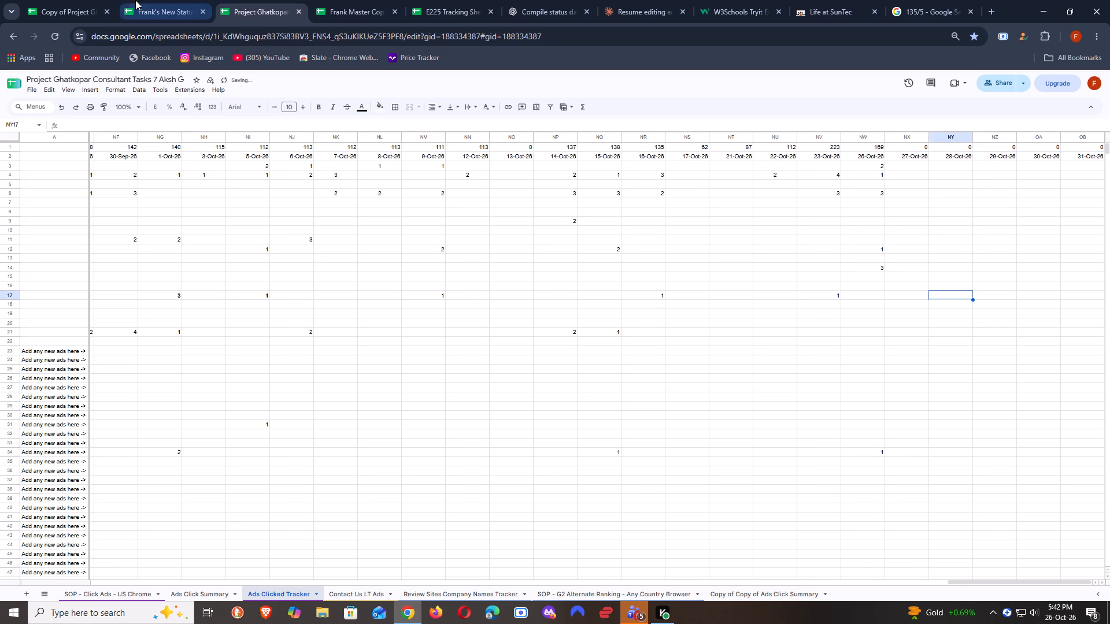
# In the tracker copy's Review Sites Company Names Tracker, set Status 1 to Done for the 26 Oct 2026 evening rows from Peru through Thailand.
pyautogui.click(36, 0)
pyautogui.click(436, 551)
pyautogui.click(170, 594)
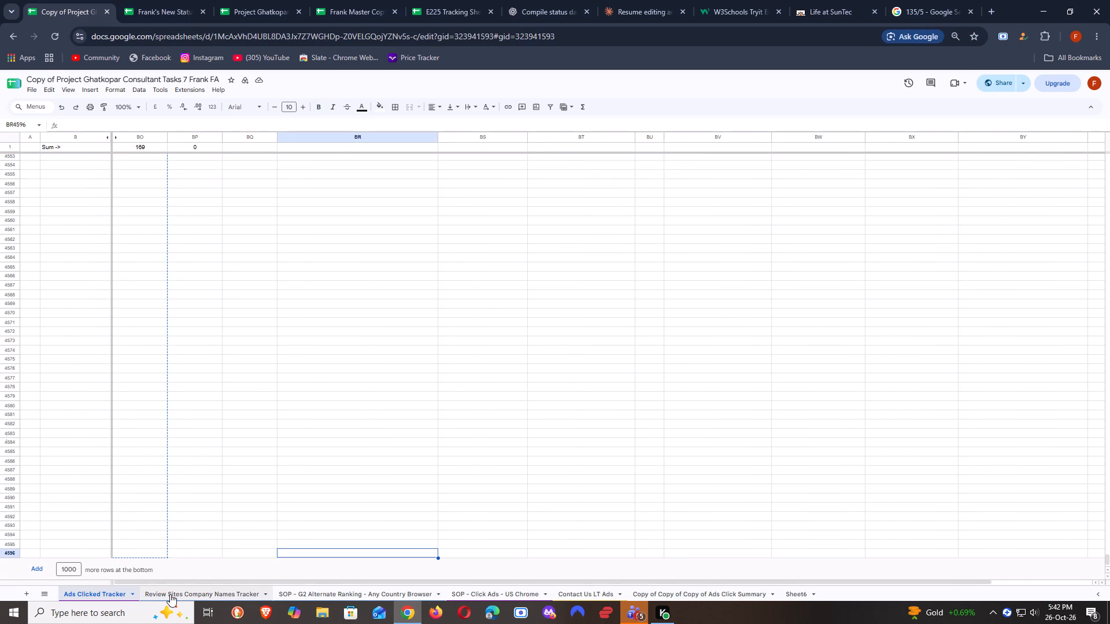
pyautogui.moveTo(1109, 159); pyautogui.dragTo(1109, 493)
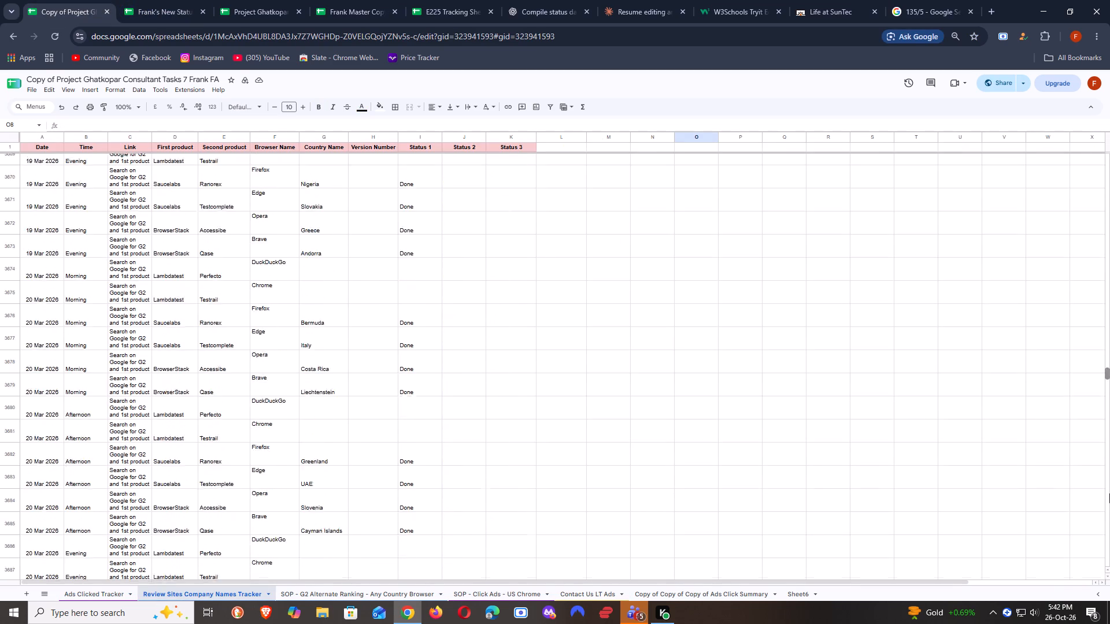
pyautogui.moveTo(1109, 493); pyautogui.dragTo(1097, 562)
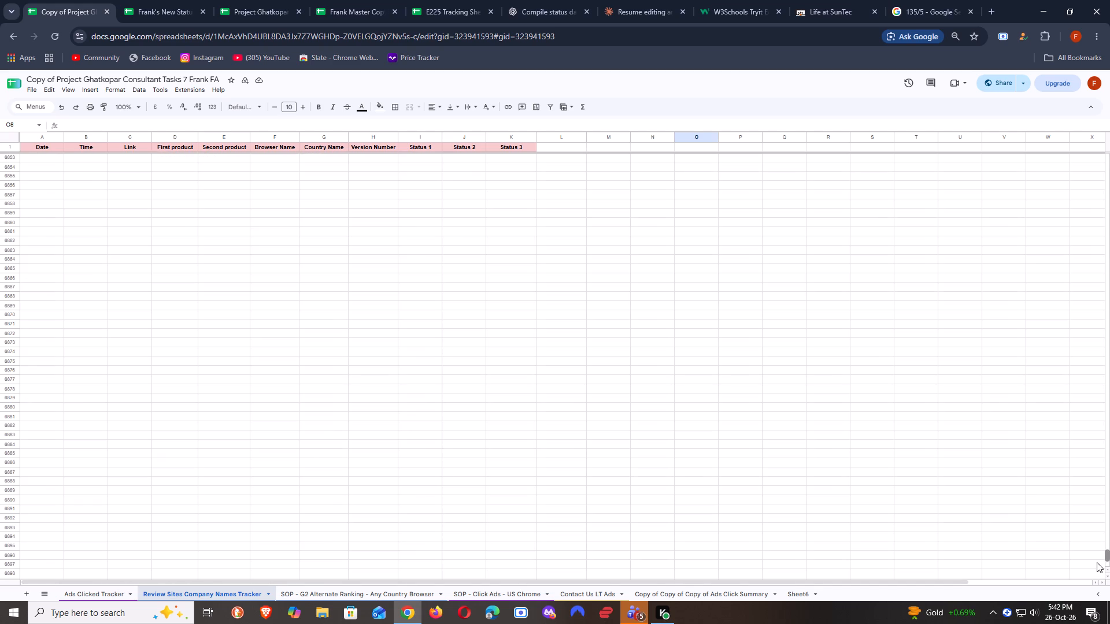
pyautogui.moveTo(1097, 562); pyautogui.dragTo(1096, 551)
pyautogui.scroll(-6, 580, 476)
pyautogui.scroll(-1, 493, 470)
pyautogui.scroll(2, 471, 465)
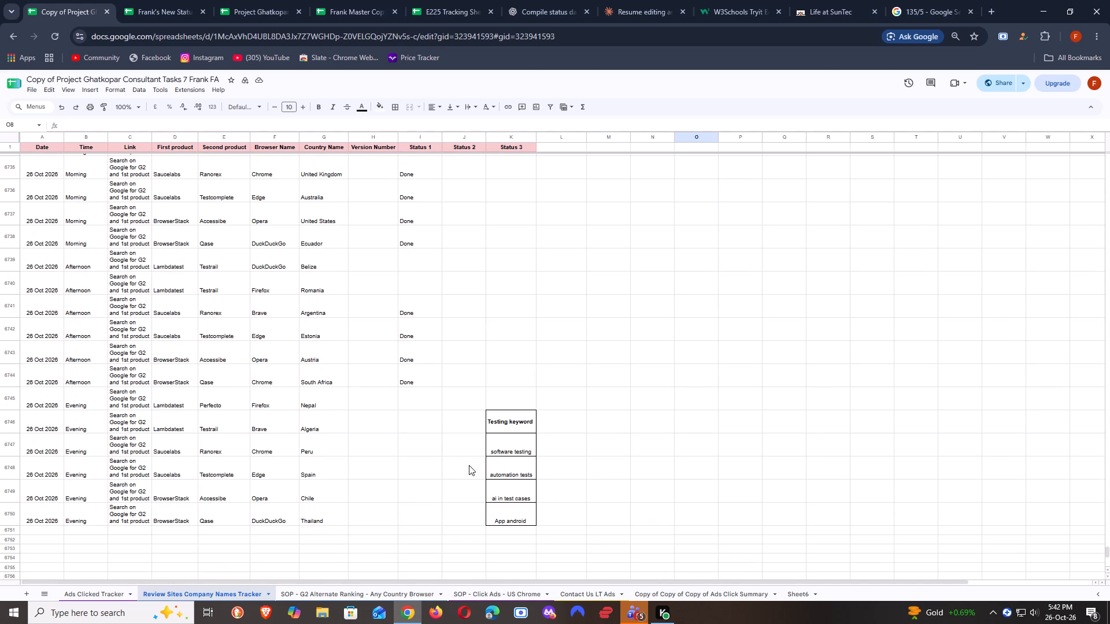
pyautogui.click(423, 442)
pyautogui.write('DOne')
pyautogui.press('Return')
pyautogui.click(417, 377)
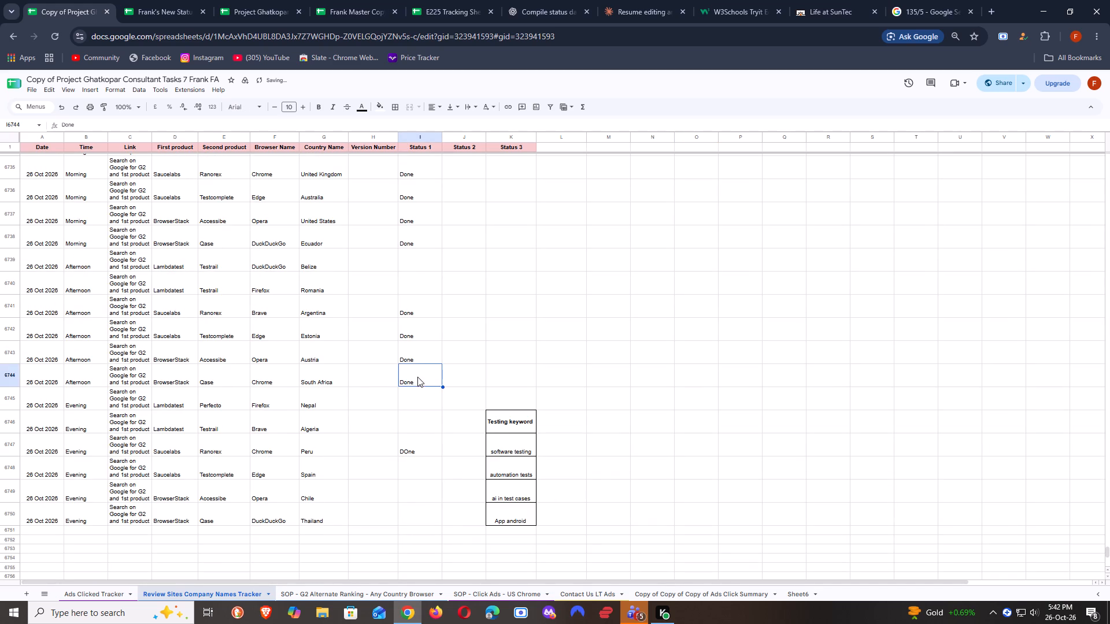
pyautogui.hotkey('ctrl', 'x')
pyautogui.click(433, 447)
pyautogui.hotkey('ctrl', 'c')
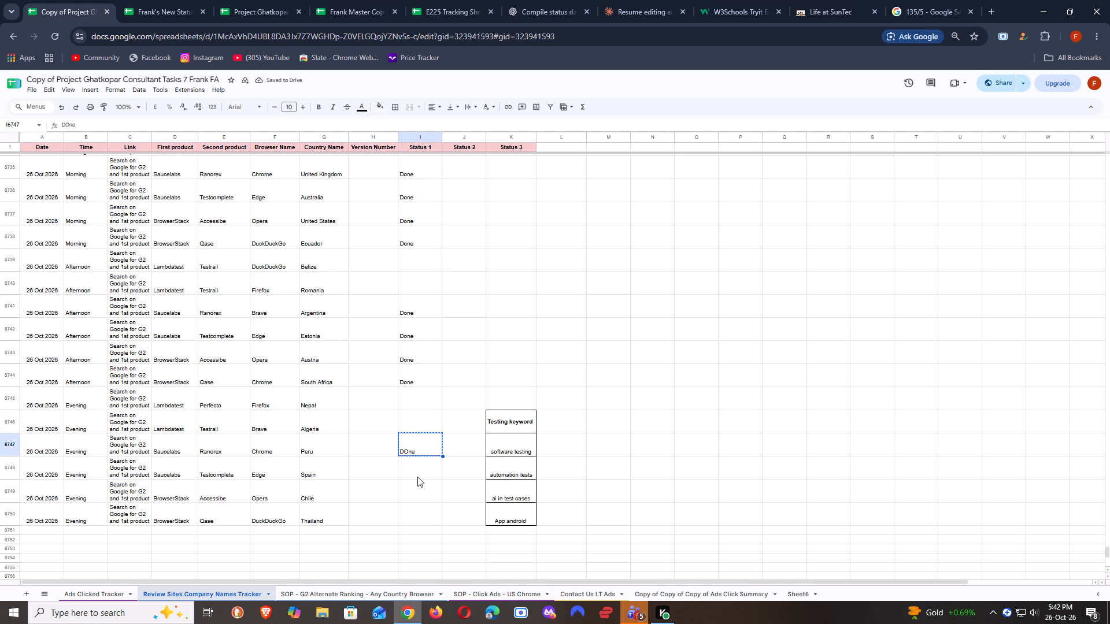
pyautogui.click(417, 477)
pyautogui.click(408, 367)
pyautogui.hotkey('ctrl', 'c')
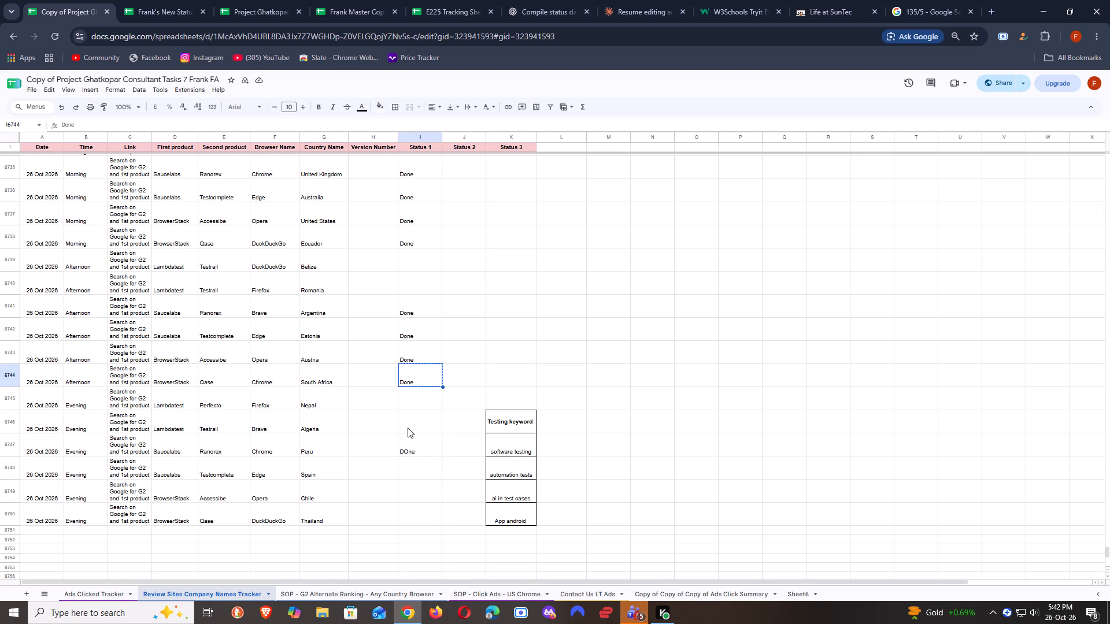
pyautogui.click(408, 449)
pyautogui.hotkey('ctrl', 'v')
pyautogui.click(440, 480)
pyautogui.click(428, 439)
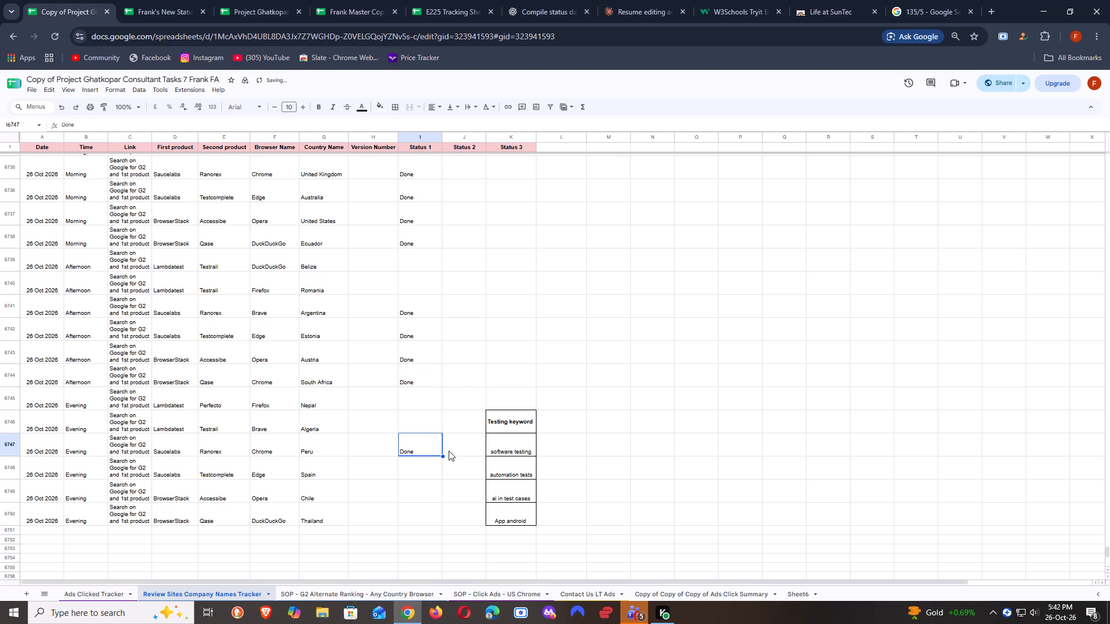
pyautogui.moveTo(442, 455); pyautogui.dragTo(440, 512)
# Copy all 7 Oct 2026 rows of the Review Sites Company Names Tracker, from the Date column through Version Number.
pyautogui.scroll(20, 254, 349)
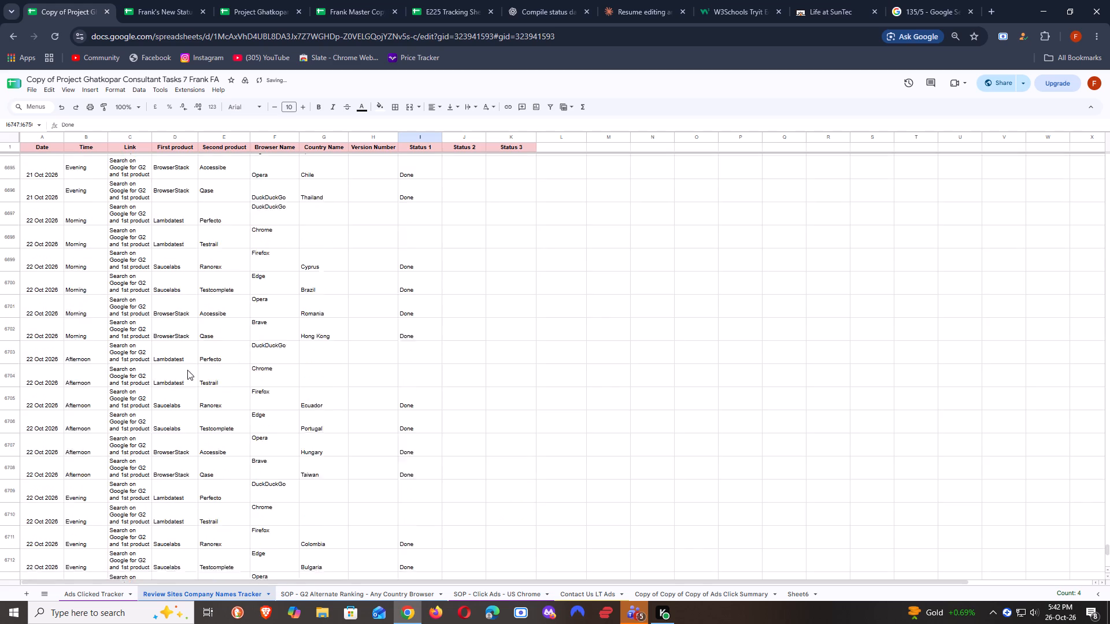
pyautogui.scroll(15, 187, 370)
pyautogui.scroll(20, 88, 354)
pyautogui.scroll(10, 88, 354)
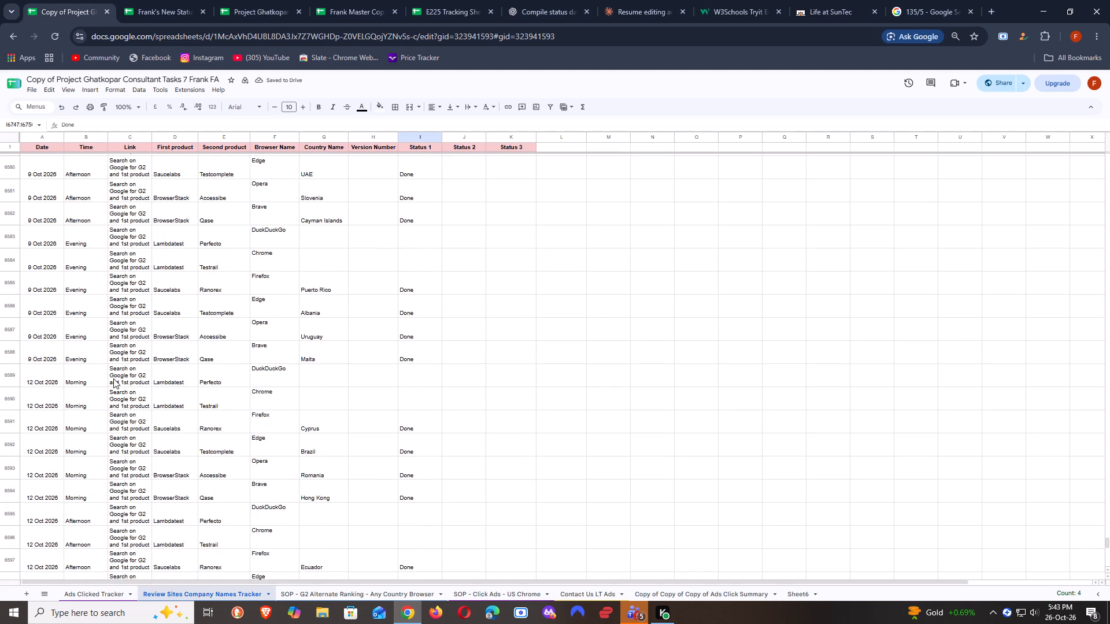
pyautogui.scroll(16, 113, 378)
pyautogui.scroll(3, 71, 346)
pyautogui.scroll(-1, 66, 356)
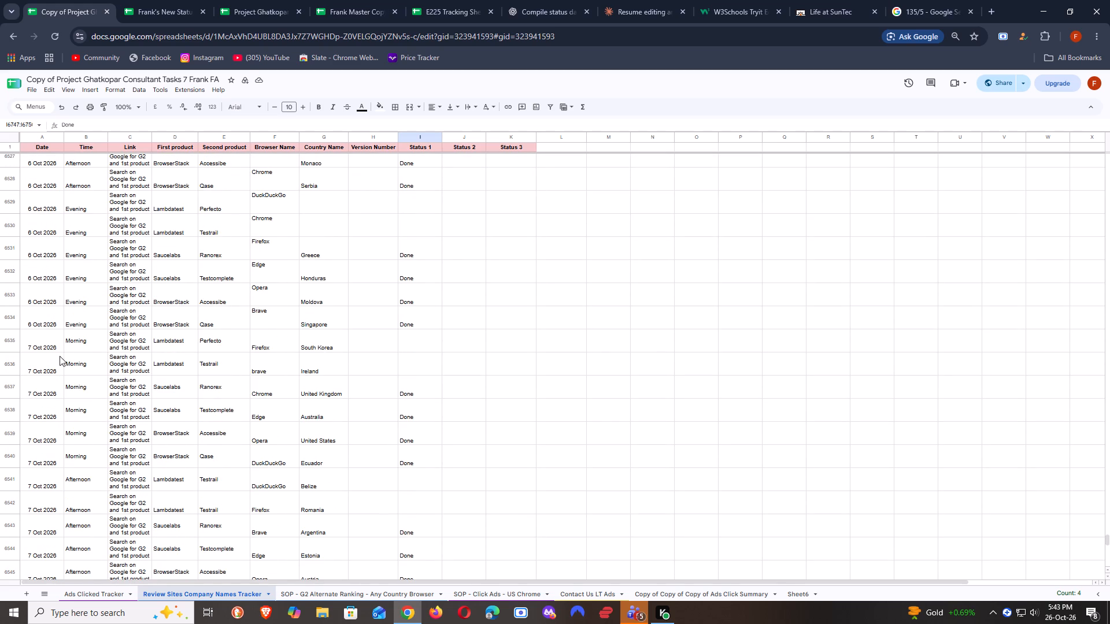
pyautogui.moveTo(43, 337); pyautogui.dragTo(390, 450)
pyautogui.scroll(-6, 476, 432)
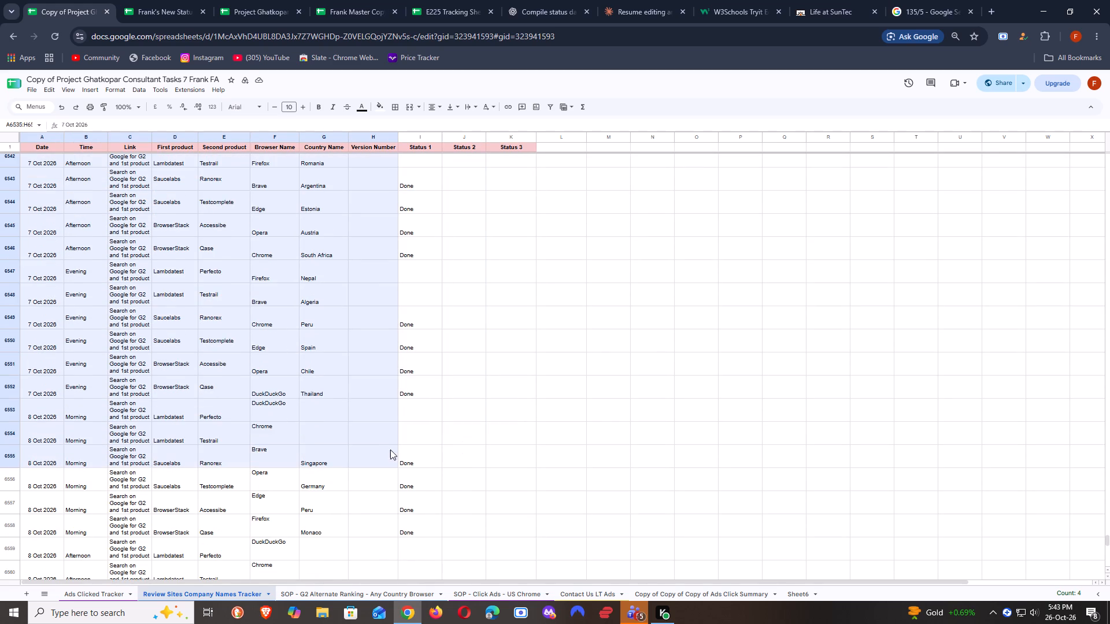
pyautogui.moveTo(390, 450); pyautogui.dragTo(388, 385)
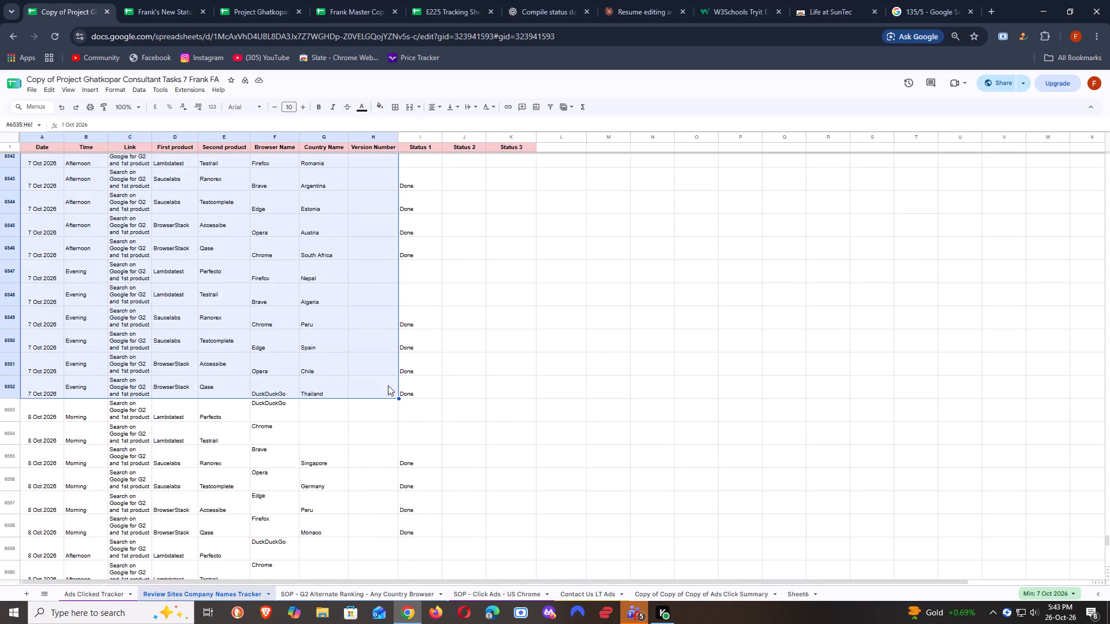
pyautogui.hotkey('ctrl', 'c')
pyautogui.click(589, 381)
# Examine the dates, browsers and countries of the October 2026 rows following 7 Oct 2026.
pyautogui.scroll(-17, 235, 463)
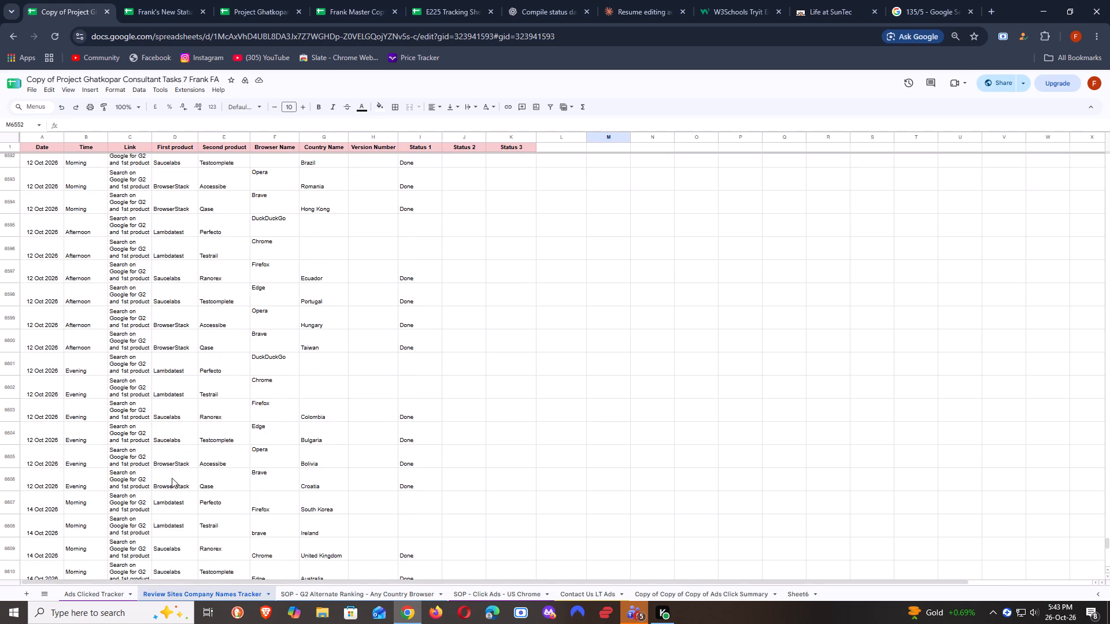
pyautogui.scroll(-20, 172, 478)
pyautogui.scroll(-18, 172, 478)
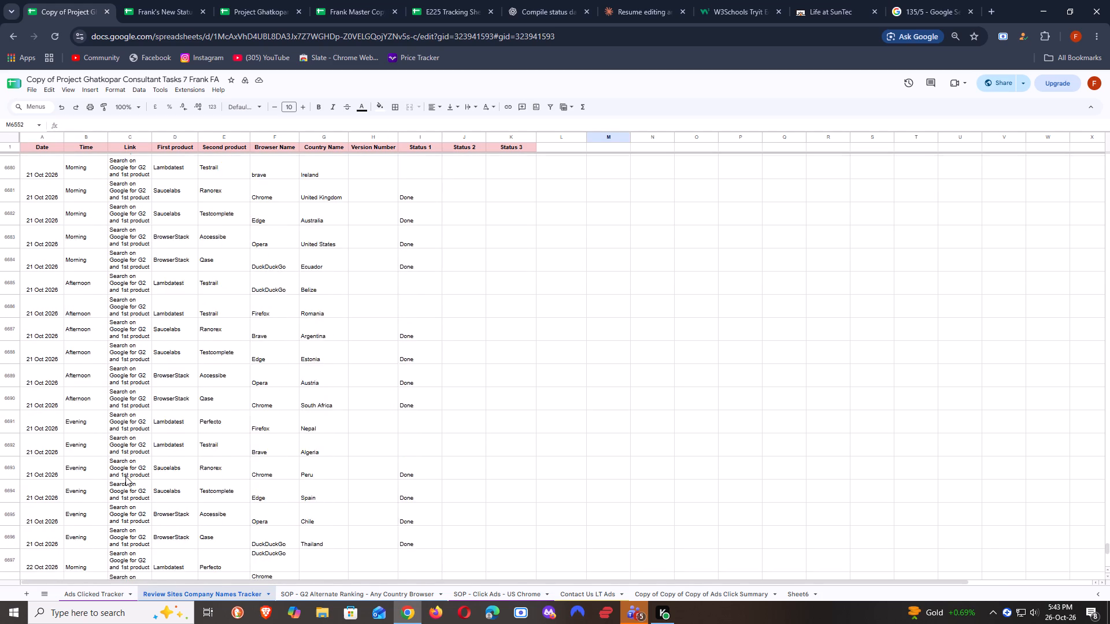
pyautogui.scroll(-20, 125, 476)
pyautogui.scroll(-7, 125, 476)
pyautogui.scroll(1, 134, 473)
pyautogui.scroll(20, 135, 472)
pyautogui.scroll(15, 135, 472)
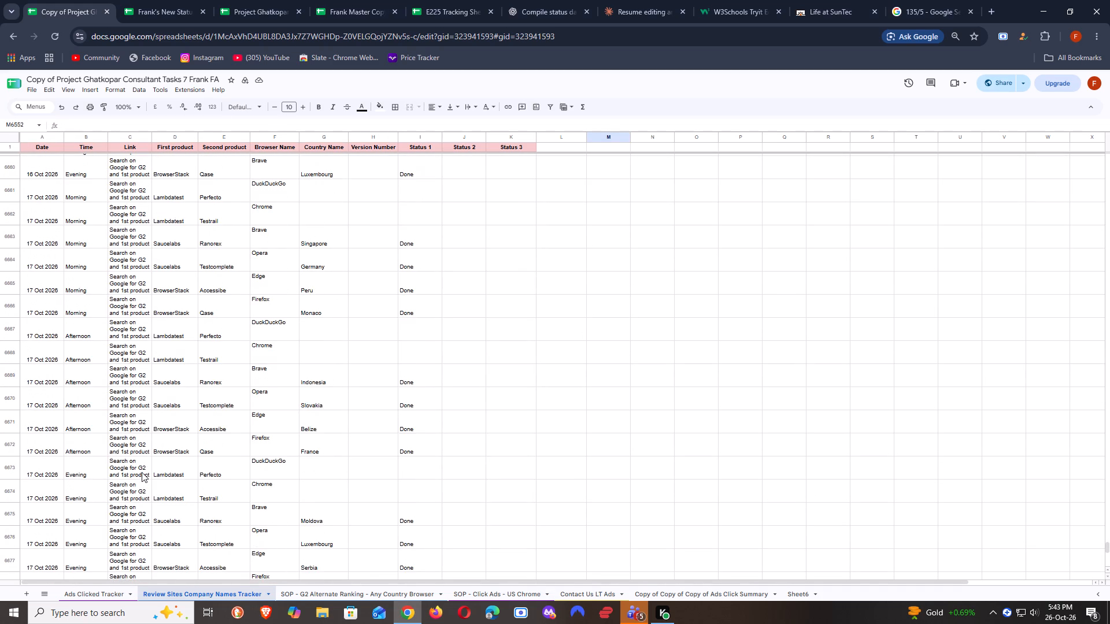
pyautogui.scroll(15, 136, 458)
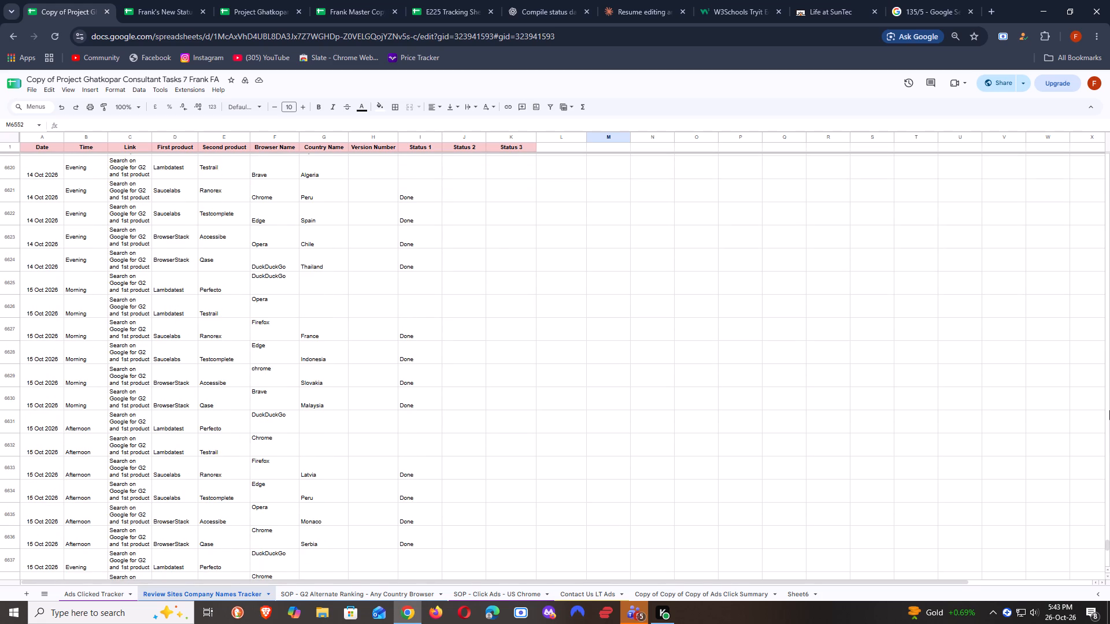
# Copy all 4 Jun 2026 rows of the Review Sites Company Names Tracker, from the Date column through Country Name.
pyautogui.moveTo(1108, 544); pyautogui.dragTo(1109, 328)
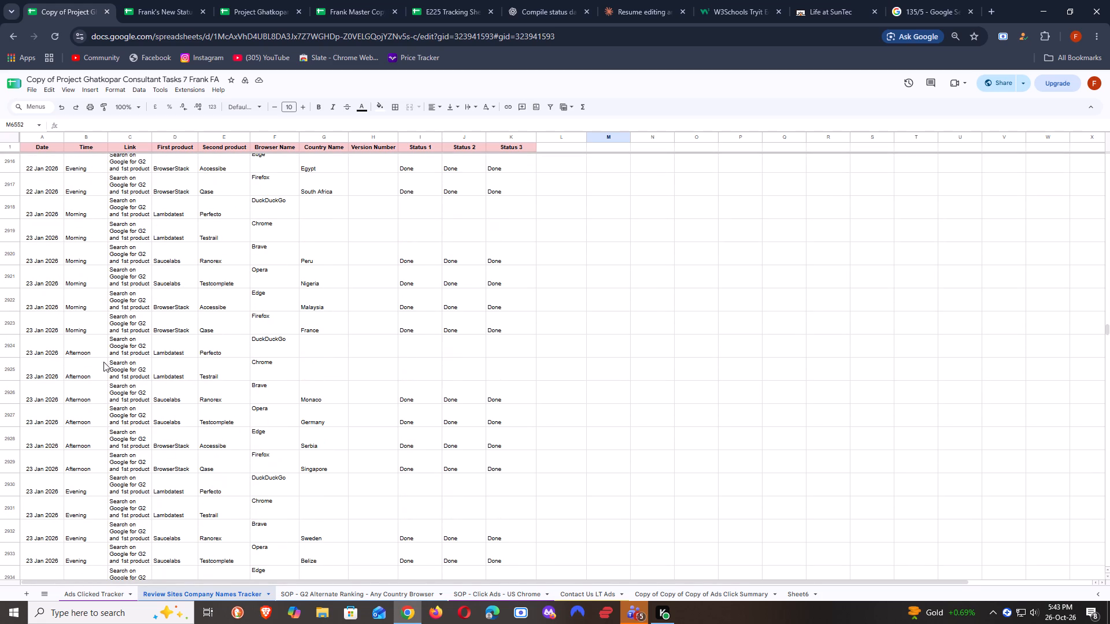
pyautogui.scroll(-19, 60, 365)
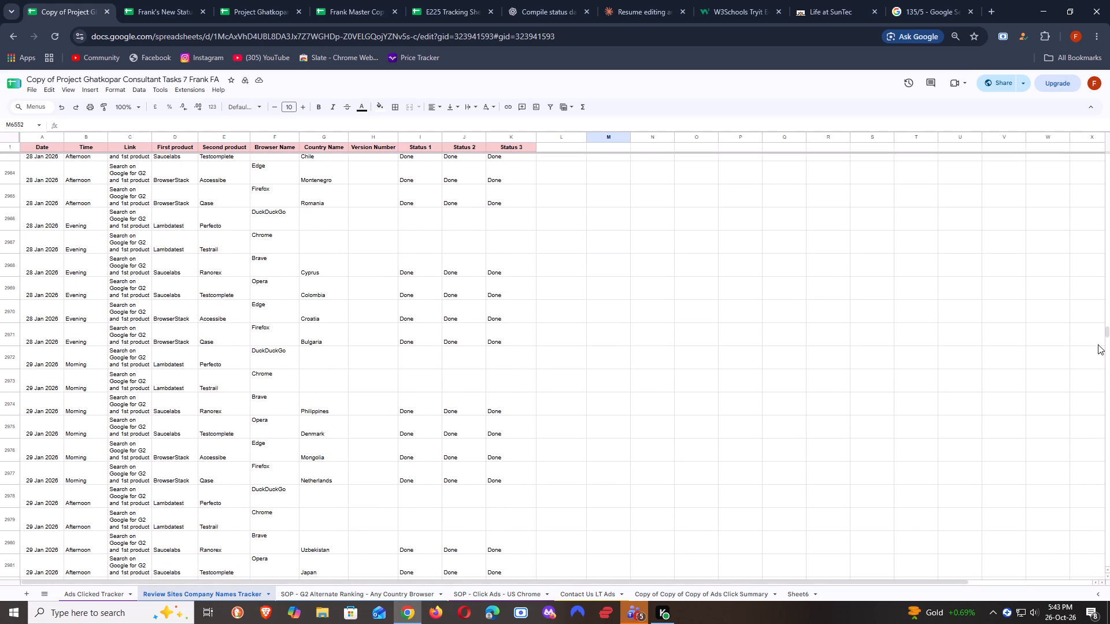
pyautogui.moveTo(1109, 330); pyautogui.dragTo(1100, 436)
pyautogui.scroll(2, 161, 280)
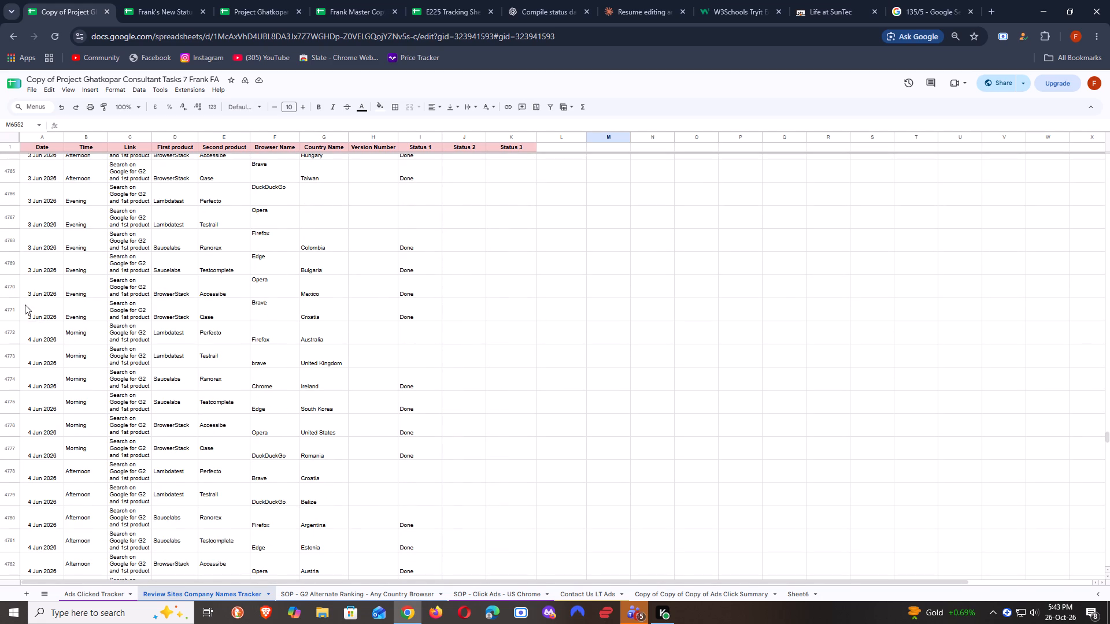
pyautogui.moveTo(31, 339); pyautogui.dragTo(342, 443)
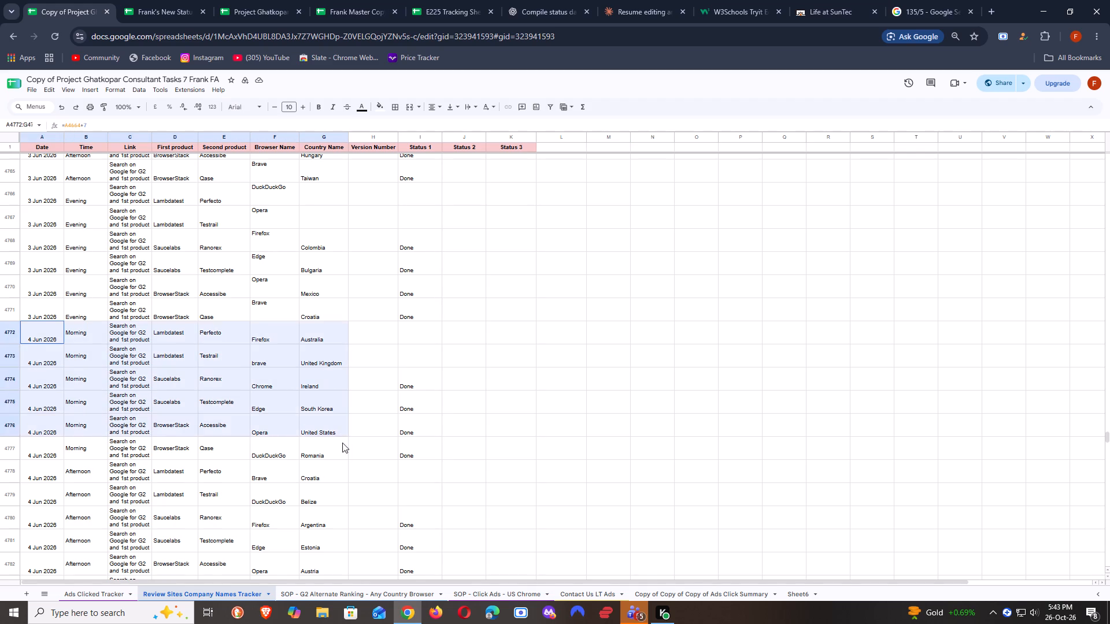
pyautogui.moveTo(342, 443); pyautogui.dragTo(341, 382)
pyautogui.scroll(-6, 334, 458)
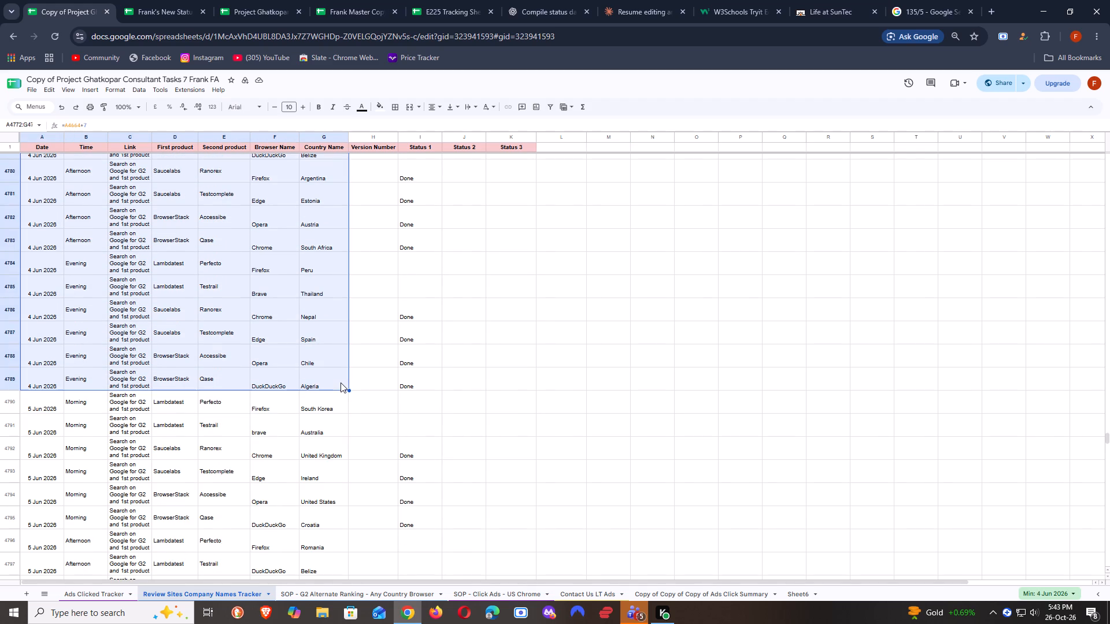
pyautogui.hotkey('ctrl', 'c')
pyautogui.click(610, 400)
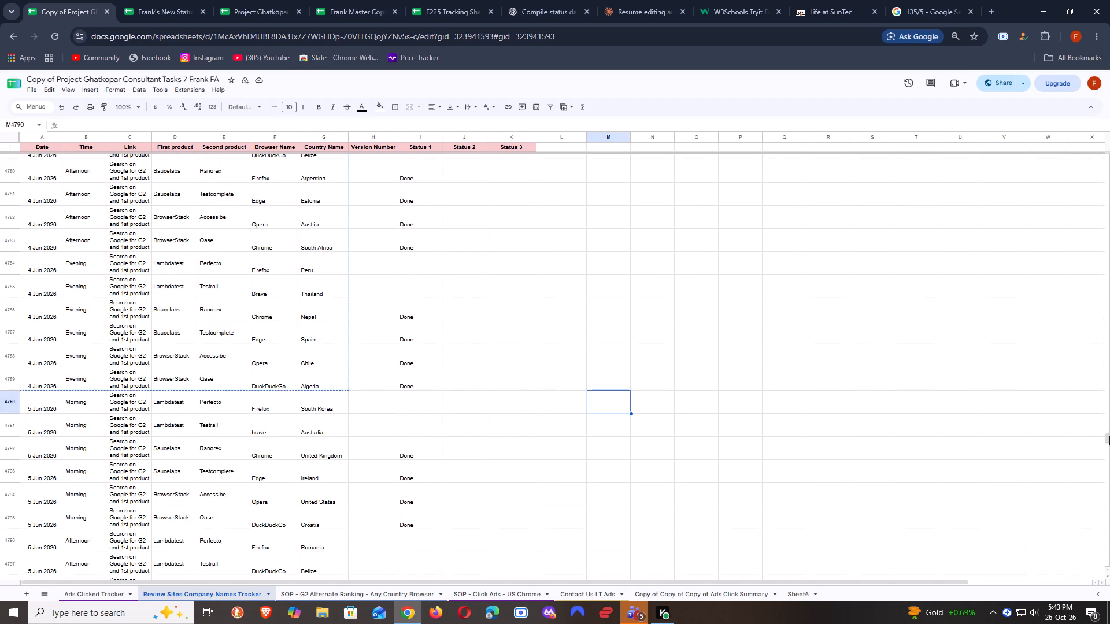
# Paste the copied 4 Jun 2026 rows directly below the last 26 Oct 2026 row of the Review Sites Company Names Tracker.
pyautogui.moveTo(1109, 437); pyautogui.dragTo(1081, 538)
pyautogui.scroll(-4, 296, 451)
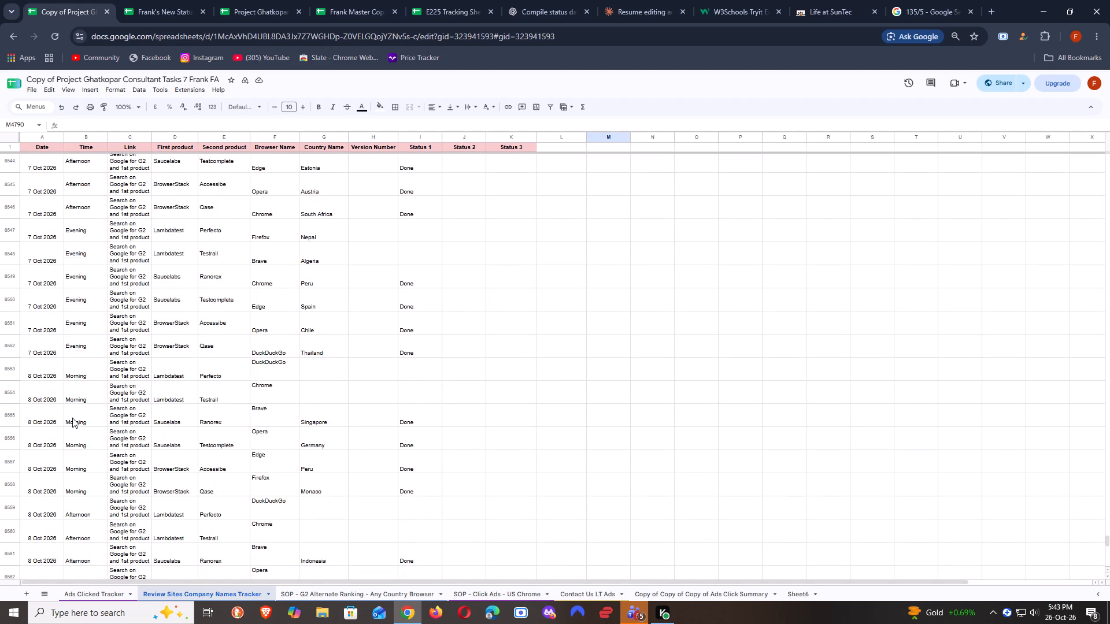
pyautogui.scroll(-20, 72, 418)
pyautogui.scroll(-18, 72, 418)
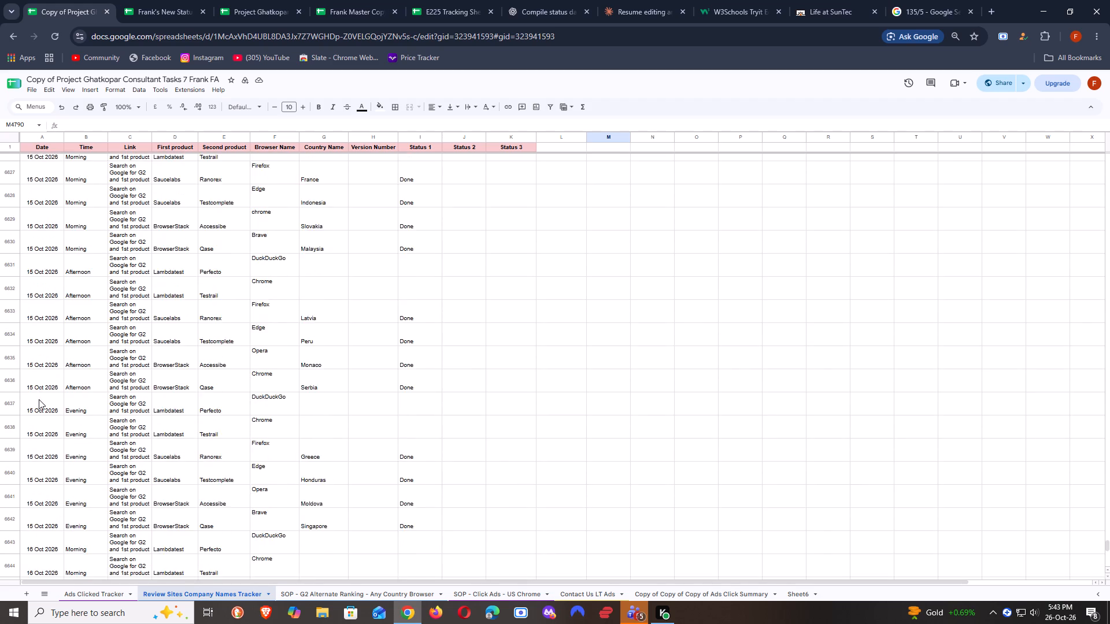
pyautogui.scroll(-20, 39, 399)
pyautogui.scroll(-11, 39, 399)
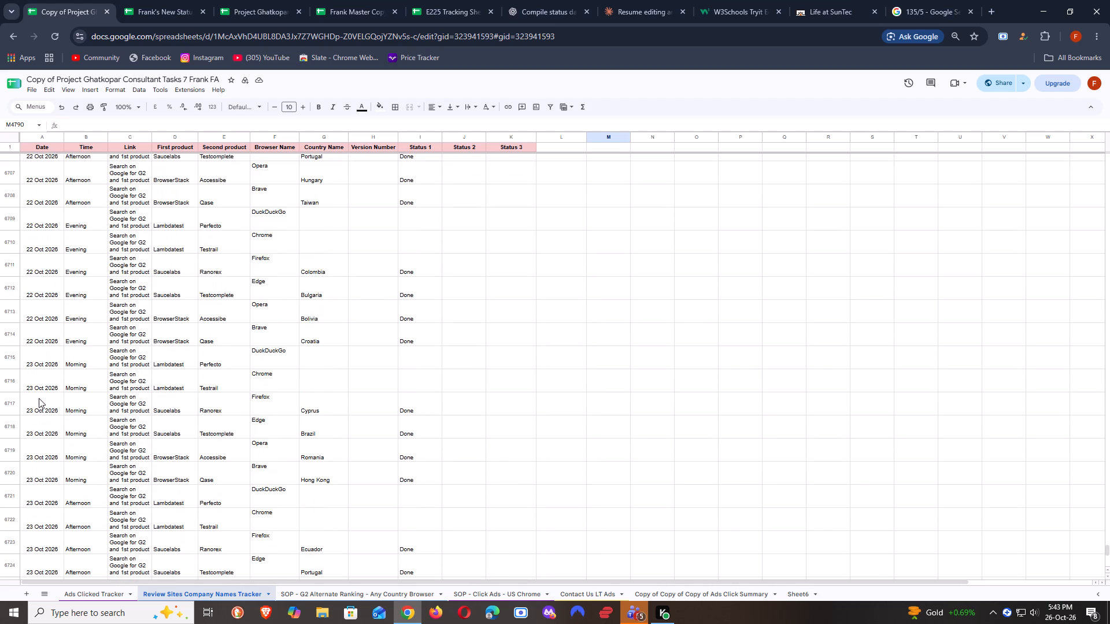
pyautogui.scroll(-15, 39, 398)
pyautogui.click(48, 314)
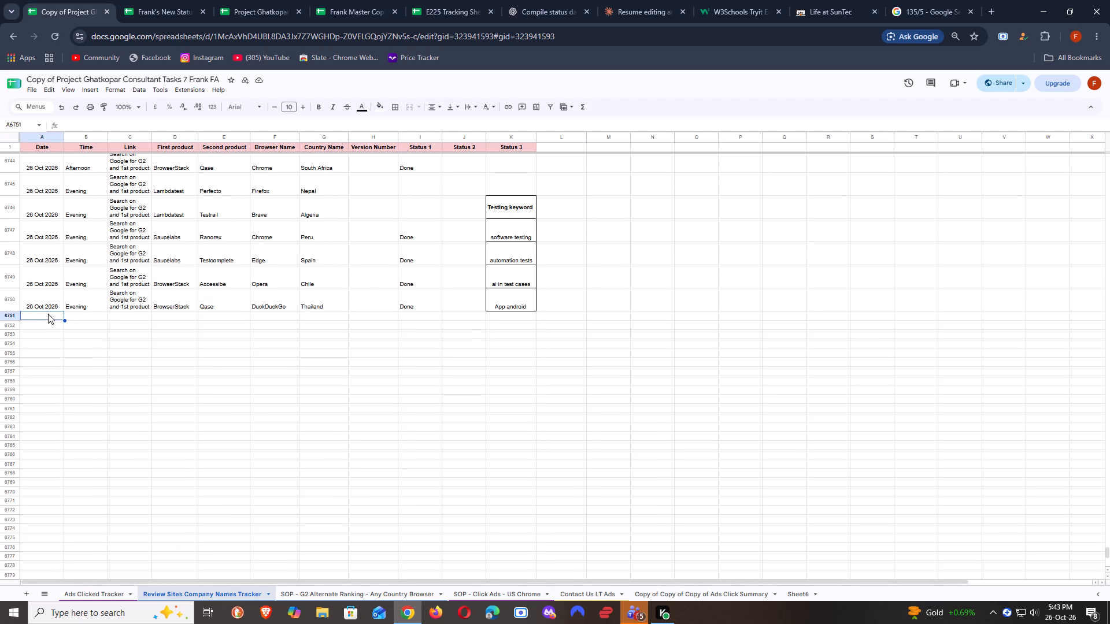
pyautogui.hotkey('ctrl', 'v')
# Extend the date series from the last 26 Oct 2026 row so the first pasted row is dated 27 Oct 2026.
pyautogui.click(50, 303)
pyautogui.moveTo(63, 311); pyautogui.dragTo(62, 318)
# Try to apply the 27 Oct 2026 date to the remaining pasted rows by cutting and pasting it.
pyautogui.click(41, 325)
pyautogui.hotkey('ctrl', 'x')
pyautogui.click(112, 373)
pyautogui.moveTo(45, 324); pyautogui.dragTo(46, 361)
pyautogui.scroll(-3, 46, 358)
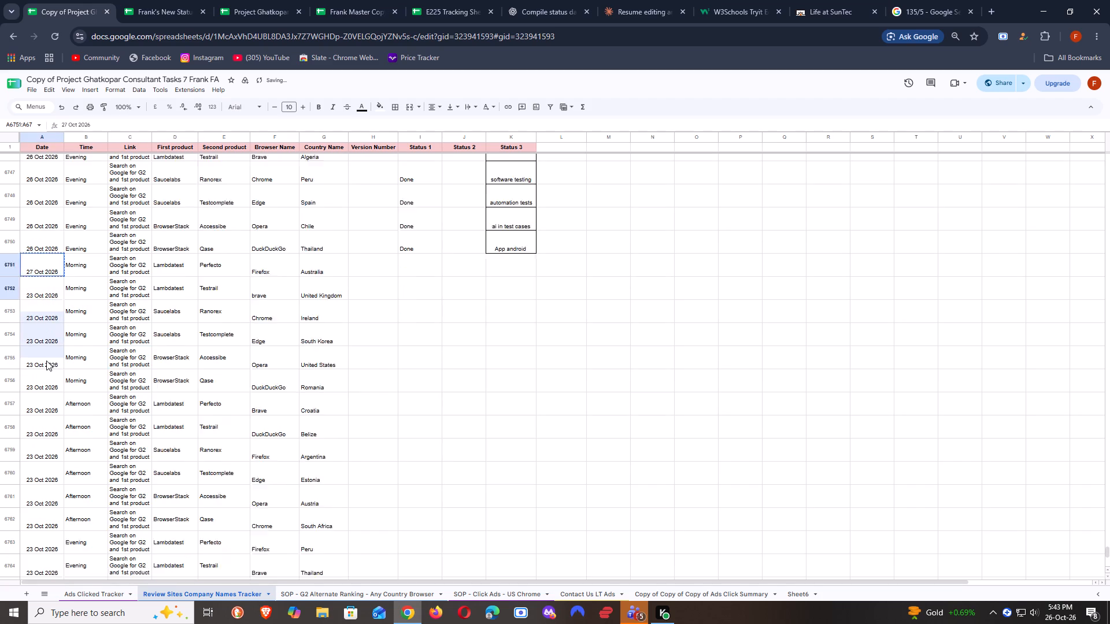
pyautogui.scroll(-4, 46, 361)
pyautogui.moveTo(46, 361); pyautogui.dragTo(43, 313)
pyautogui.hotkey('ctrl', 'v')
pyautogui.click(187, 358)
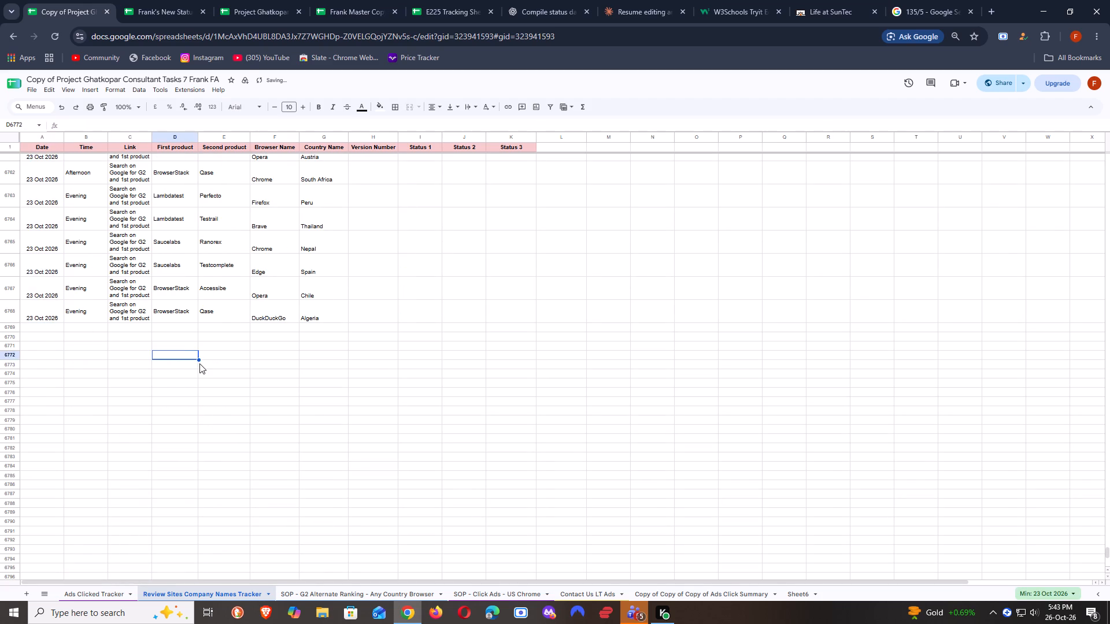
# Copy the 27 Oct 2026 date into the Date column of all the newly pasted rows, through the final Algeria row.
pyautogui.scroll(7, 199, 363)
pyautogui.scroll(-3, 62, 365)
pyautogui.scroll(2, 55, 364)
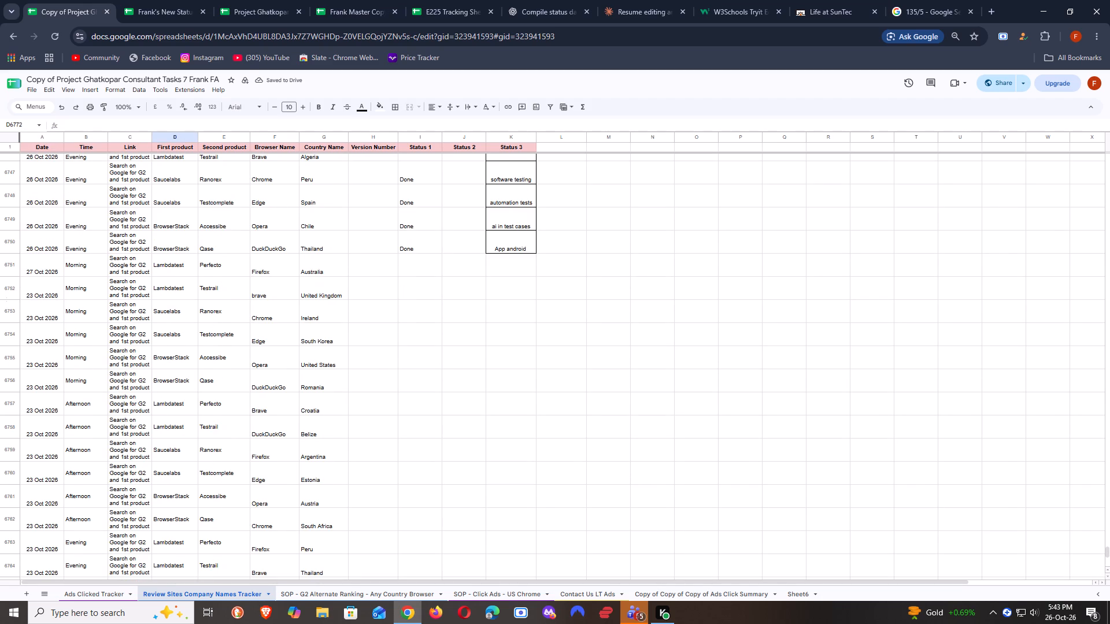
pyautogui.click(36, 265)
pyautogui.hotkey('ctrl', 'c')
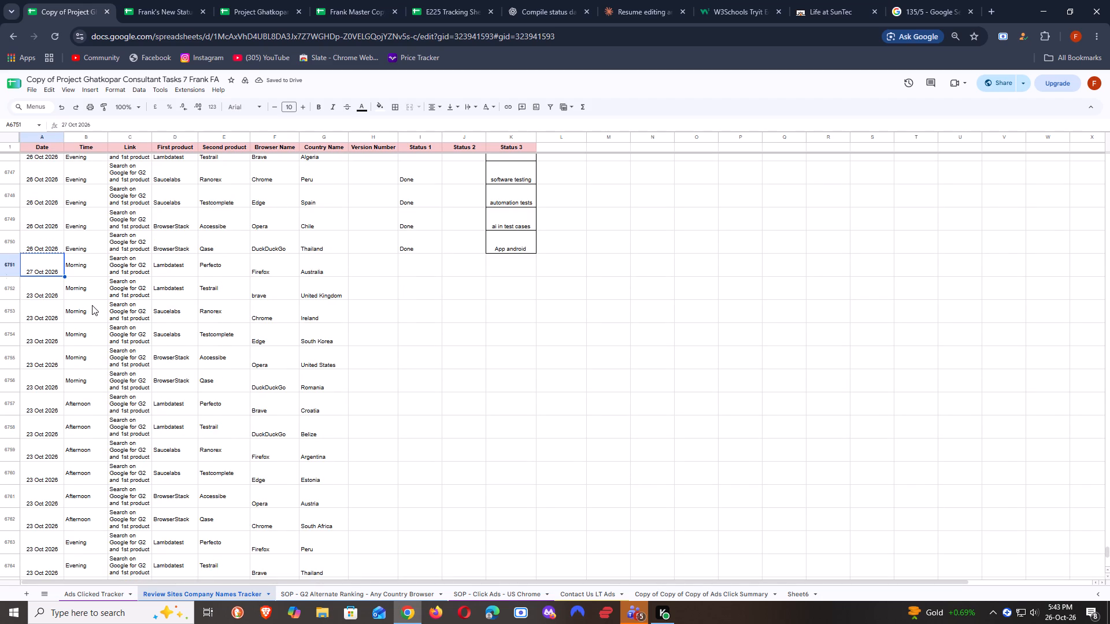
pyautogui.click(92, 305)
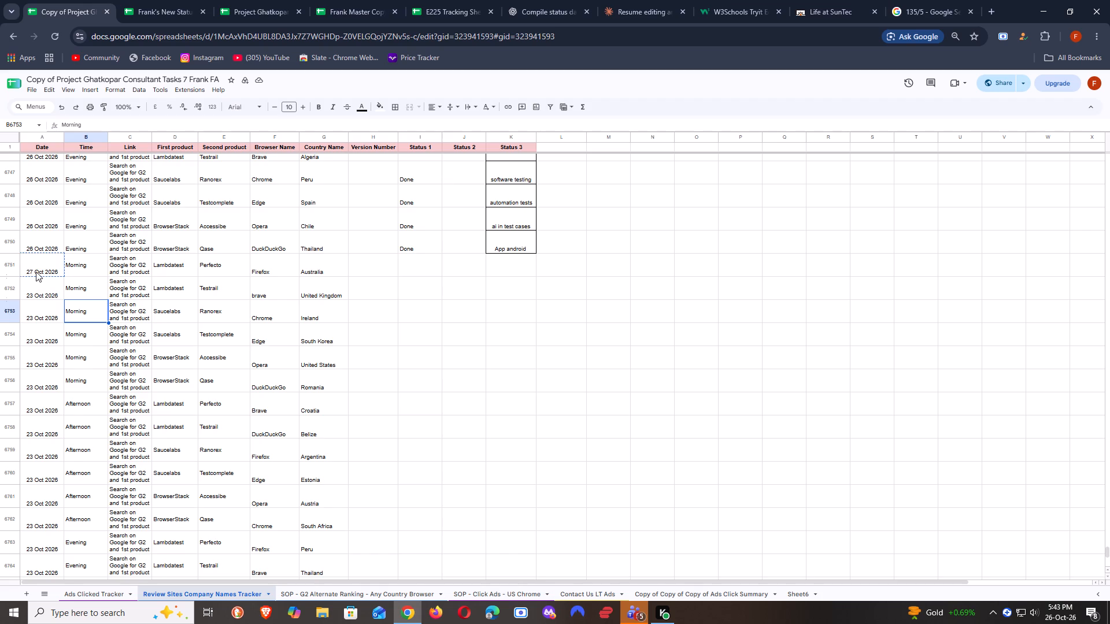
pyautogui.moveTo(36, 272); pyautogui.dragTo(43, 369)
pyautogui.scroll(-5, 46, 422)
pyautogui.hotkey('ctrl', 'v')
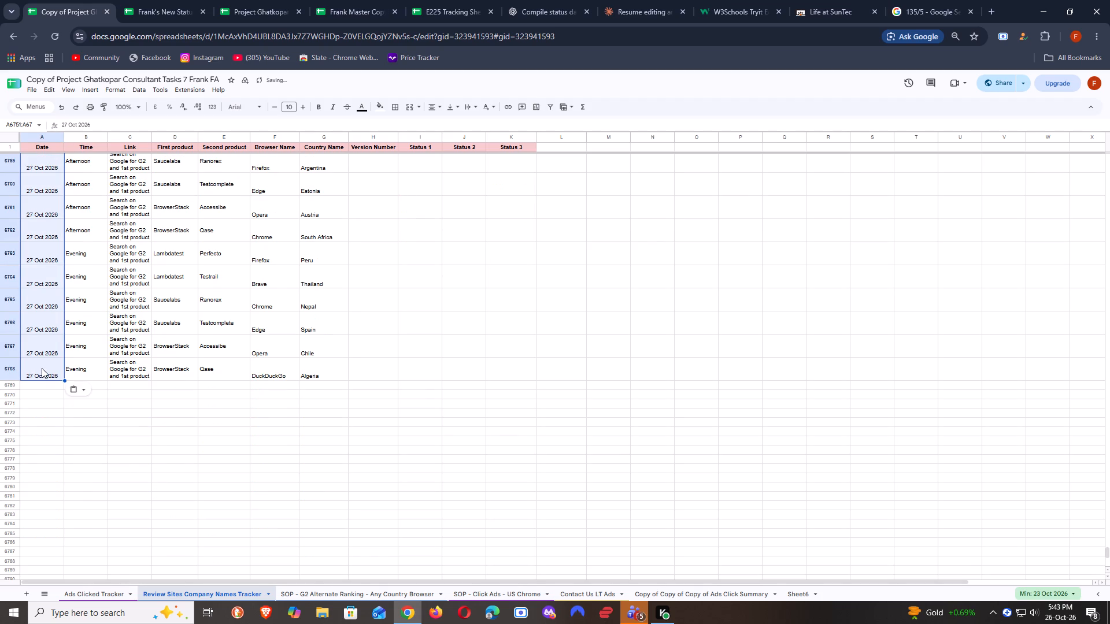
pyautogui.click(570, 387)
# Move the Testing keyword table in the Status 3 column down beside the 27 Oct 2026 morning rows, starting at the United Kingdom row.
pyautogui.scroll(6, 537, 392)
pyautogui.moveTo(500, 203); pyautogui.dragTo(499, 281)
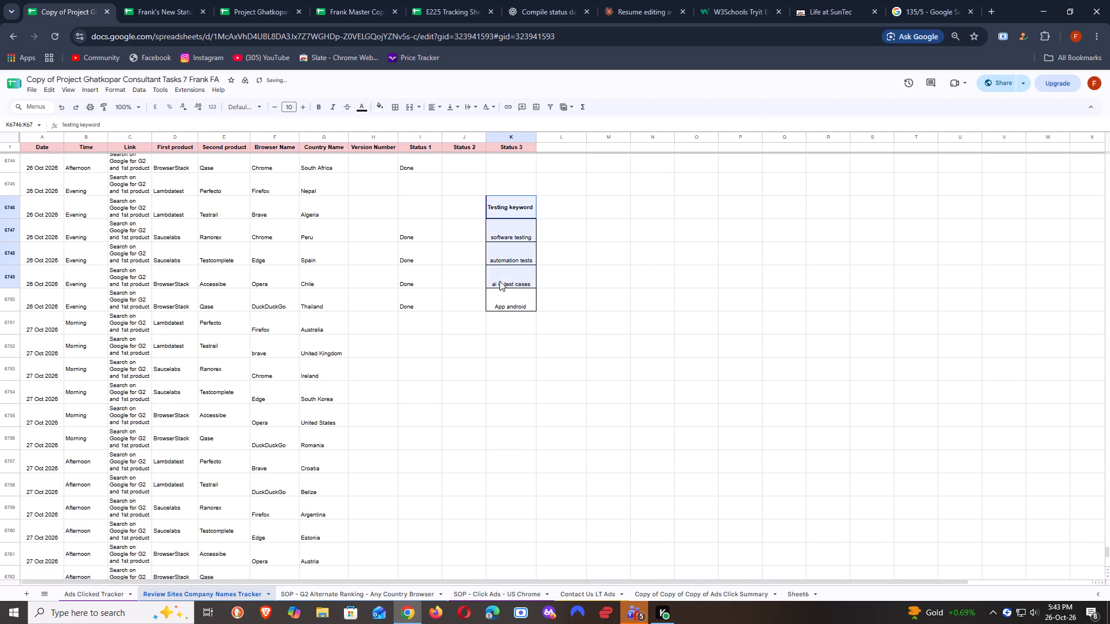
pyautogui.moveTo(499, 281); pyautogui.dragTo(499, 292)
pyautogui.hotkey('ctrl', 'x')
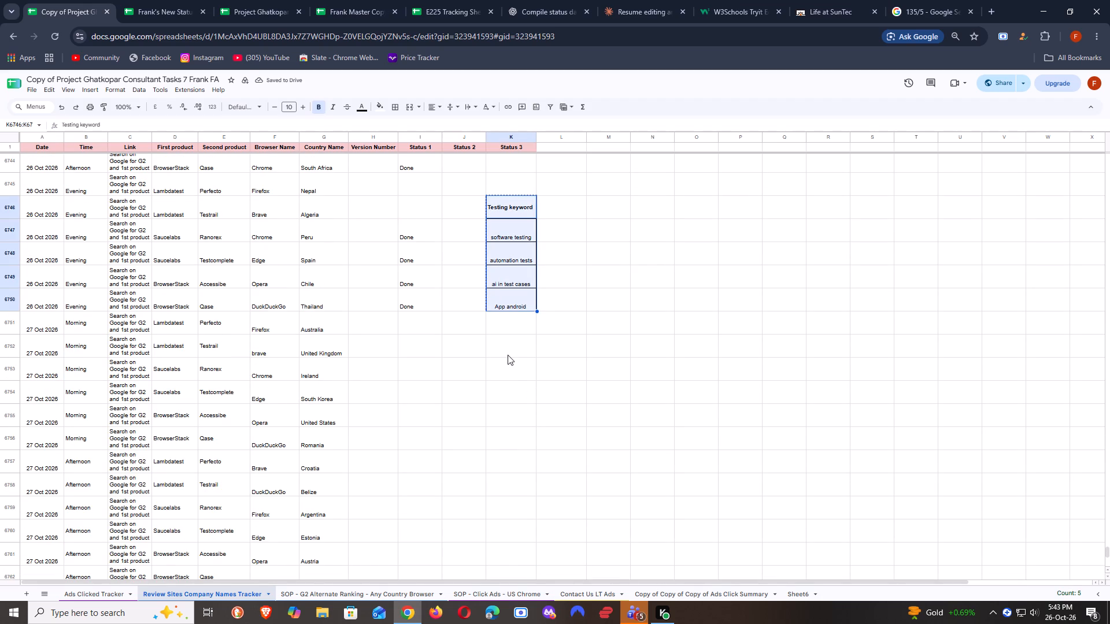
pyautogui.click(508, 355)
pyautogui.hotkey('ctrl', 'v')
pyautogui.moveTo(503, 373); pyautogui.dragTo(249, 369)
pyautogui.click(403, 436)
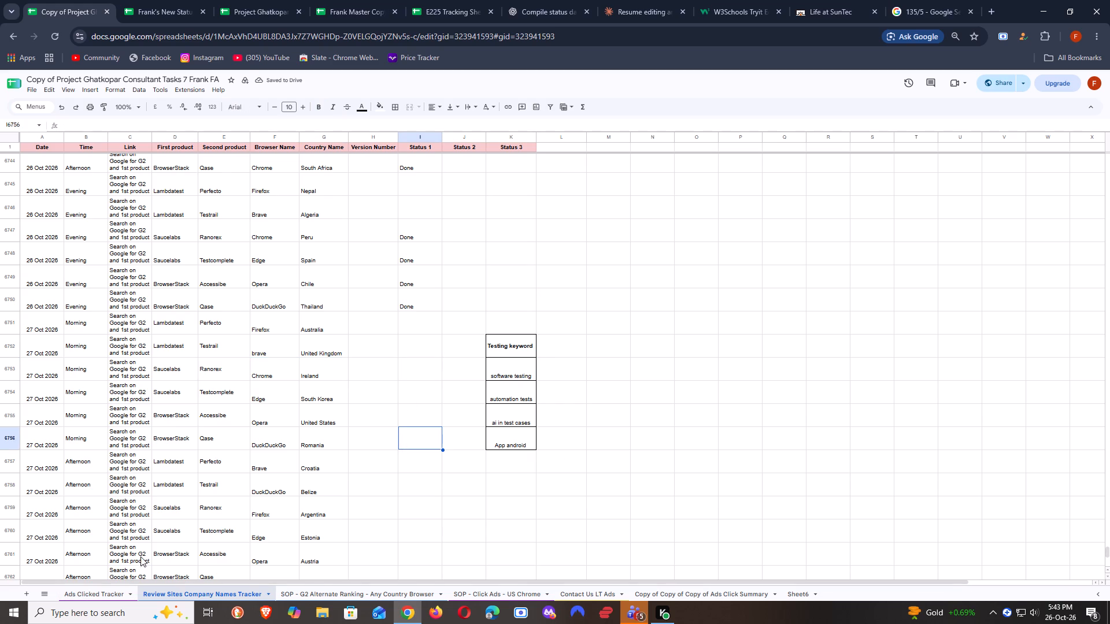
# Copy all 26 Oct 2026 rows of the Review Sites Company Names Tracker, from the Date column through Status 1.
pyautogui.scroll(6, 140, 553)
pyautogui.scroll(1, 79, 353)
pyautogui.scroll(-3, 50, 318)
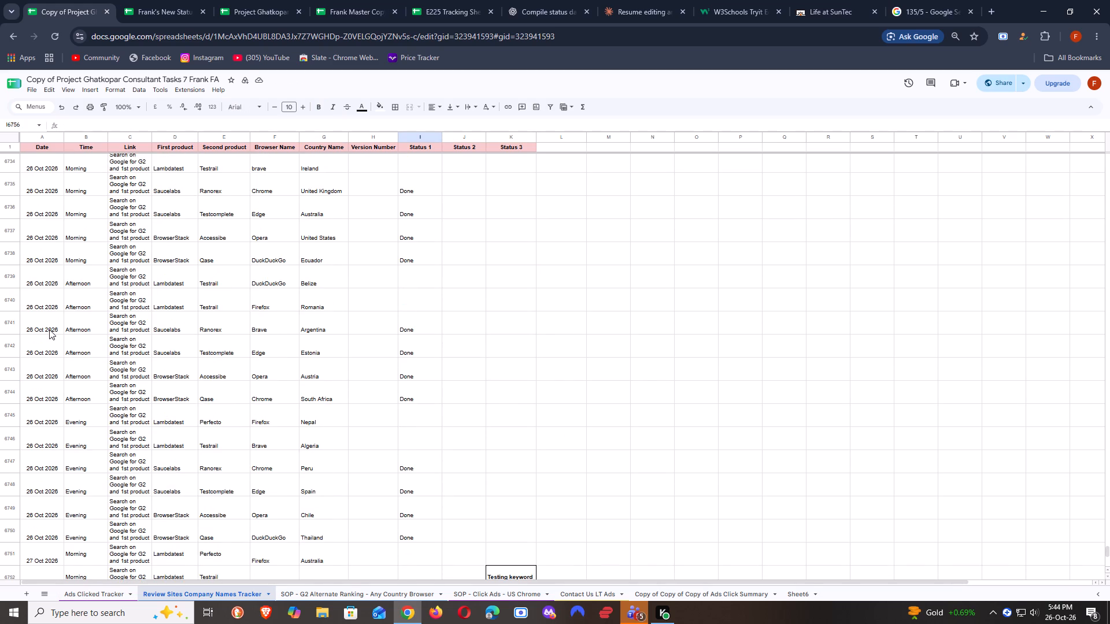
pyautogui.scroll(2, 49, 329)
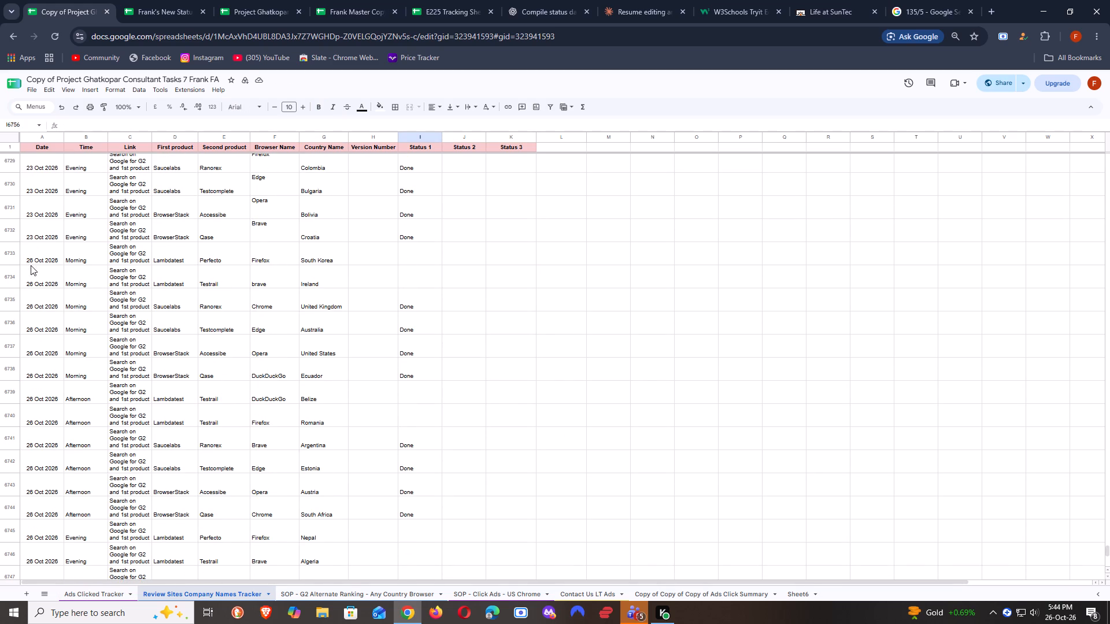
pyautogui.moveTo(32, 253); pyautogui.dragTo(409, 384)
pyautogui.scroll(-5, 410, 380)
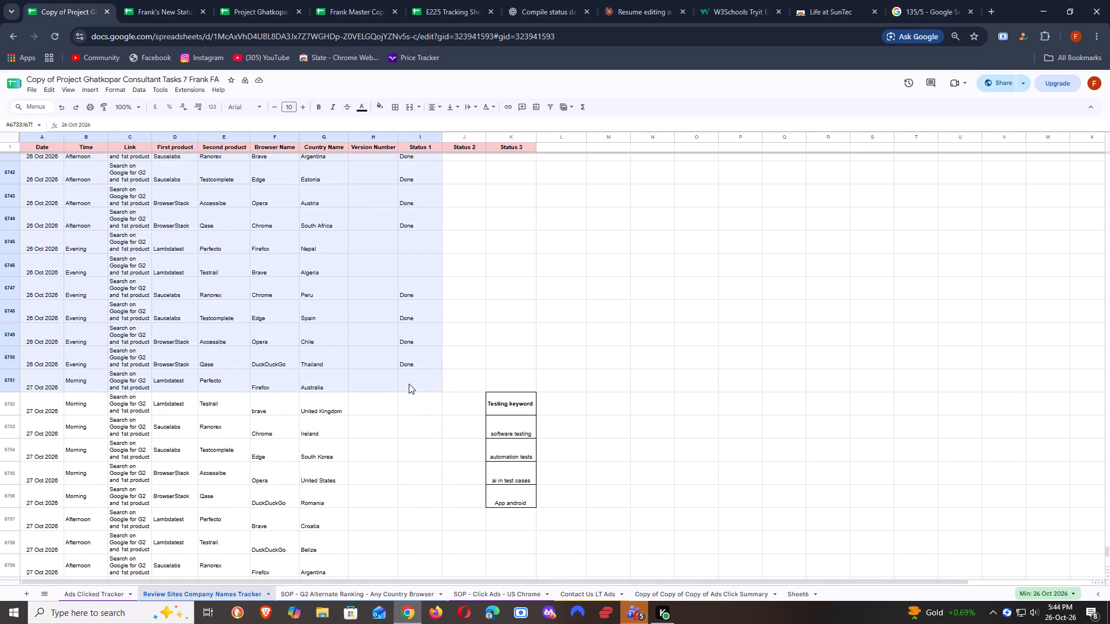
pyautogui.moveTo(409, 384); pyautogui.dragTo(413, 356)
pyautogui.hotkey('ctrl', 'c')
pyautogui.click(592, 302)
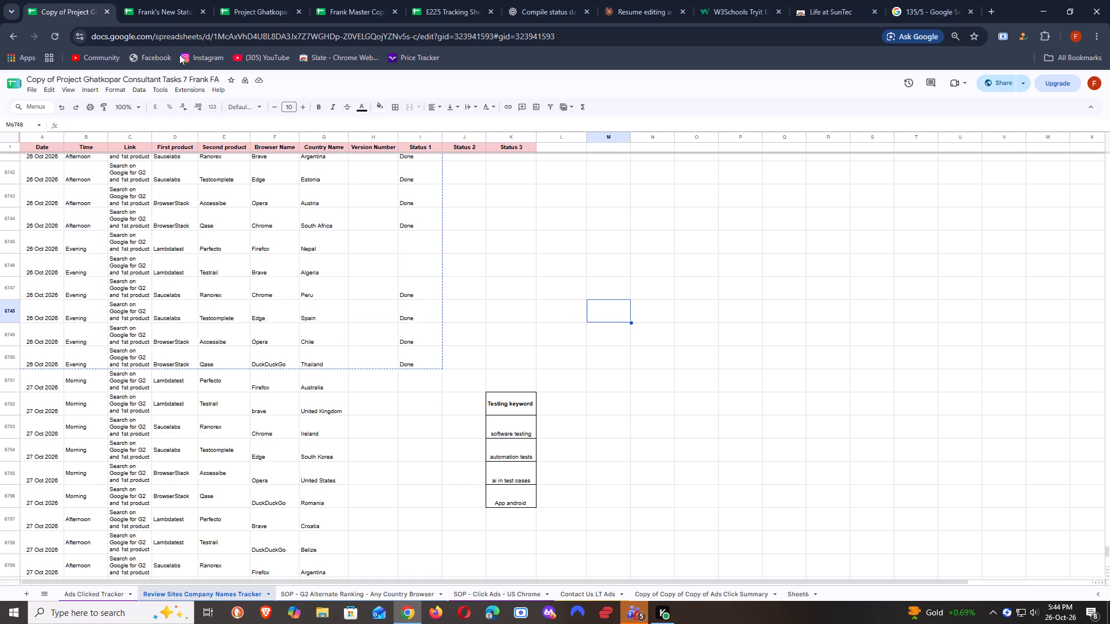
# Paste the 26 Oct 2026 rows below the last 23 Oct 2026 row in the original tracker's Review Sites Company Names Tracker.
pyautogui.click(195, 0)
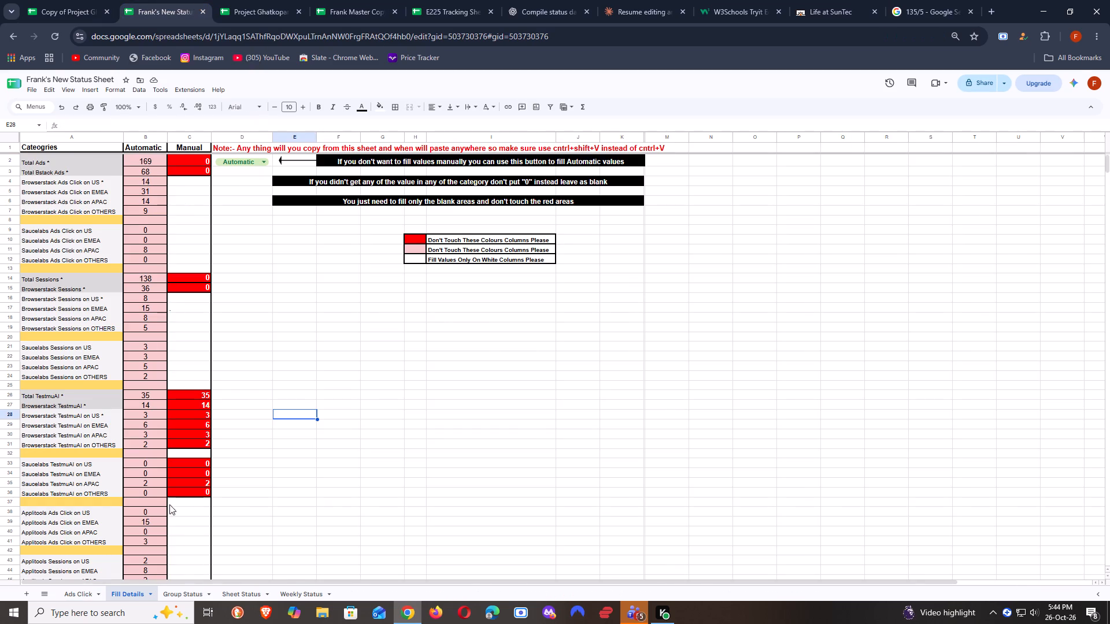
pyautogui.moveTo(246, 0); pyautogui.dragTo(185, 0)
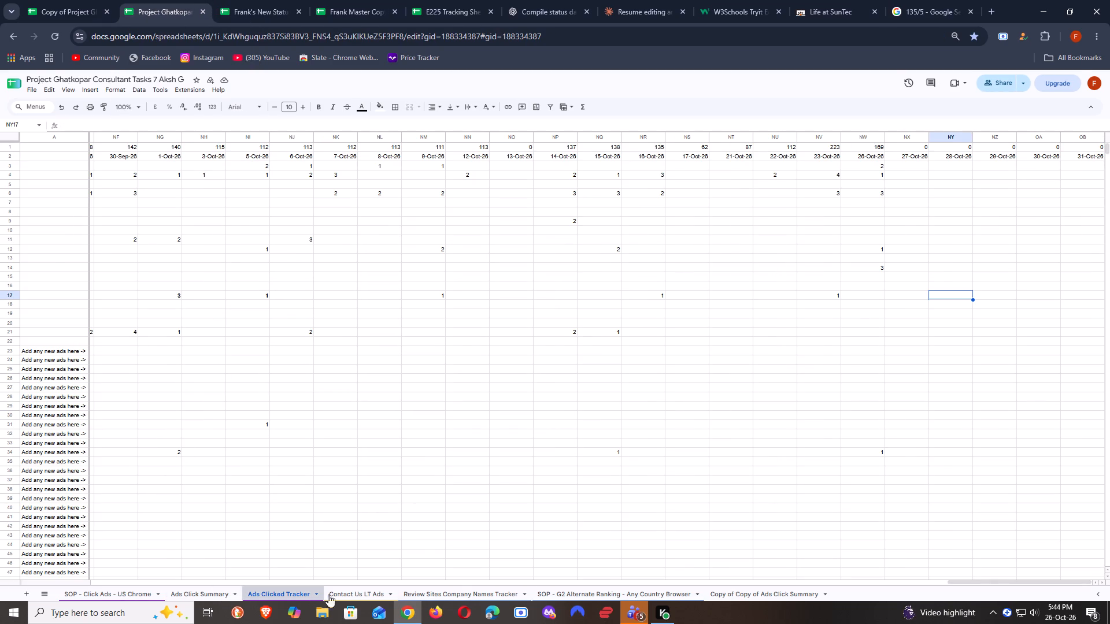
pyautogui.click(480, 597)
pyautogui.moveTo(1105, 161); pyautogui.dragTo(1109, 166)
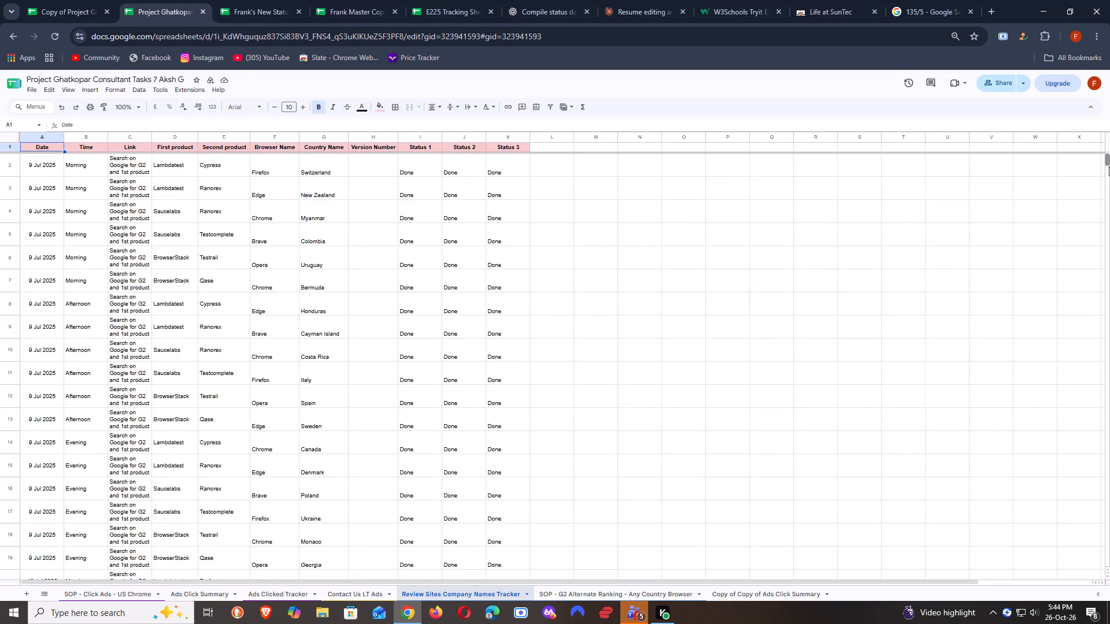
pyautogui.moveTo(1109, 166); pyautogui.dragTo(1109, 559)
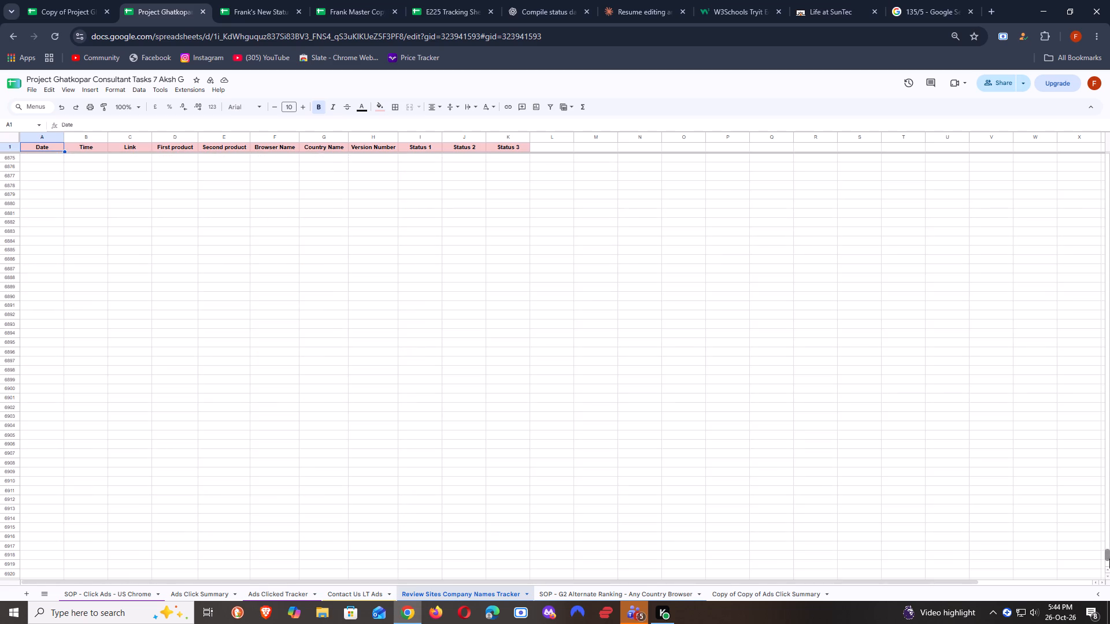
pyautogui.moveTo(1109, 559); pyautogui.dragTo(1102, 550)
pyautogui.scroll(-14, 453, 457)
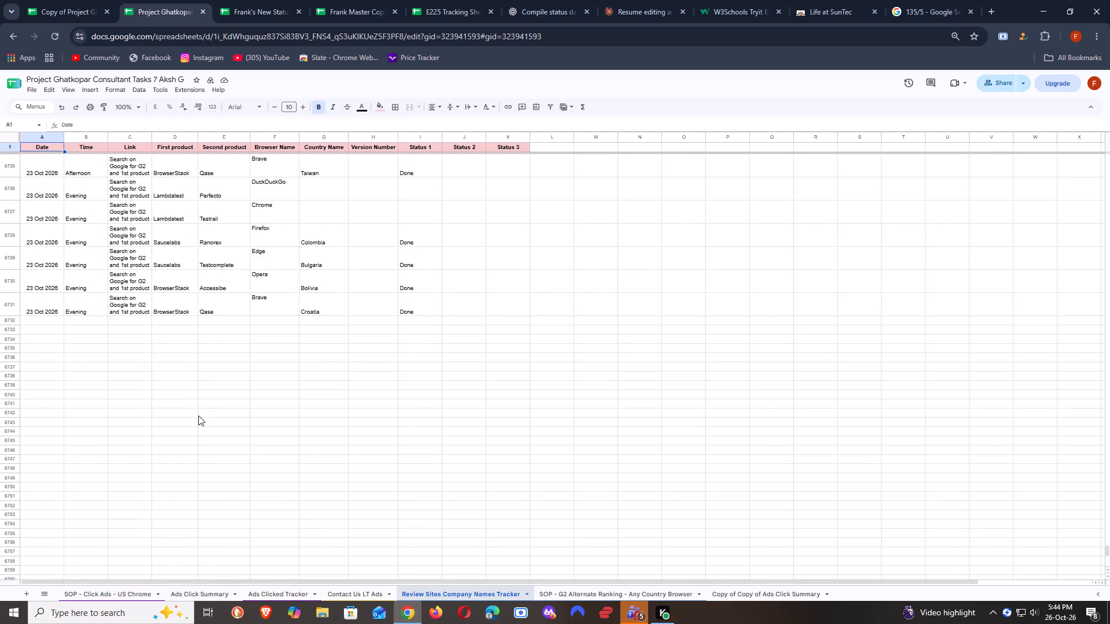
pyautogui.scroll(1, 191, 413)
pyautogui.scroll(-5, 191, 413)
pyautogui.scroll(4, 187, 415)
pyautogui.click(47, 315)
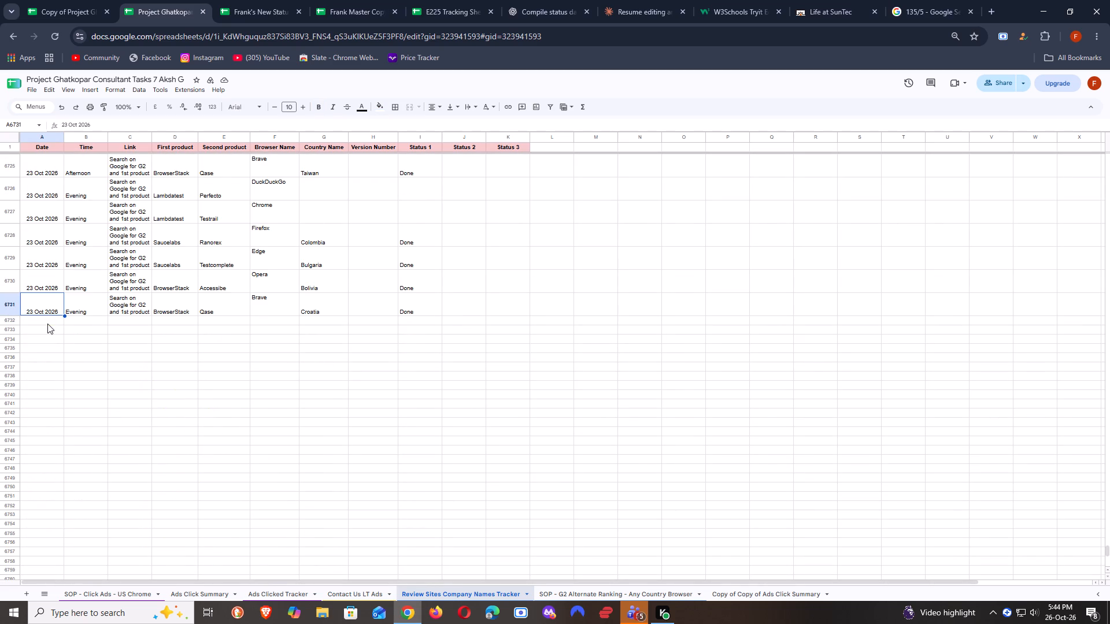
pyautogui.click(47, 324)
pyautogui.click(1052, 619)
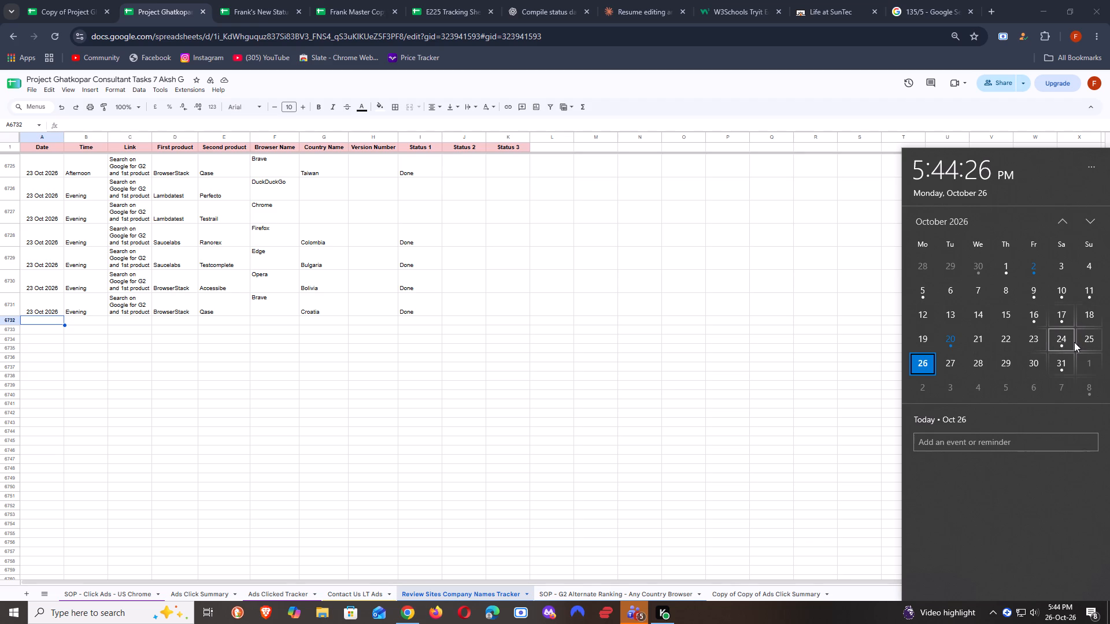
pyautogui.hotkey('ctrl', 'v')
pyautogui.click(79, 322)
pyautogui.click(60, 319)
pyautogui.hotkey('ctrl', 'v')
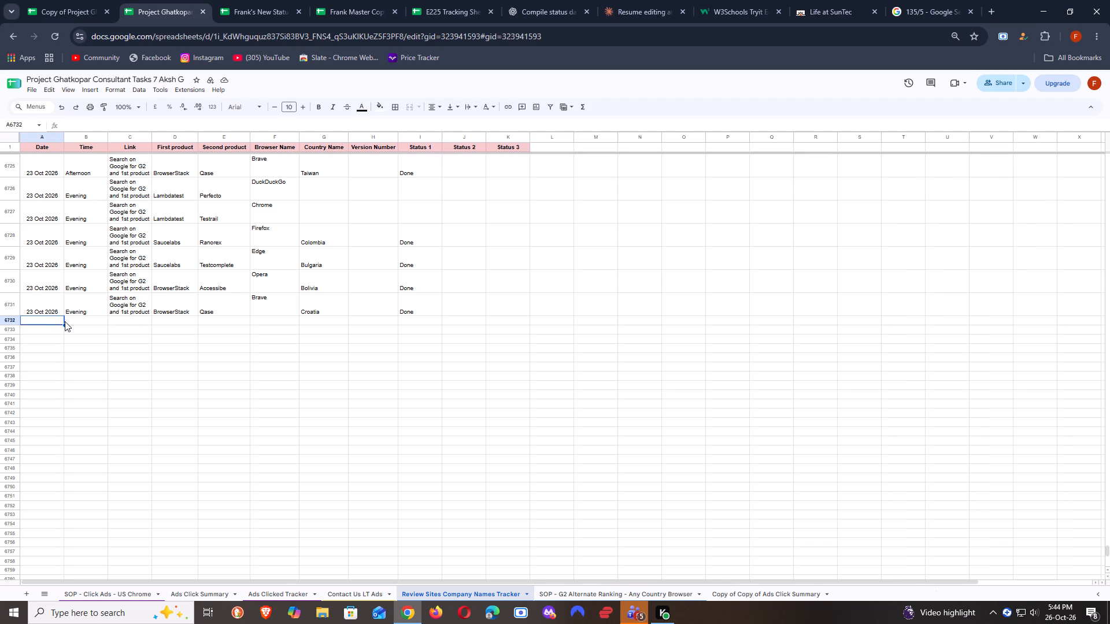
pyautogui.click(495, 324)
# Examine the Ads Click Summary copies in both trackers and the Ads Clicked Tracker in the tracker copy.
pyautogui.click(73, 0)
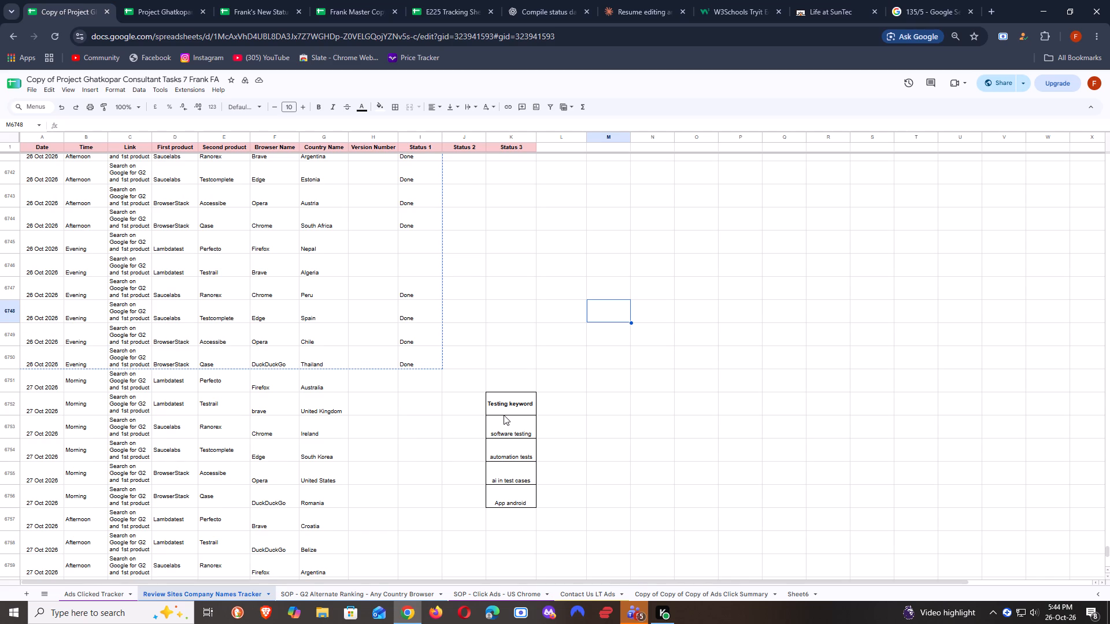
pyautogui.click(468, 344)
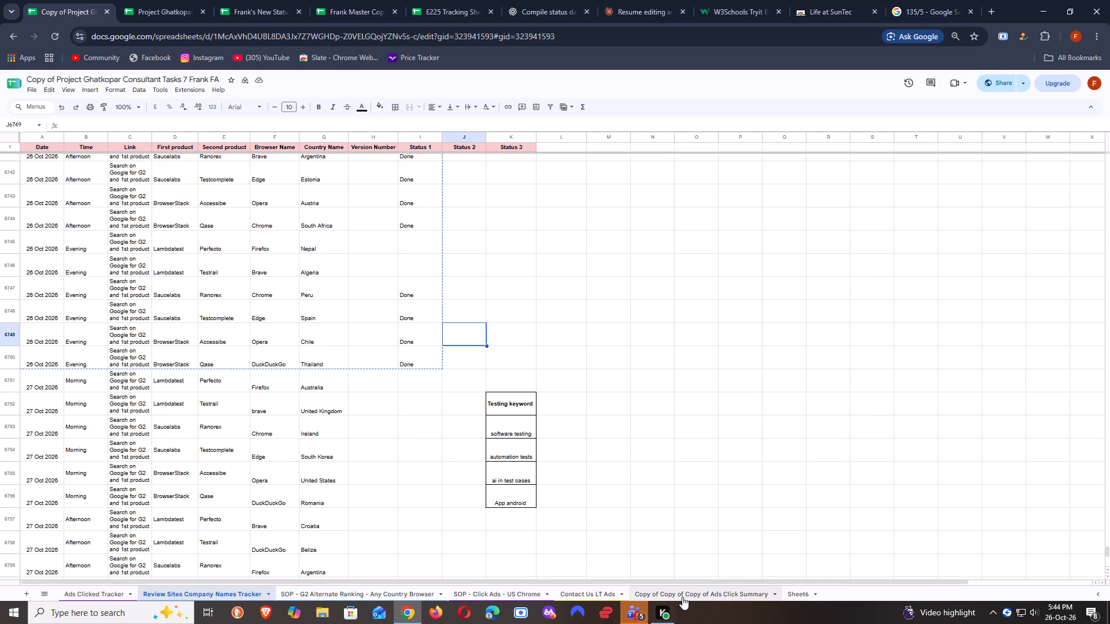
pyautogui.click(684, 597)
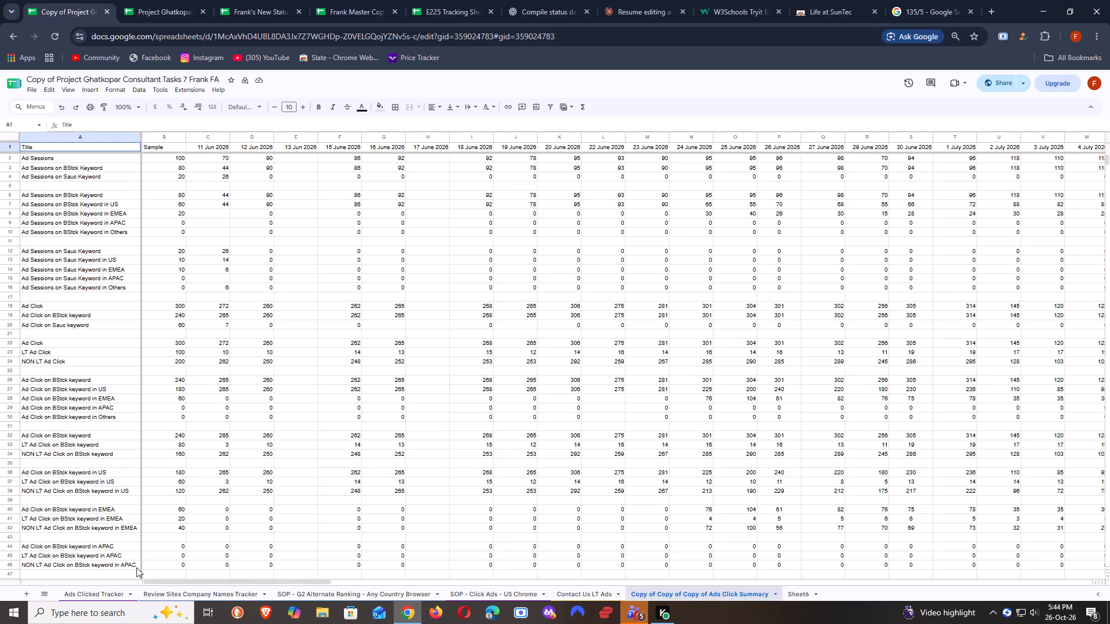
pyautogui.click(81, 595)
pyautogui.click(386, 411)
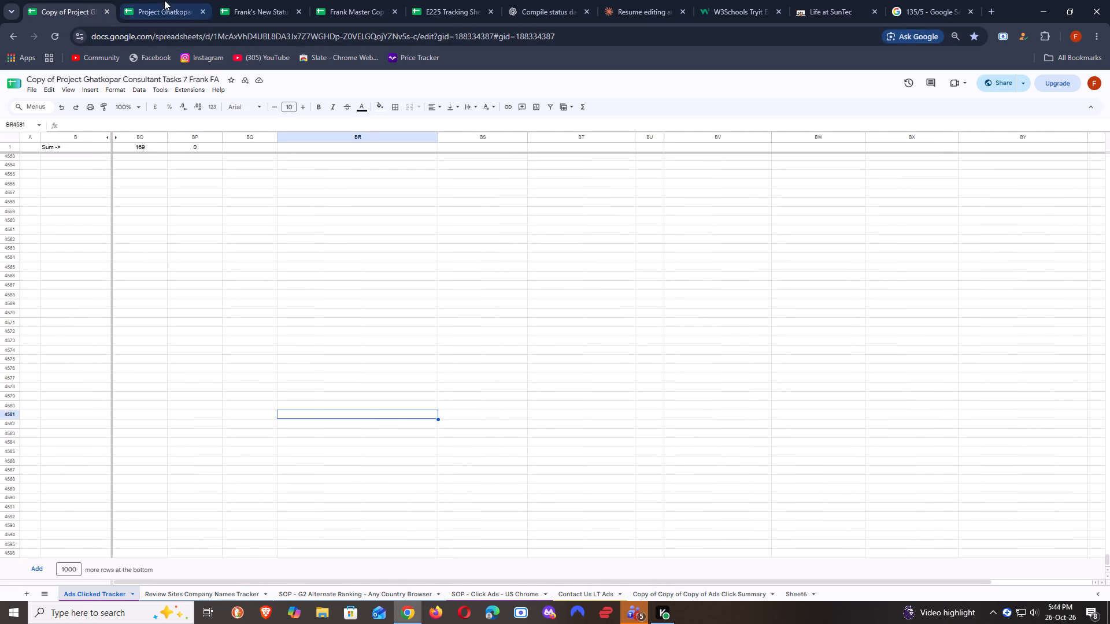
pyautogui.click(165, 0)
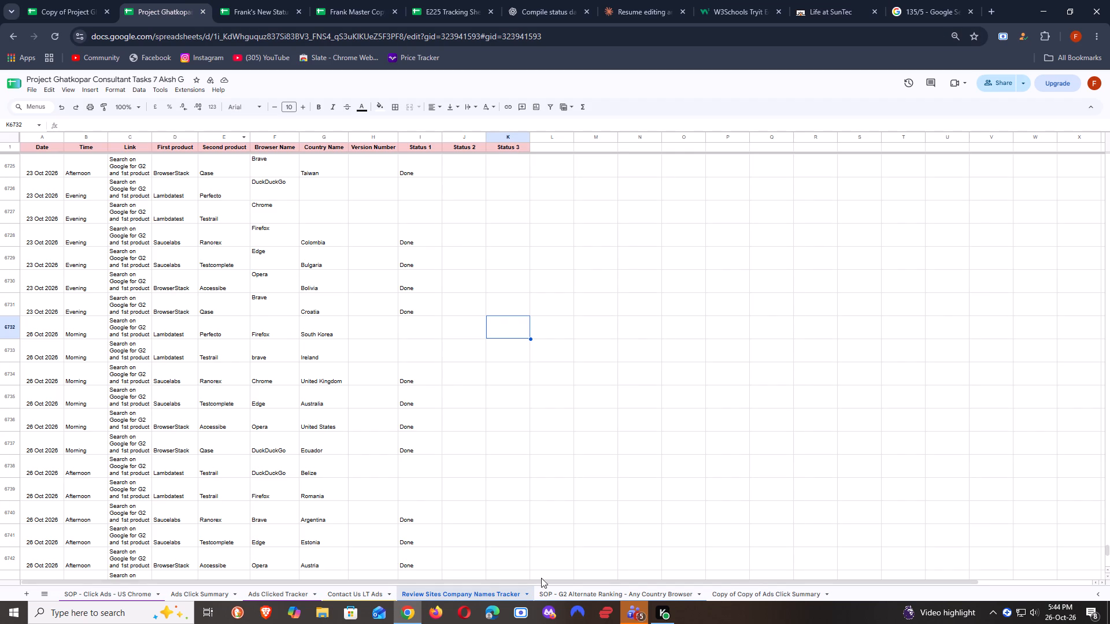
pyautogui.click(742, 596)
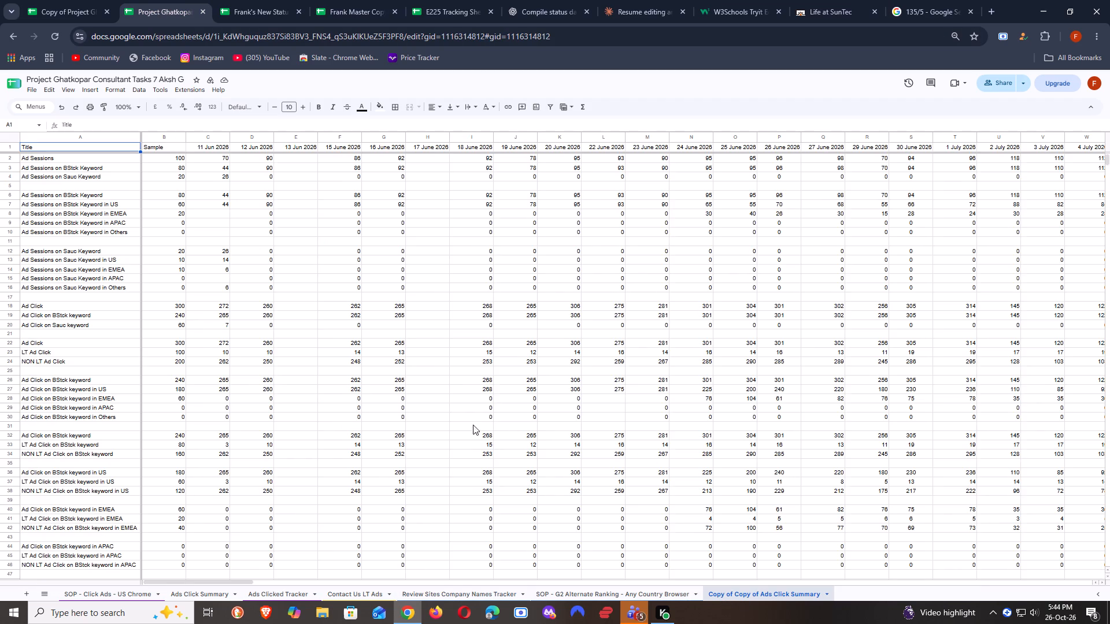
# Examine the Fill Details, Sheet Status and Group Status sheets in Frank's New Status Sheet.
pyautogui.click(272, 0)
pyautogui.click(365, 372)
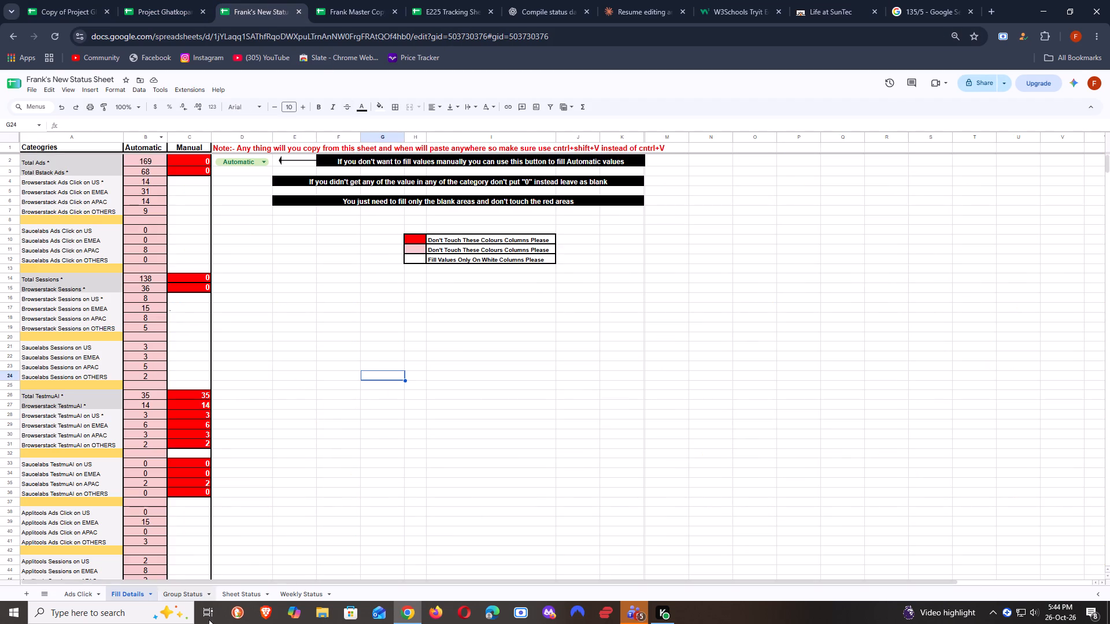
pyautogui.click(179, 596)
pyautogui.click(242, 588)
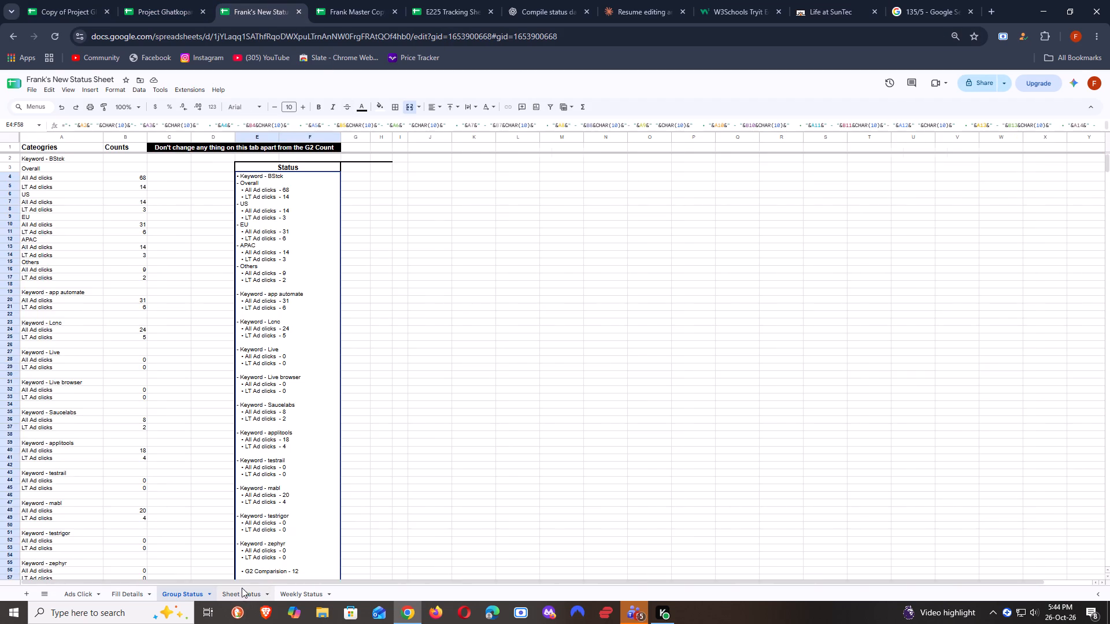
pyautogui.click(188, 594)
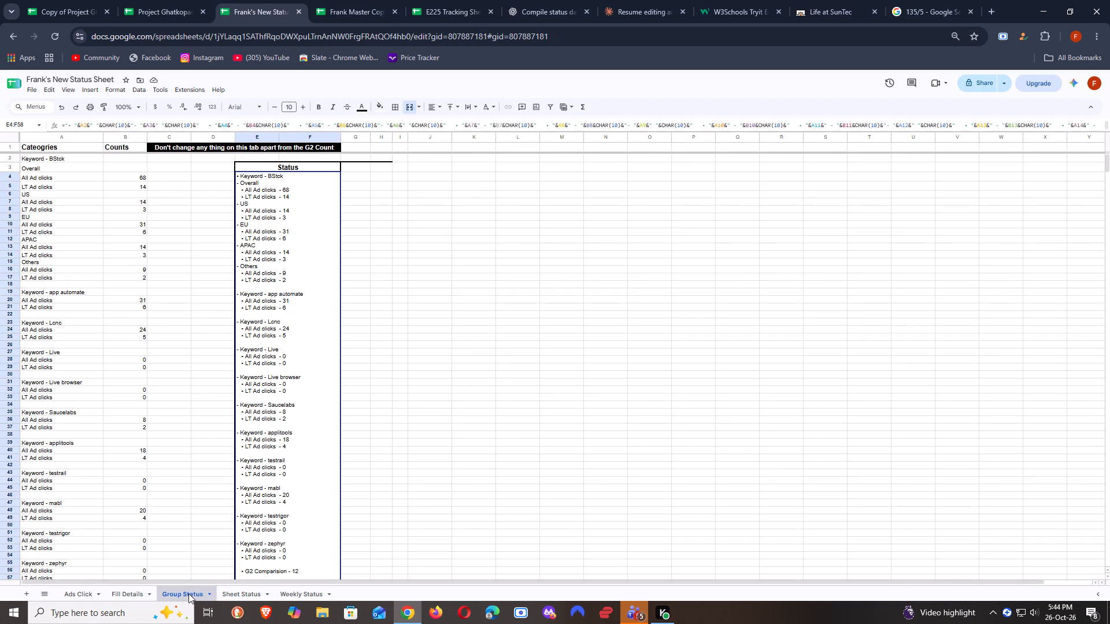
# Examine the Sheet Status column of the Ads Clicked Tracker in the tracker copy by selecting it downward from the first count.
pyautogui.click(68, 0)
pyautogui.click(1109, 367)
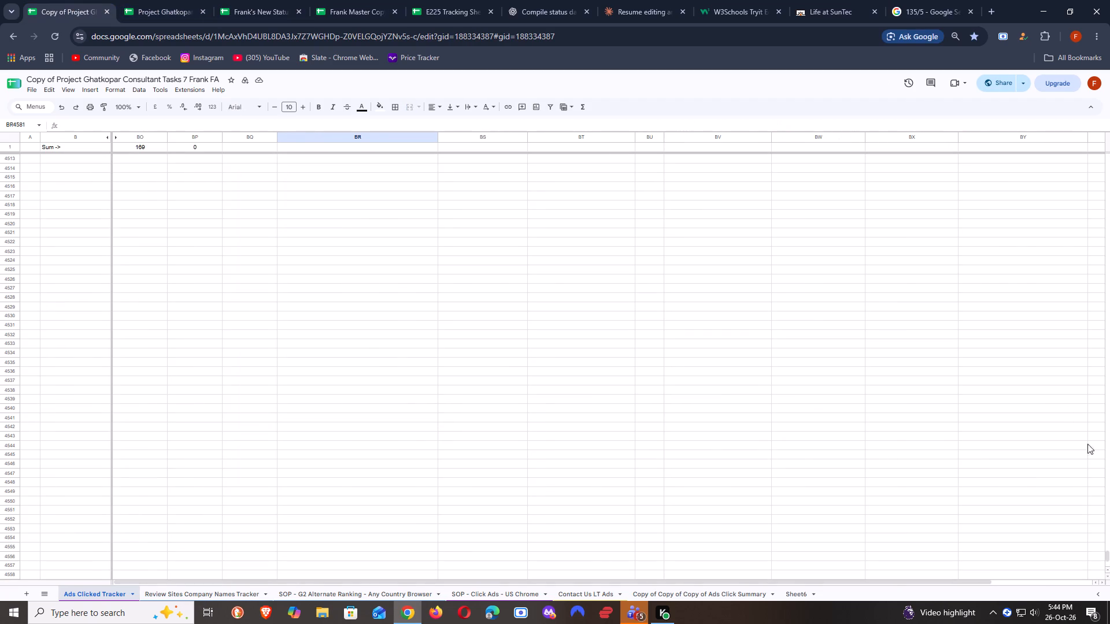
pyautogui.moveTo(1109, 556); pyautogui.dragTo(1102, 5)
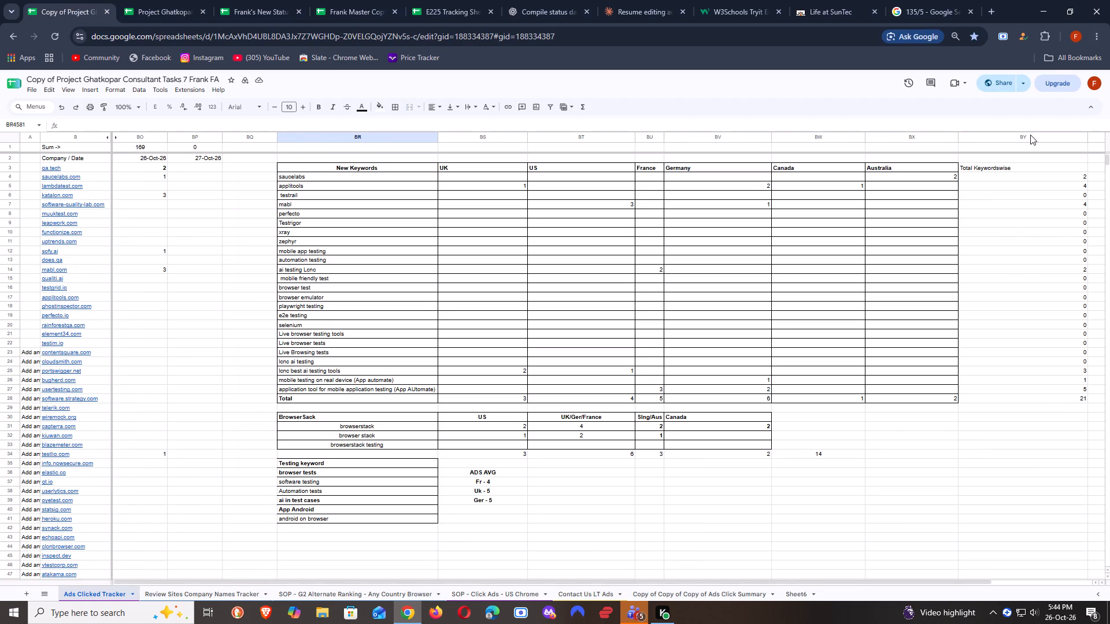
pyautogui.moveTo(756, 581); pyautogui.dragTo(1109, 596)
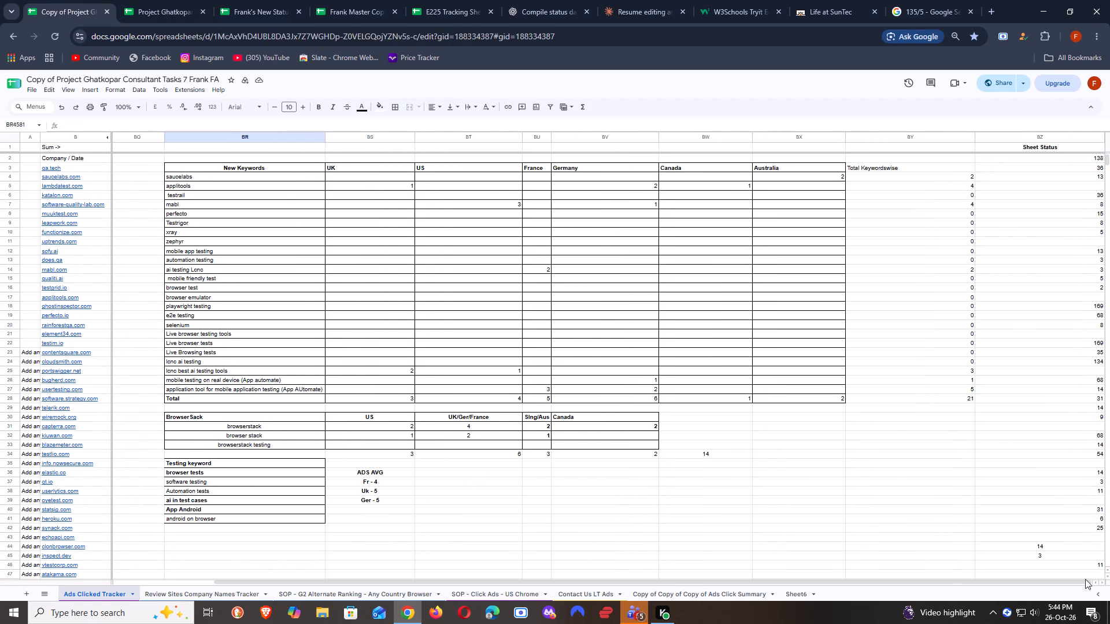
pyautogui.scroll(3, 1065, 161)
pyautogui.click(1064, 159)
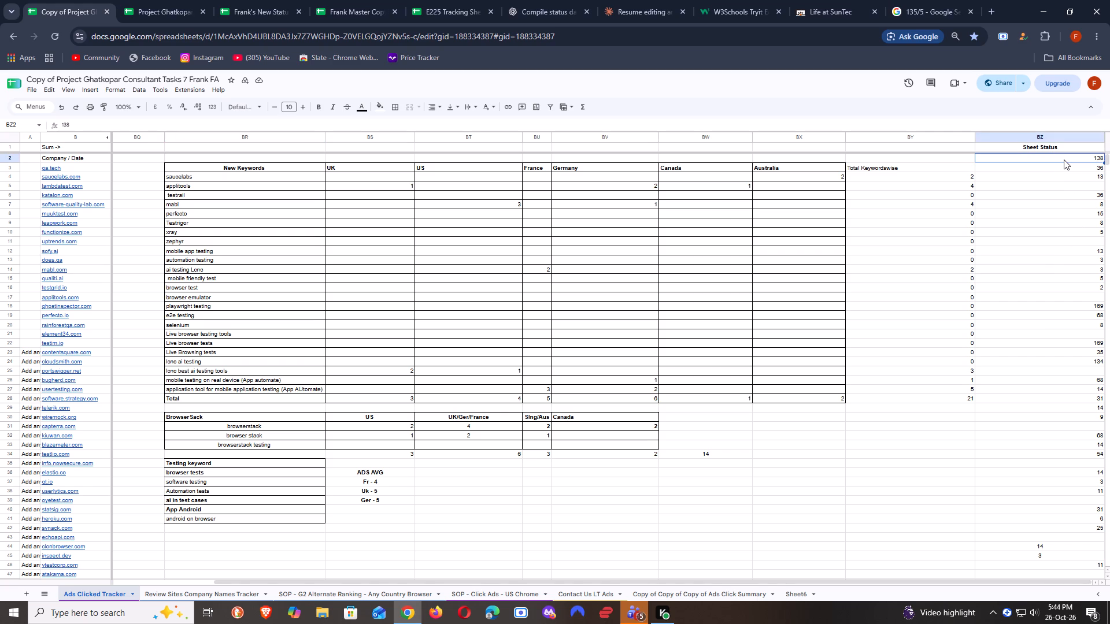
pyautogui.hotkey('ctrl', 'shift', 'Down')
pyautogui.hotkey('ctrl', 'shift', 'Down')
pyautogui.hotkey('ctrl', 'shift', 'Down')
pyautogui.hotkey('ctrl', 'shift', 'Down')
pyautogui.hotkey('ctrl', 'shift', 'Down')
pyautogui.hotkey('ctrl', 'shift', 'Down')
pyautogui.hotkey('ctrl', 'shift', 'Down')
pyautogui.hotkey('ctrl', 'shift', 'Down')
pyautogui.hotkey('ctrl', 'shift', 'Down')
pyautogui.hotkey('ctrl', 'shift', 'Down')
pyautogui.hotkey('ctrl', 'shift', 'Down')
pyautogui.hotkey('ctrl', 'shift', 'Down')
pyautogui.hotkey('ctrl', 'shift', 'Down')
pyautogui.hotkey('ctrl', 'shift', 'Down')
pyautogui.hotkey('ctrl', 'shift', 'Down')
pyautogui.hotkey('ctrl', 'shift', 'Down')
pyautogui.hotkey('ctrl', 'shift', 'Down')
pyautogui.hotkey('ctrl', 'shift', 'Down')
pyautogui.hotkey('ctrl', 'shift', 'Down')
pyautogui.hotkey('ctrl', 'shift', 'Down')
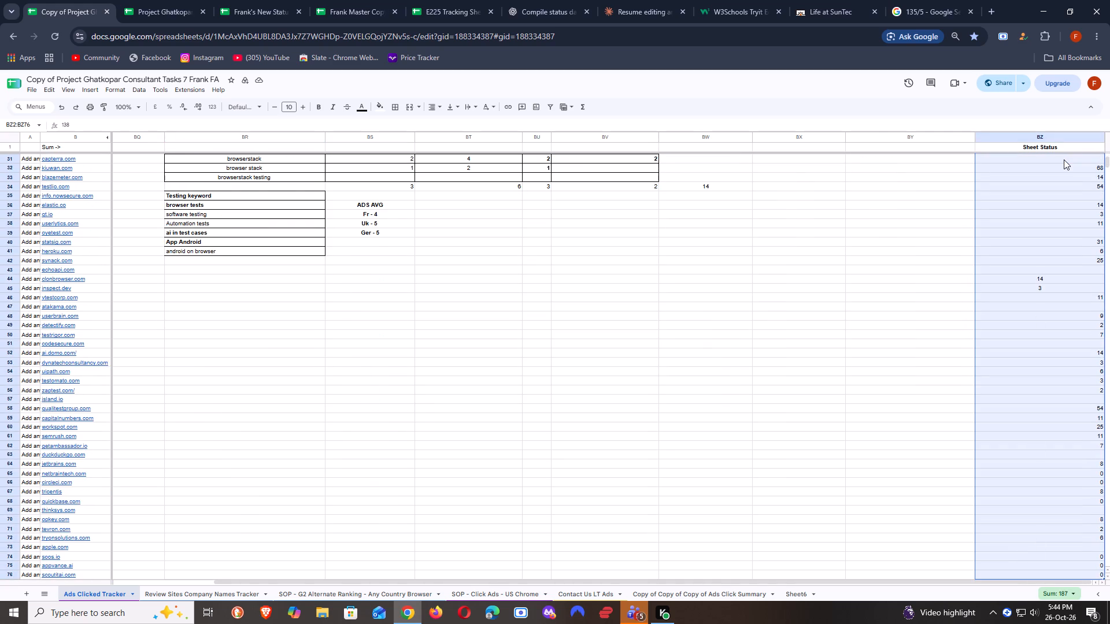
pyautogui.click(744, 293)
# Review the Fill Details, Group Status and Sheet Status sheets of Frank's New Status Sheet, going to the top of the Sheet Status counts.
pyautogui.click(163, 4)
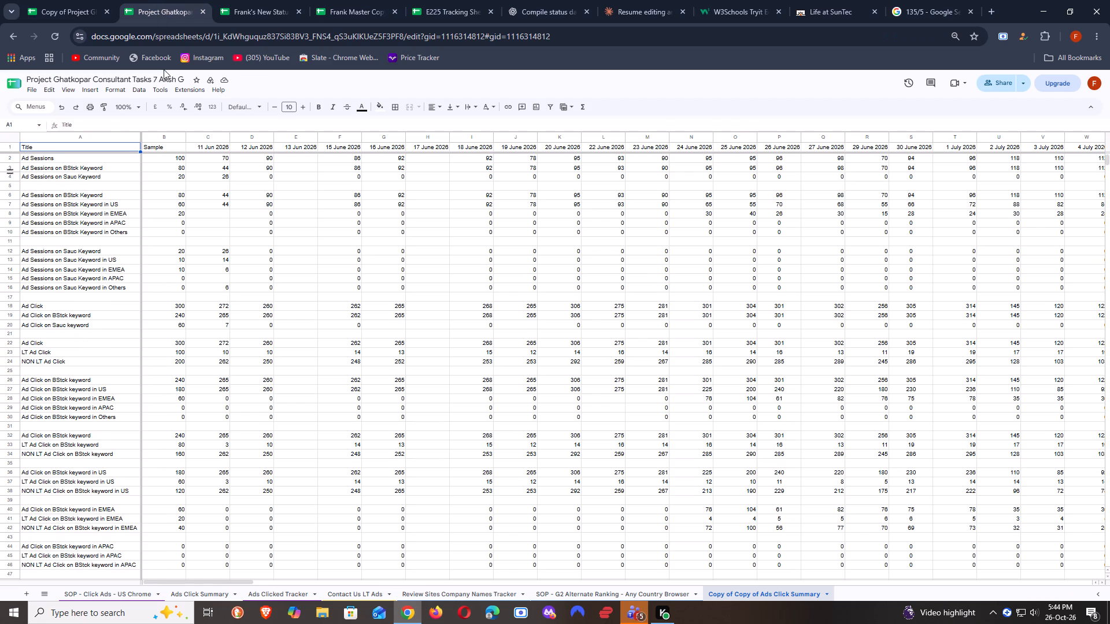
pyautogui.click(236, 0)
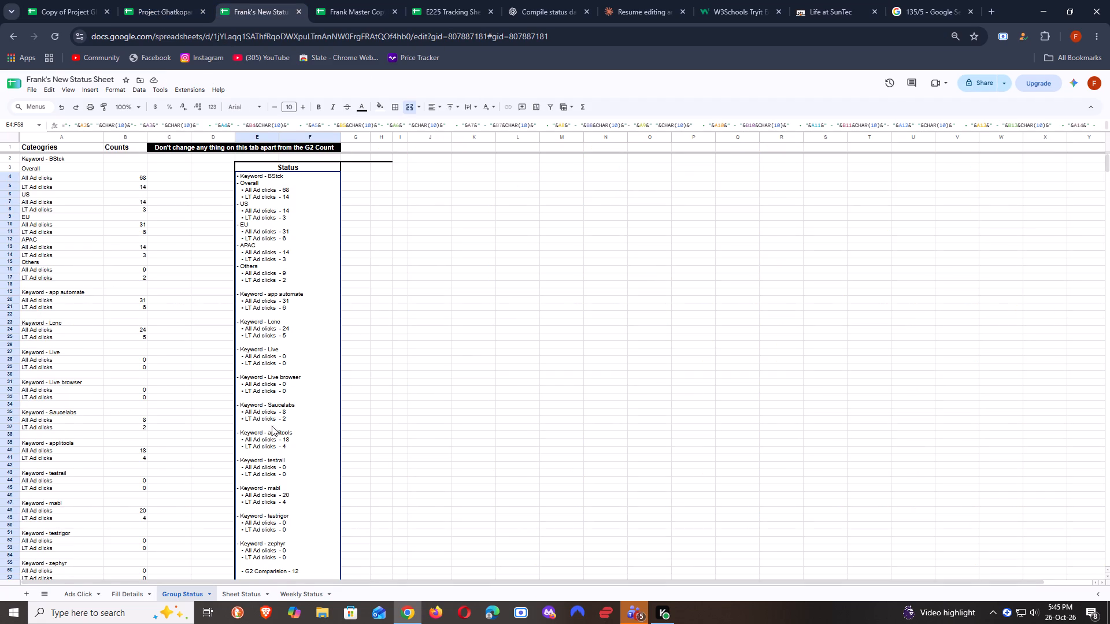
pyautogui.click(276, 415)
pyautogui.click(117, 596)
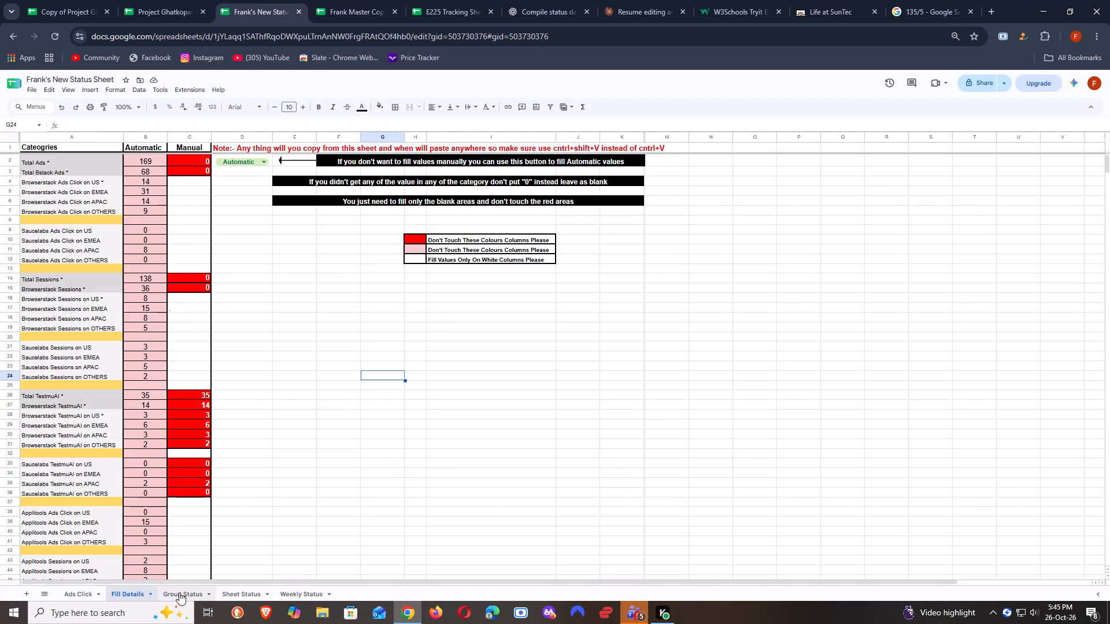
pyautogui.click(179, 592)
pyautogui.scroll(3, 280, 548)
pyautogui.click(251, 593)
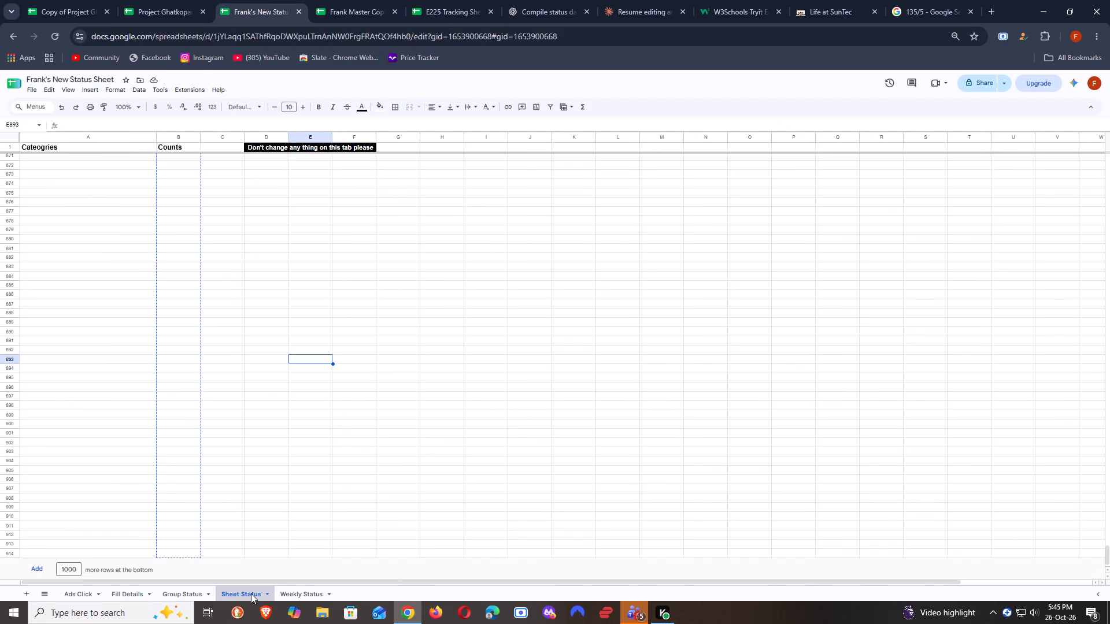
pyautogui.scroll(6, 249, 589)
pyautogui.moveTo(1109, 552); pyautogui.dragTo(1109, 549)
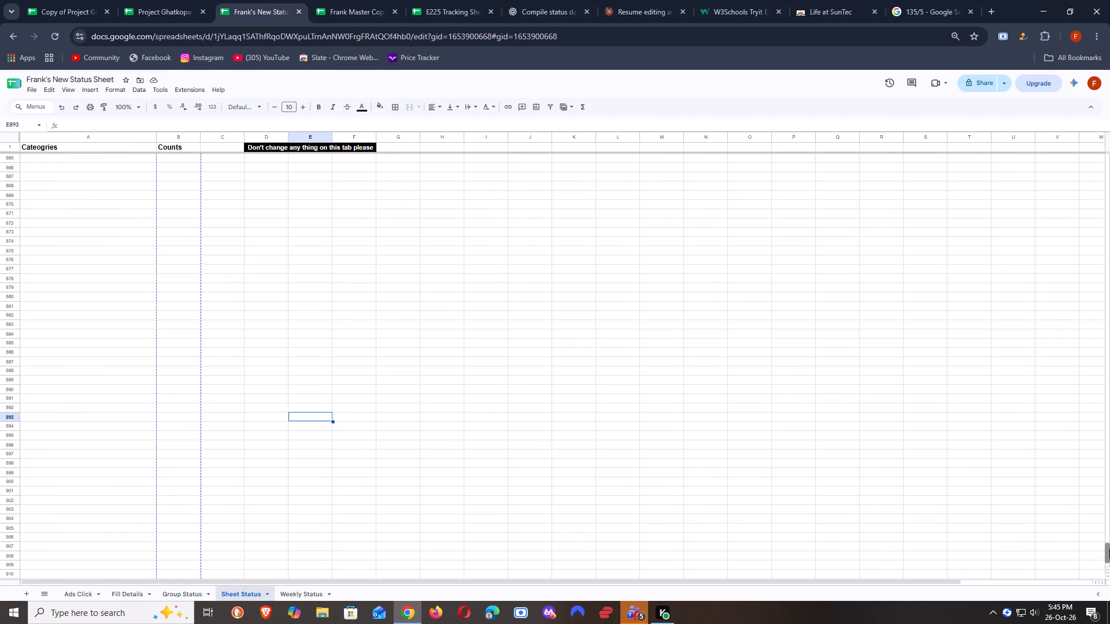
pyautogui.moveTo(1109, 549); pyautogui.dragTo(1108, 44)
pyautogui.scroll(4, 241, 146)
# Check the Sheet Status column of the tracker copy's Ads Clicked Tracker again, selecting from its first count down to the bottom.
pyautogui.click(45, 0)
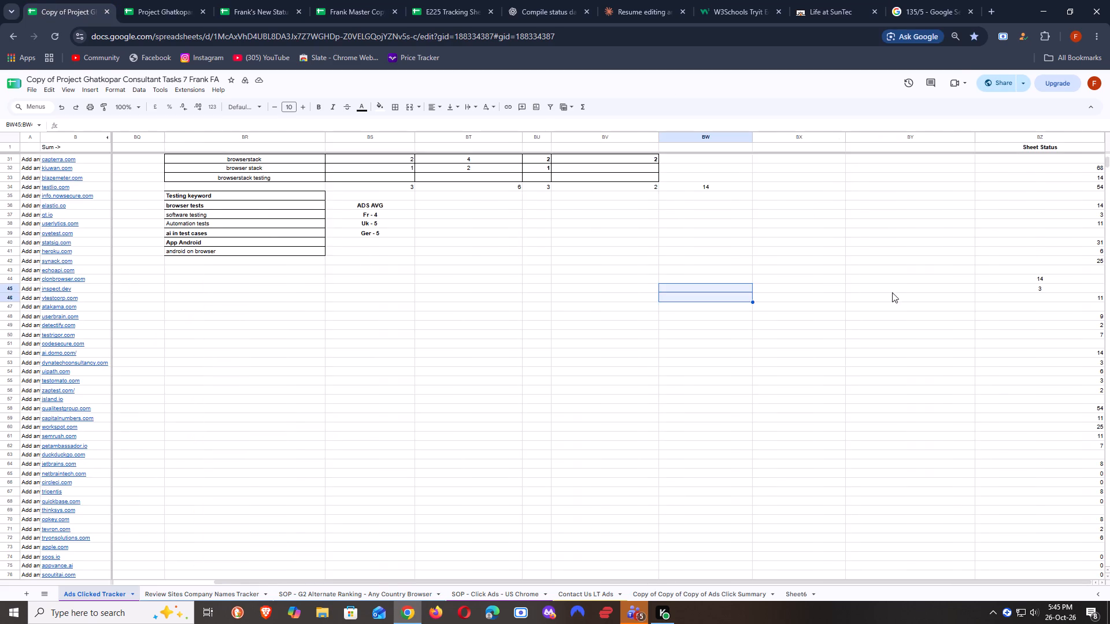
pyautogui.scroll(4, 894, 292)
pyautogui.scroll(11, 1060, 204)
pyautogui.click(1046, 154)
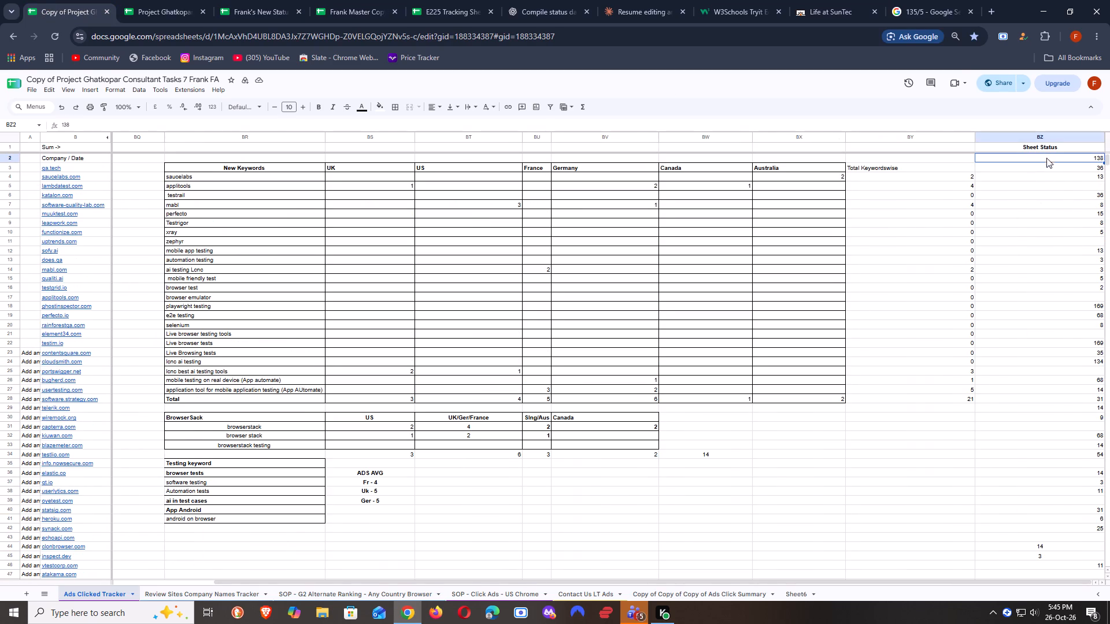
pyautogui.hotkey('ctrl', 'shift', 'Down')
pyautogui.hotkey('ctrl', 'shift', 'Down')
pyautogui.hotkey('ctrl', 'shift', 'Down')
pyautogui.hotkey('ctrl', 'shift', 'Down')
pyautogui.hotkey('ctrl', 'shift', 'Down')
pyautogui.hotkey('ctrl', 'shift', 'Down')
pyautogui.hotkey('ctrl', 'shift', 'Down')
pyautogui.hotkey('ctrl', 'shift', 'Down')
pyautogui.hotkey('ctrl', 'shift', 'Down')
pyautogui.hotkey('ctrl', 'shift', 'Down')
pyautogui.hotkey('ctrl', 'shift', 'Down')
pyautogui.hotkey('ctrl', 'shift', 'Down')
pyautogui.hotkey('ctrl', 'shift', 'Down')
pyautogui.hotkey('ctrl', 'shift', 'Down')
pyautogui.hotkey('ctrl', 'shift', 'Down')
pyautogui.hotkey('ctrl', 'shift', 'Down')
pyautogui.hotkey('ctrl', 'shift', 'Down')
pyautogui.hotkey('ctrl', 'shift', 'Down')
pyautogui.hotkey('ctrl', 'shift', 'Down')
pyautogui.hotkey('ctrl', 'shift', 'Down')
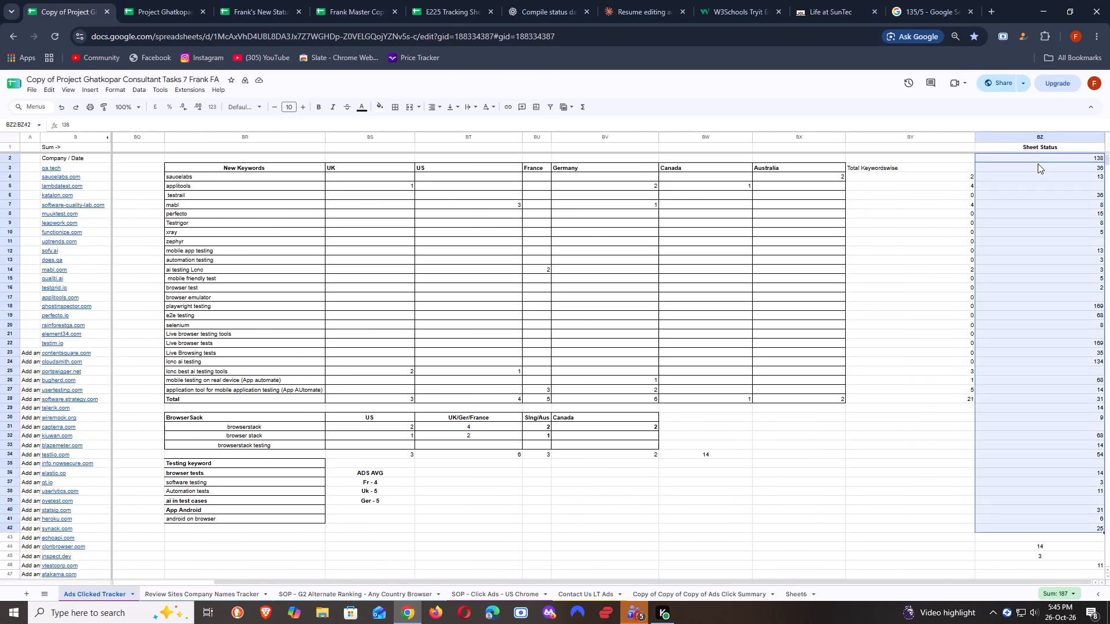
pyautogui.scroll(6, 1019, 189)
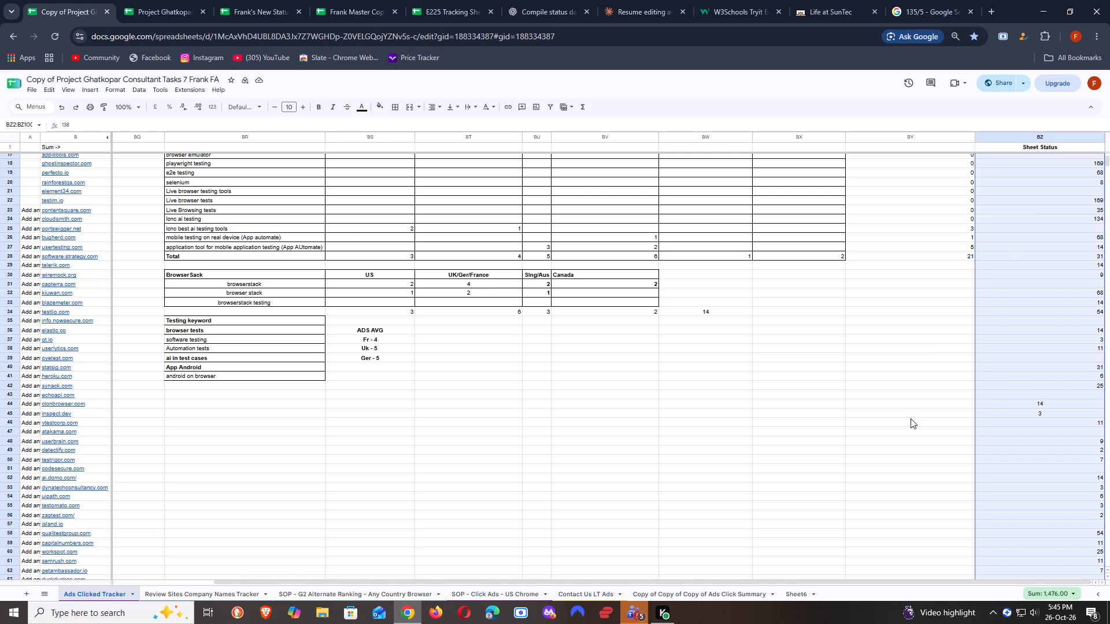
# Copy the whole Counts column, from the Ad Sessions row down, in the Sheet Status sheet of Frank's New Status Sheet.
pyautogui.click(171, 0)
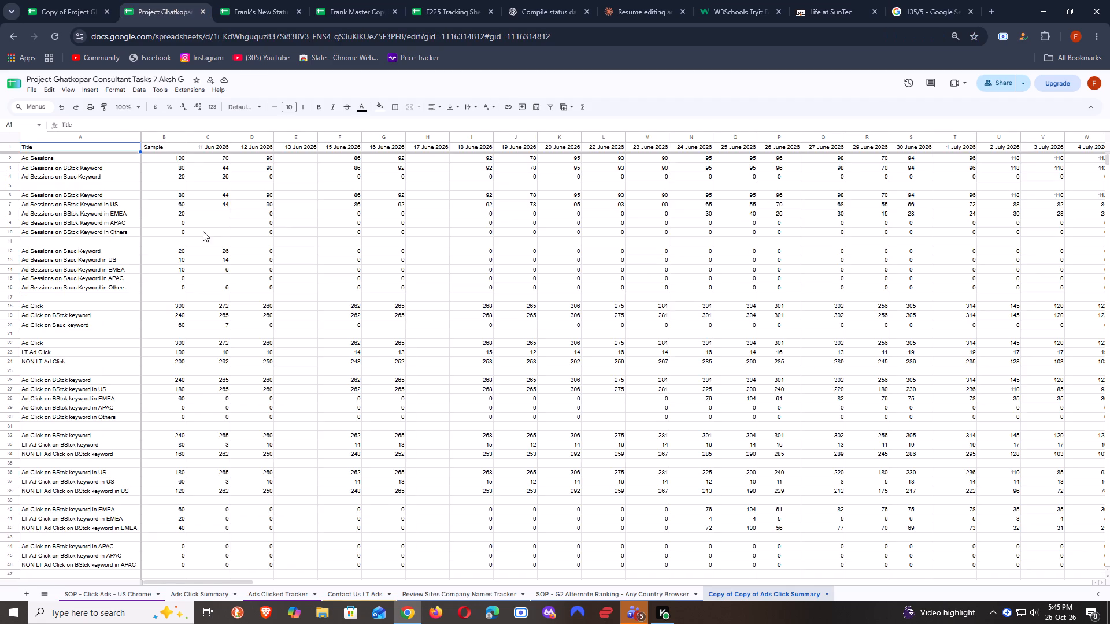
pyautogui.click(273, 0)
pyautogui.click(268, 414)
pyautogui.scroll(7, 262, 393)
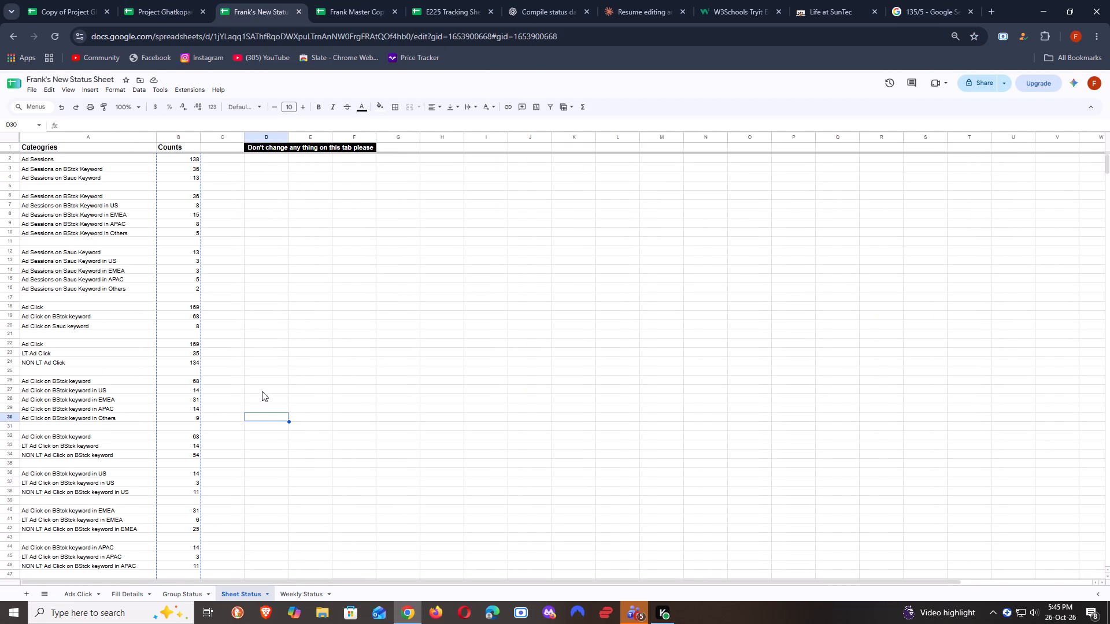
pyautogui.scroll(-12, 181, 256)
pyautogui.scroll(20, 191, 293)
pyautogui.scroll(1, 191, 293)
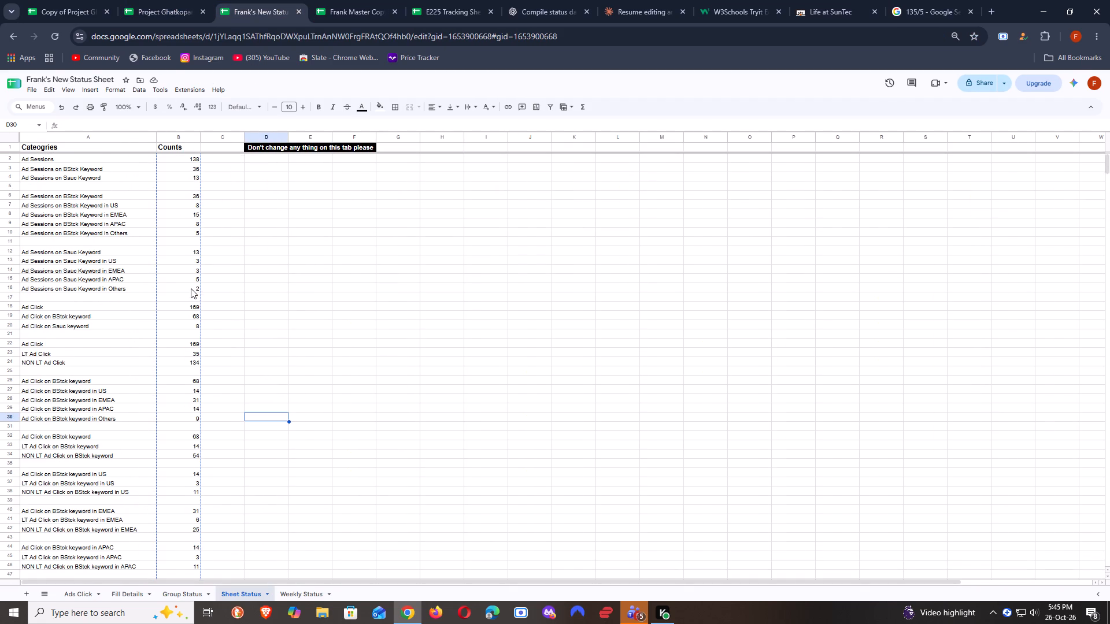
pyautogui.click(179, 159)
pyautogui.hotkey('ctrl', 'shift', 'Down')
pyautogui.hotkey('ctrl', 'shift', 'Down')
pyautogui.hotkey('ctrl', 'shift', 'Down')
pyautogui.hotkey('ctrl', 'shift', 'Down')
pyautogui.hotkey('ctrl', 'shift', 'Down')
pyautogui.hotkey('ctrl', 'shift', 'Down')
pyautogui.hotkey('ctrl', 'shift', 'Down')
pyautogui.hotkey('ctrl', 'shift', 'Down')
pyautogui.hotkey('ctrl', 'shift', 'Down')
pyautogui.hotkey('ctrl', 'shift', 'Down')
pyautogui.hotkey('ctrl', 'shift', 'Down')
pyautogui.hotkey('ctrl', 'shift', 'Down')
pyautogui.hotkey('ctrl', 'shift', 'Down')
pyautogui.hotkey('ctrl', 'shift', 'Down')
pyautogui.hotkey('ctrl', 'shift', 'Down')
pyautogui.hotkey('ctrl', 'shift', 'Down')
pyautogui.hotkey('ctrl', 'shift', 'Down')
pyautogui.hotkey('ctrl', 'shift', 'Down')
pyautogui.hotkey('ctrl', 'shift', 'Down')
pyautogui.hotkey('ctrl', 'shift', 'Down')
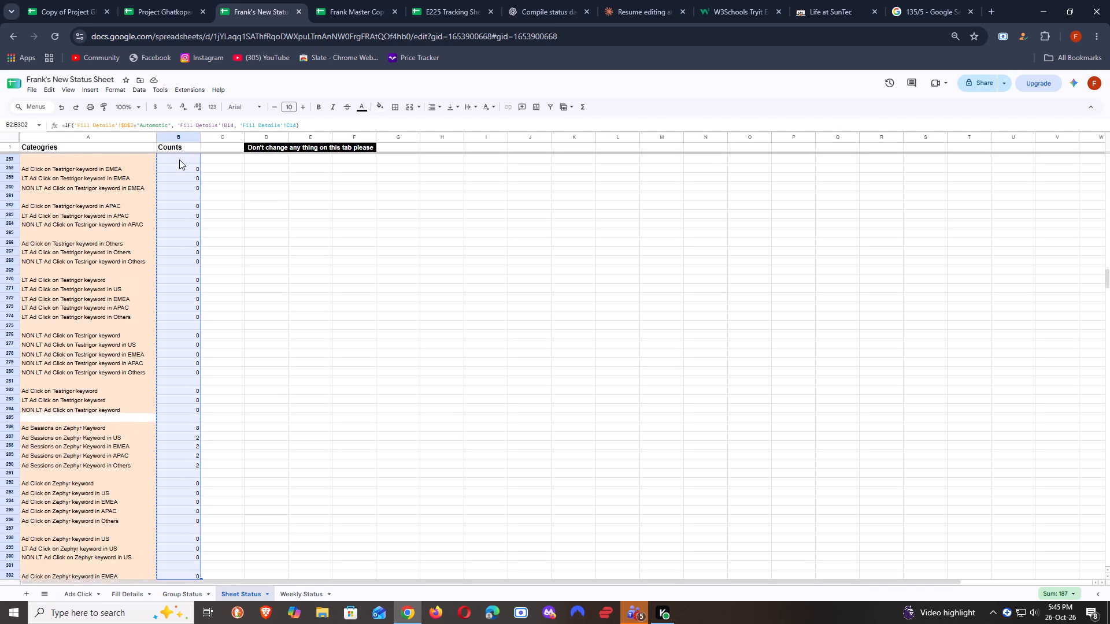
pyautogui.hotkey('ctrl', 'c')
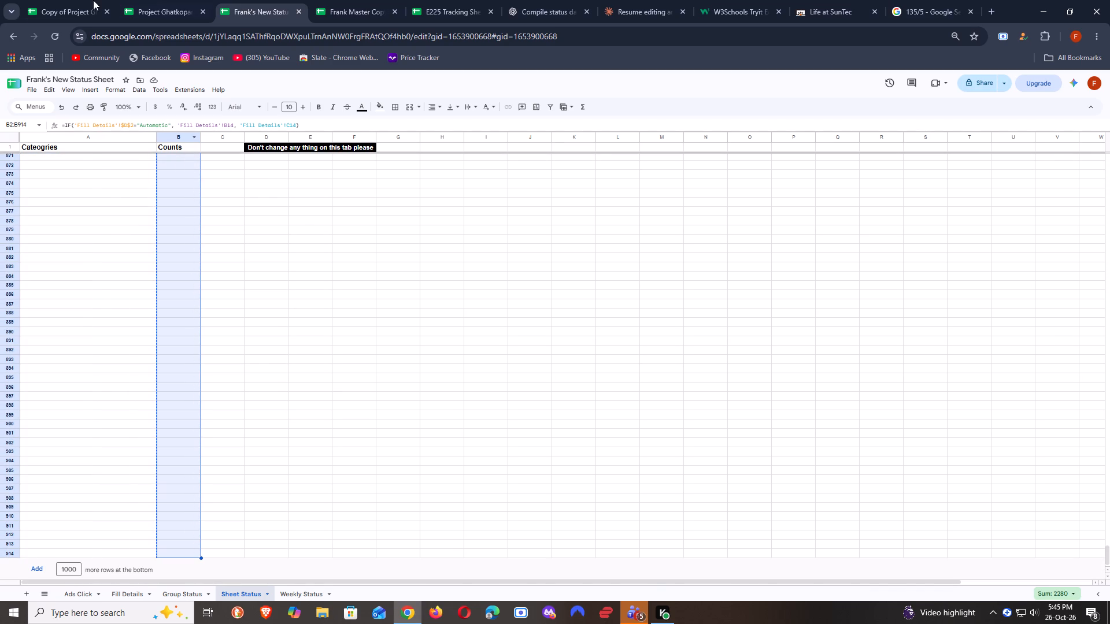
# Paste the copied counts as values into the Sheet Status column of the tracker copy's Ads Clicked Tracker, starting at row 2.
pyautogui.click(91, 0)
pyautogui.scroll(5, 984, 188)
pyautogui.click(1024, 158)
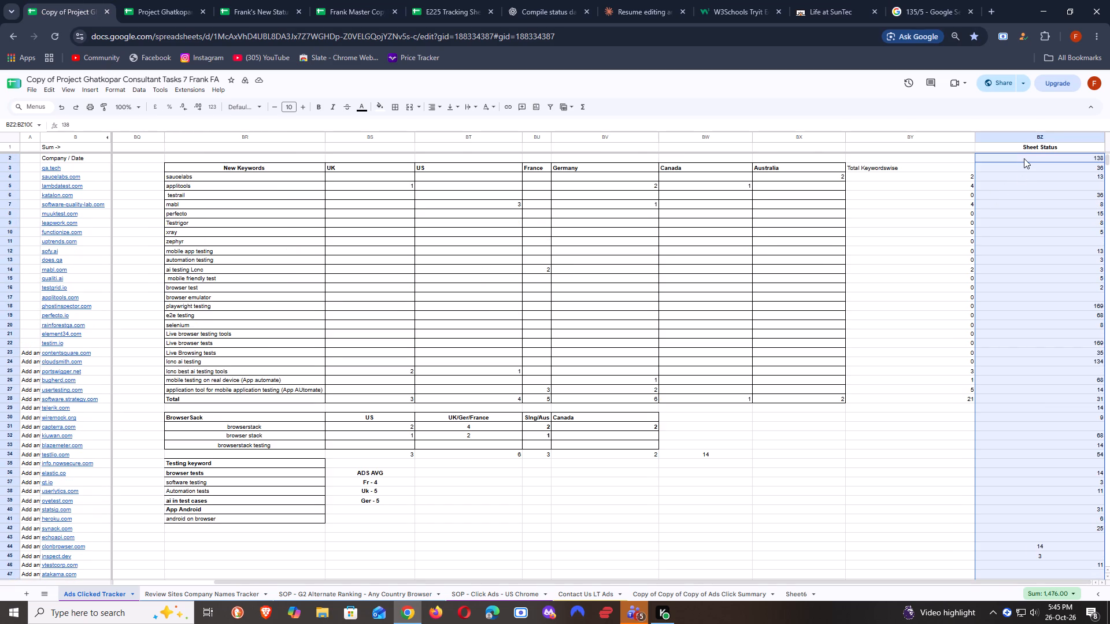
pyautogui.hotkey('ctrl', 'shift', 'v')
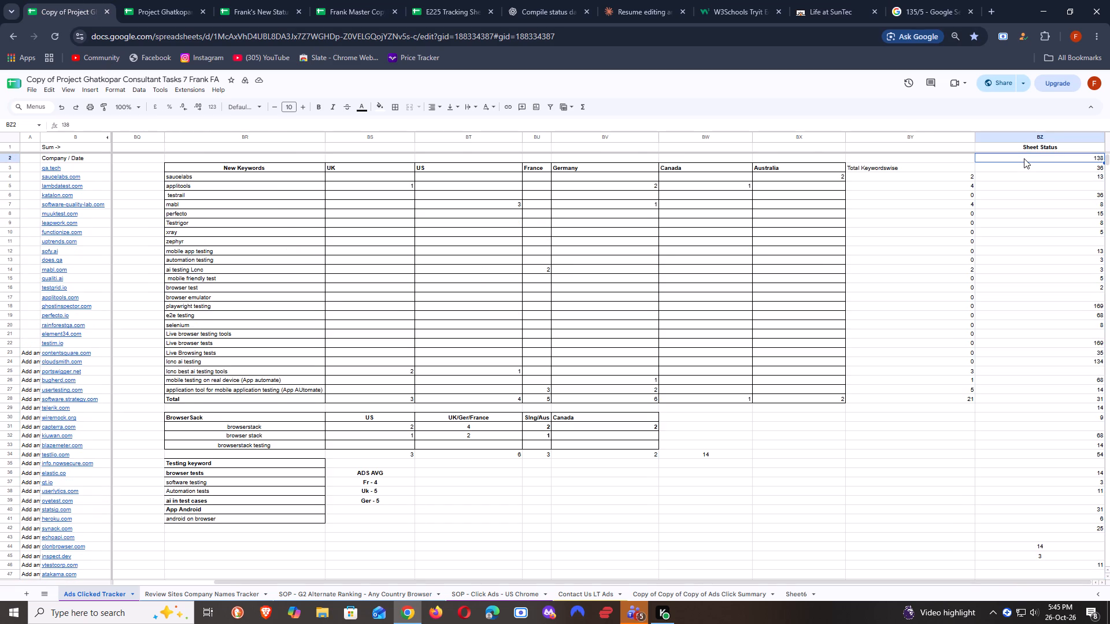
# Insert one column to the right of 17 October 2026 in the original tracker's Ads Click Summary.
pyautogui.click(202, 0)
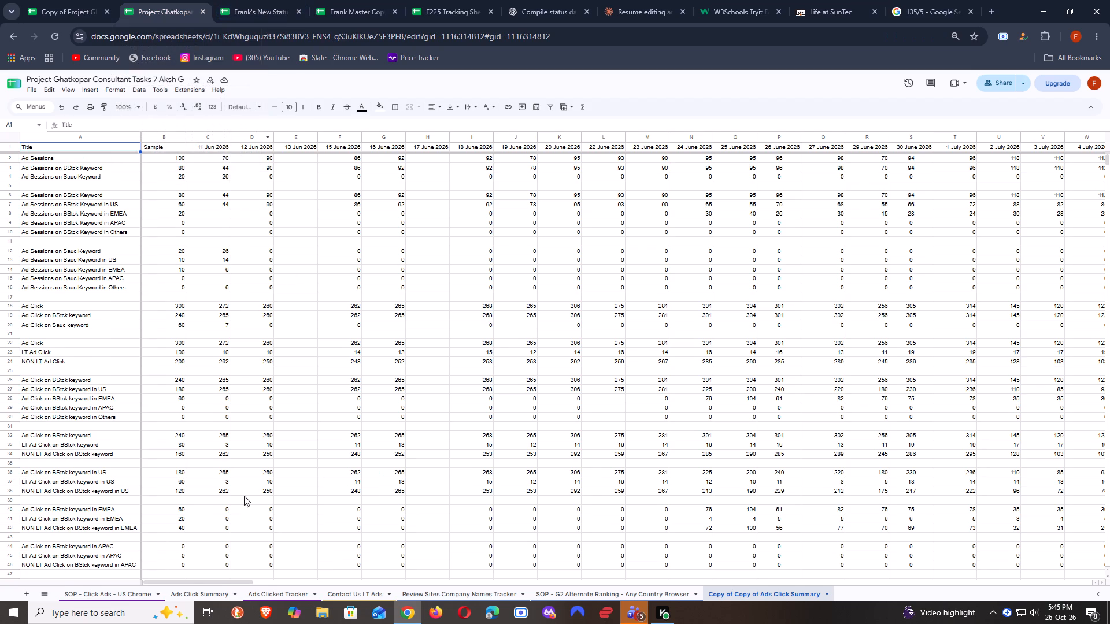
pyautogui.click(195, 600)
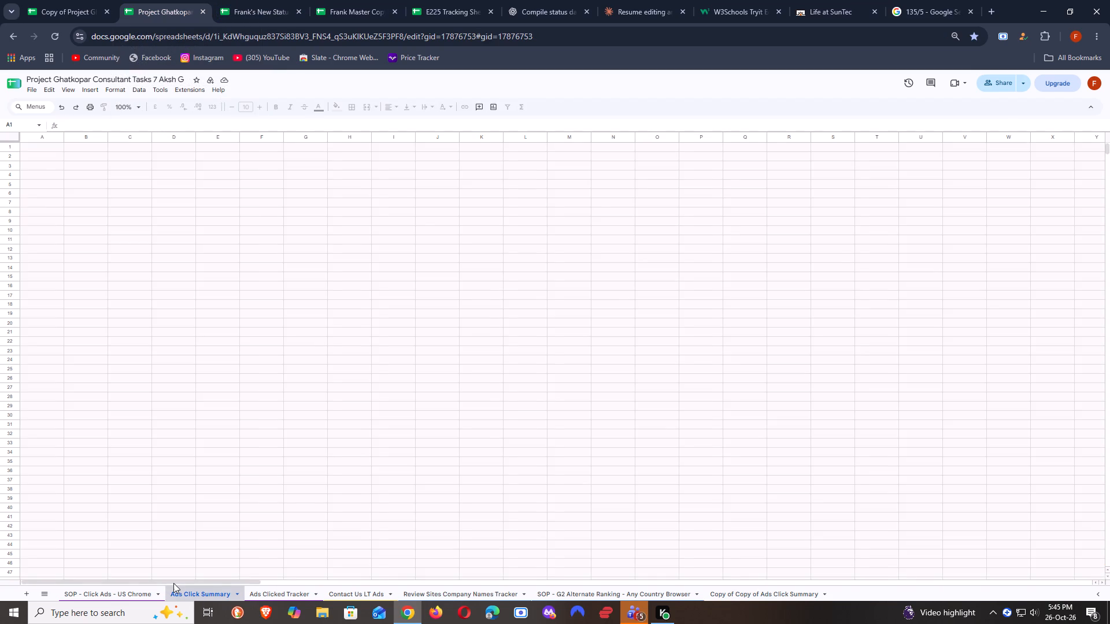
pyautogui.scroll(6, 935, 554)
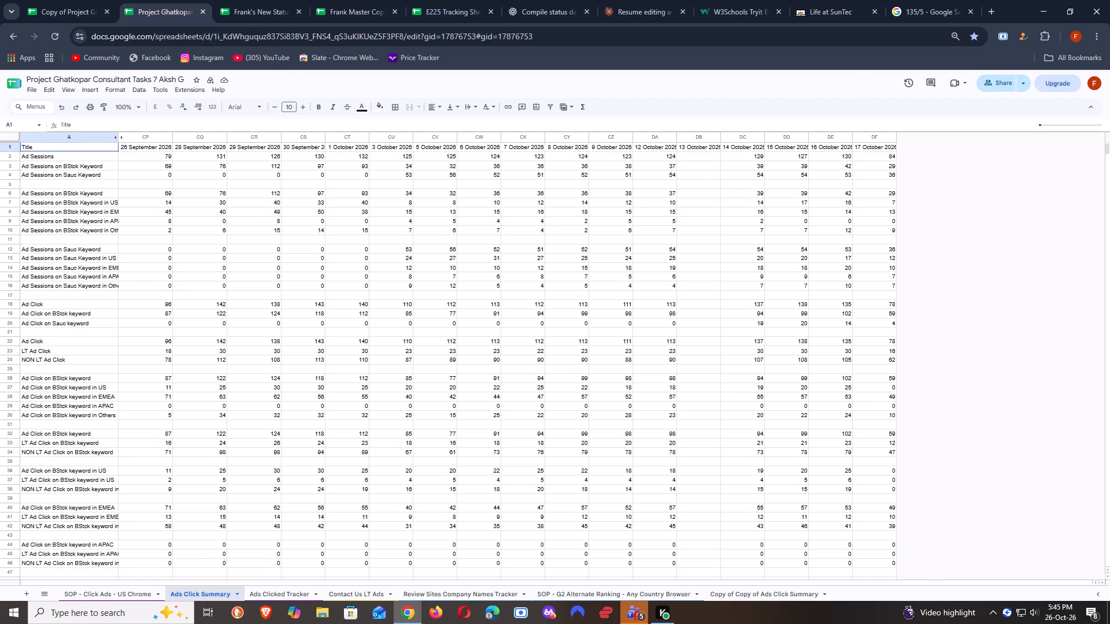
pyautogui.click(866, 136)
pyautogui.rightClick(866, 136)
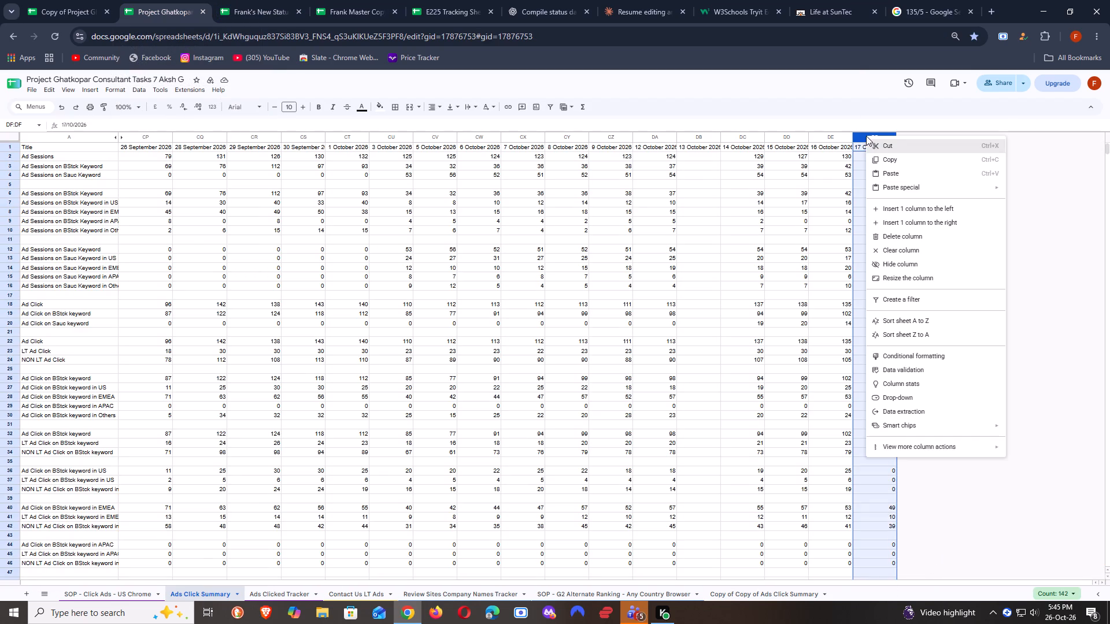
pyautogui.click(948, 227)
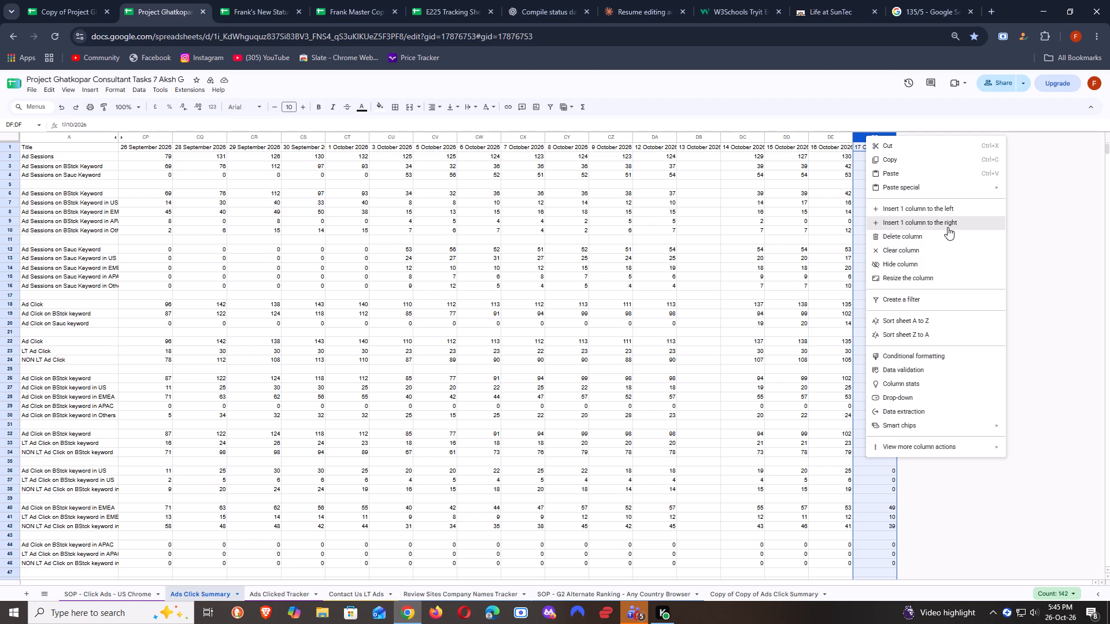
# Enter the header 26th October 2026 in the new column's first row.
pyautogui.click(918, 148)
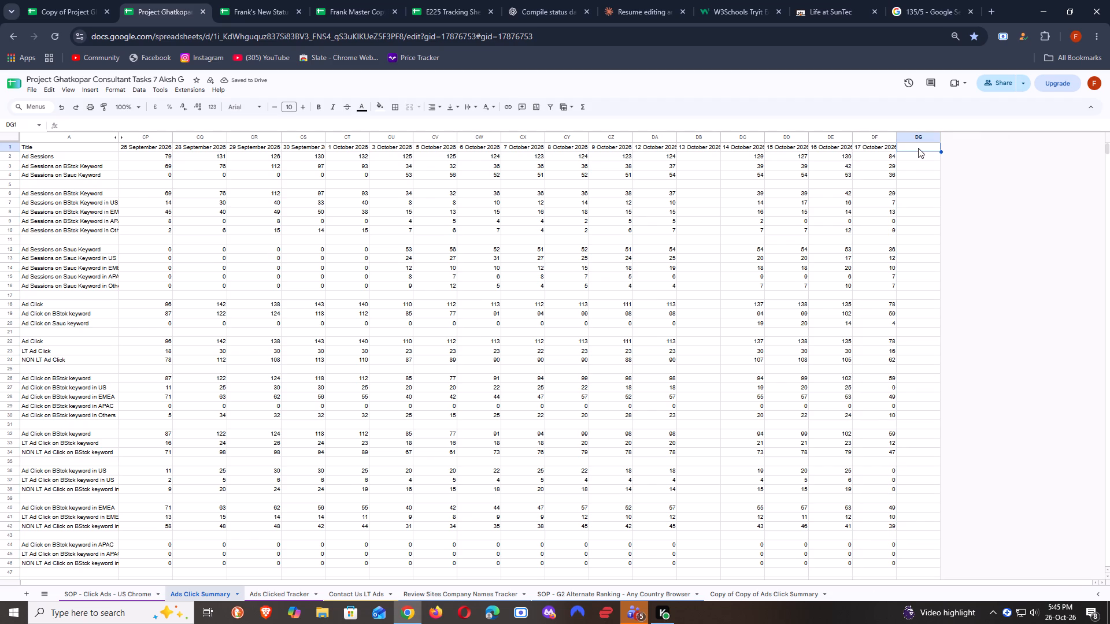
pyautogui.write('26th')
pyautogui.press('space')
pyautogui.write('October')
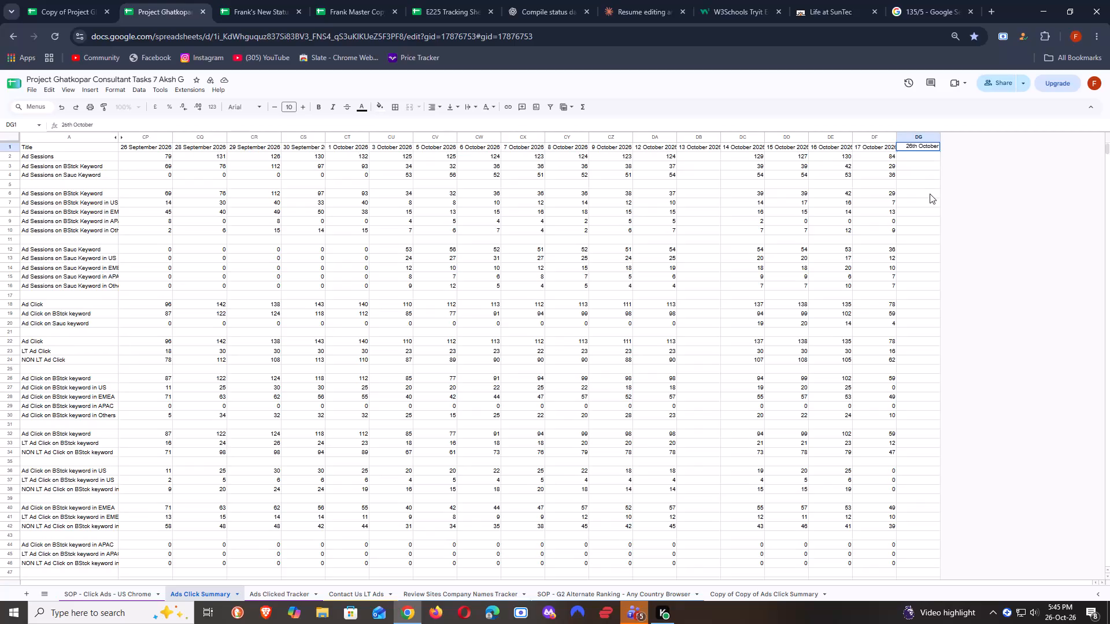
pyautogui.click(930, 193)
pyautogui.click(916, 146)
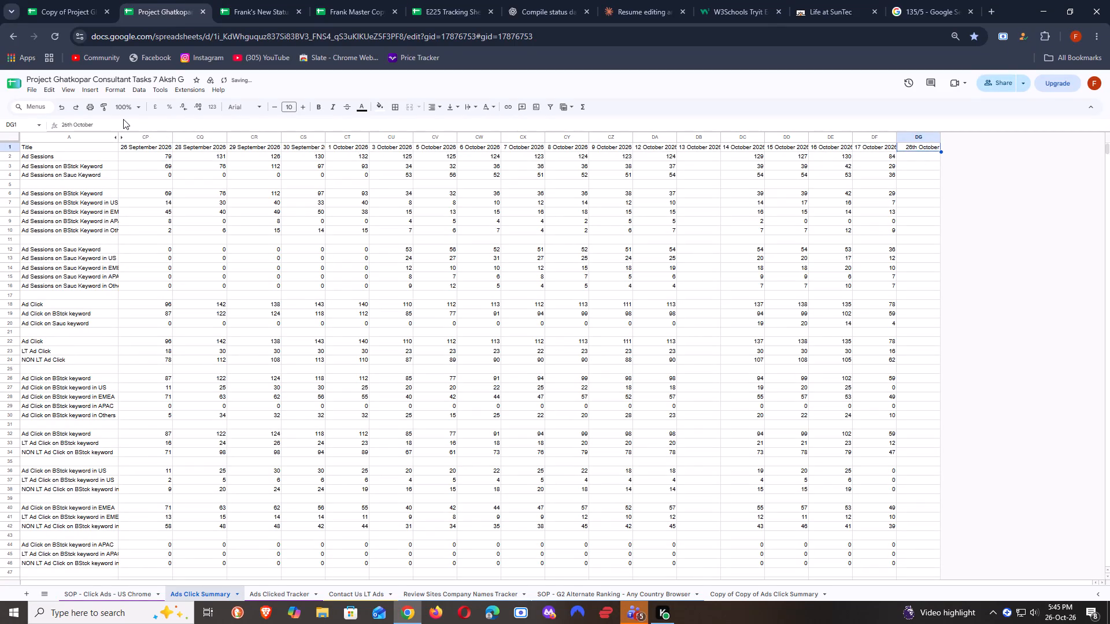
pyautogui.click(123, 119)
pyautogui.click(120, 124)
pyautogui.press('space')
pyautogui.write('2026')
pyautogui.press('Return')
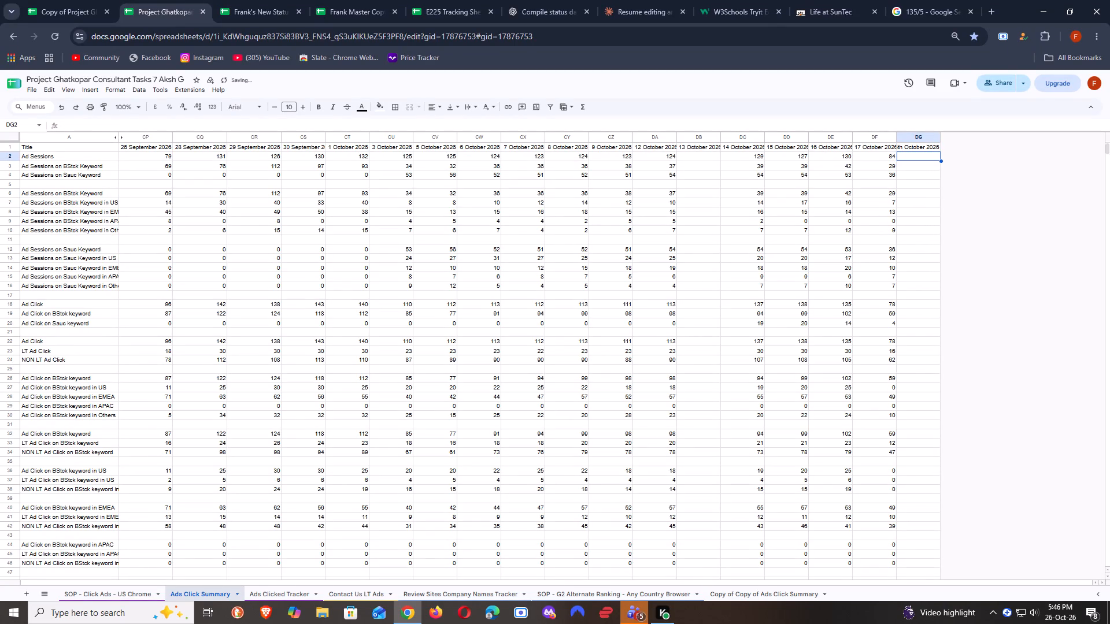
# Paste the copied counts as values below the 26th October 2026 header, starting at the Ad Sessions row.
pyautogui.hotkey('ctrl', 'shift', 'v')
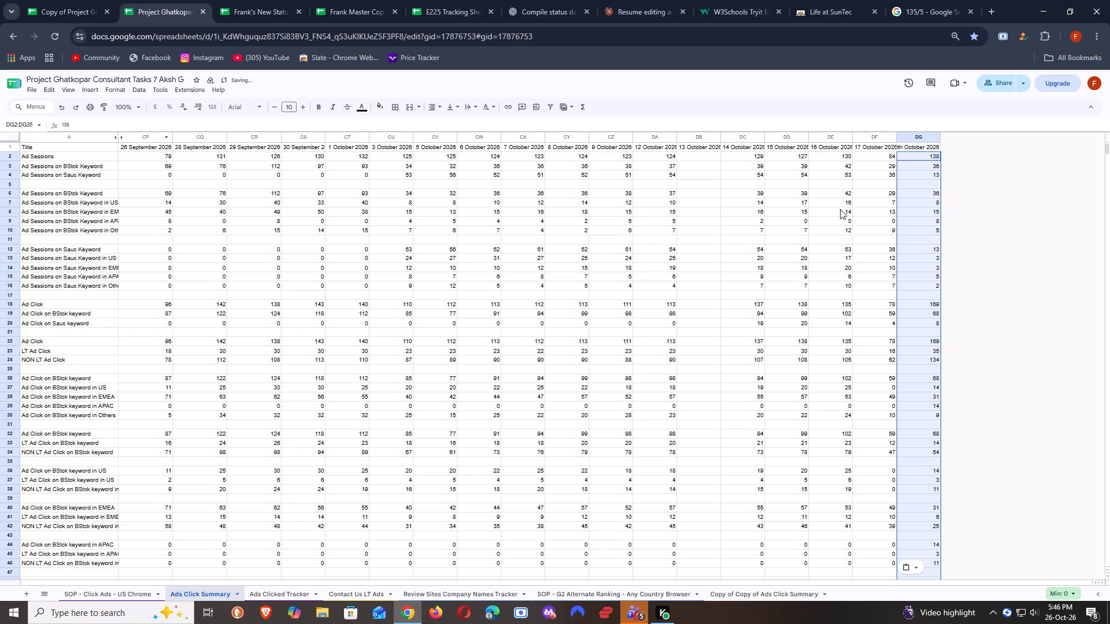
# Insert one column to the right of 17 October 2026 in the tracker copy's Copy of Copy of Copy of Ads Click Summary.
pyautogui.click(53, 0)
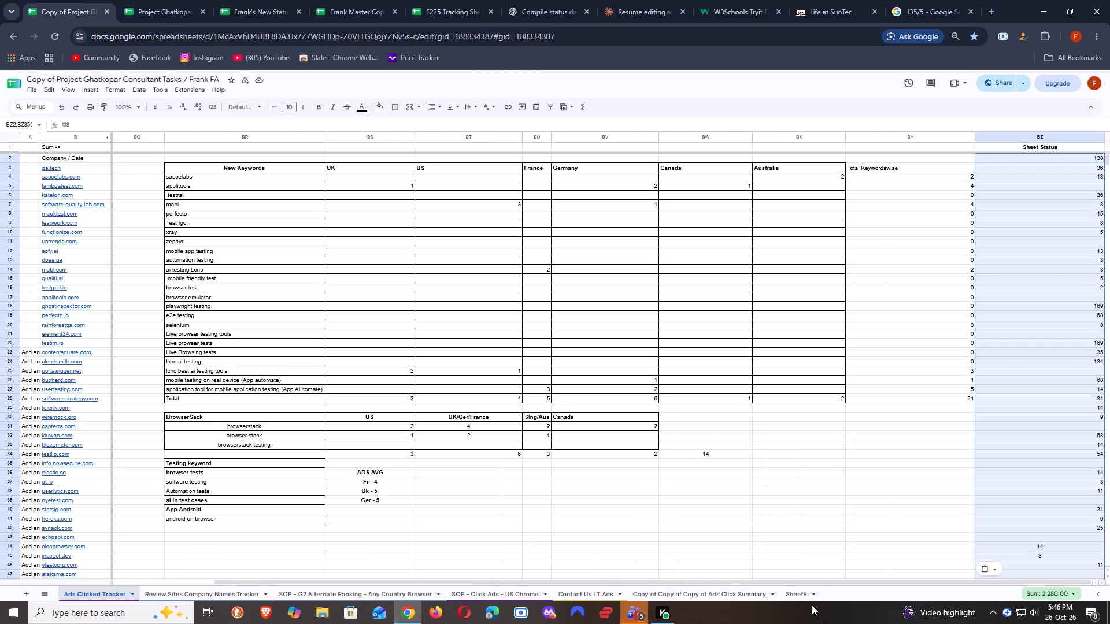
pyautogui.click(704, 592)
pyautogui.moveTo(223, 582); pyautogui.dragTo(380, 582)
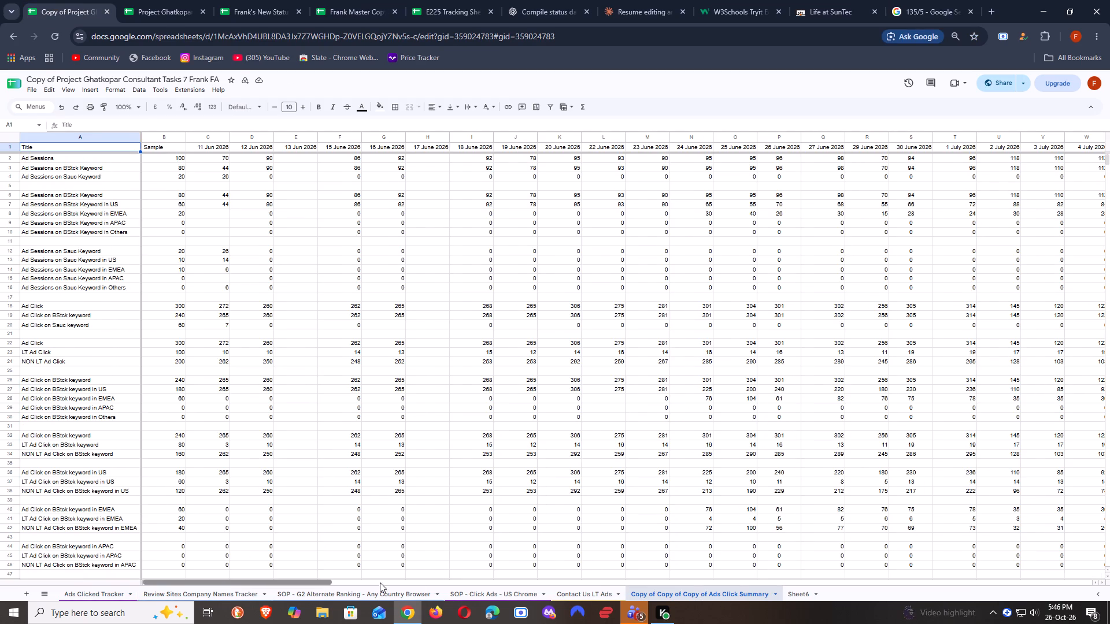
pyautogui.moveTo(380, 582); pyautogui.dragTo(1109, 623)
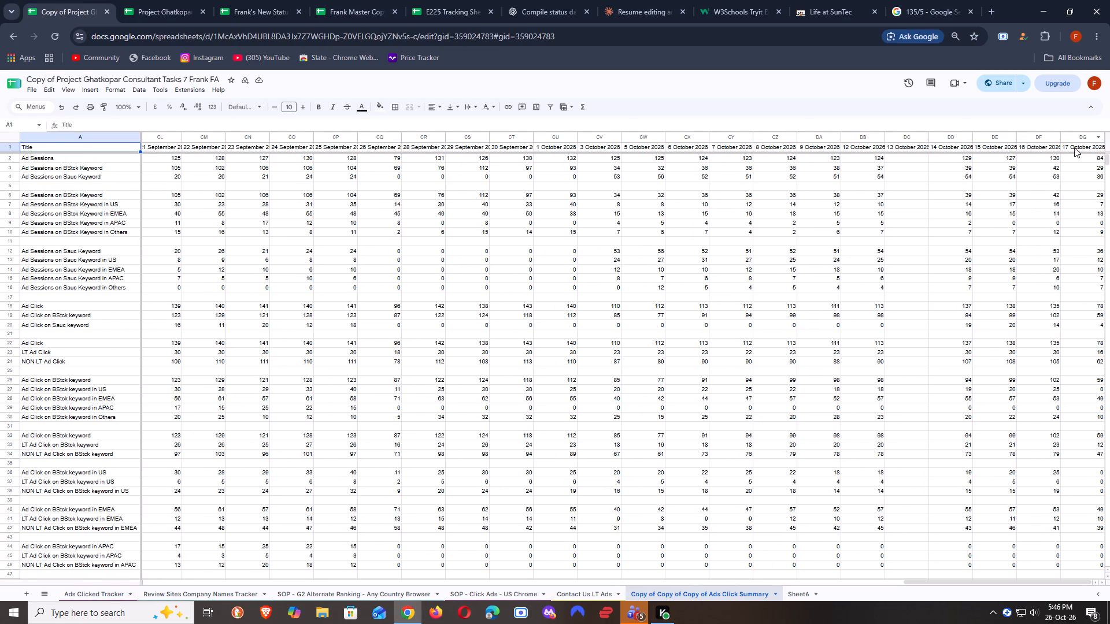
pyautogui.click(1072, 139)
pyautogui.rightClick(1072, 139)
pyautogui.click(1017, 222)
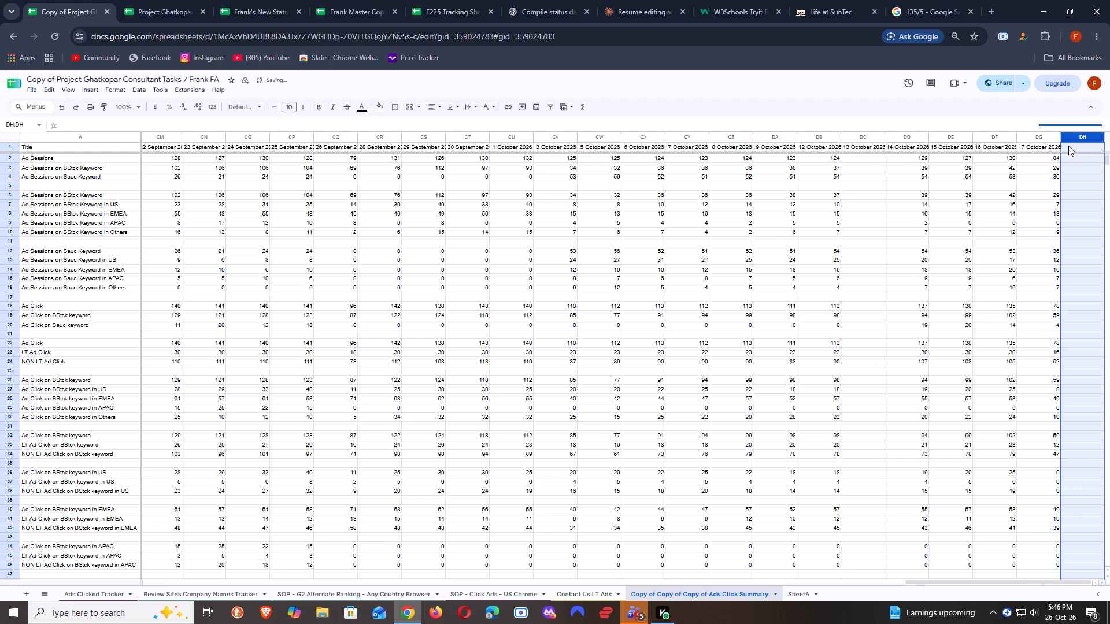
# Enter the header 26th Oct 2026 in the new column's first row.
pyautogui.click(1068, 146)
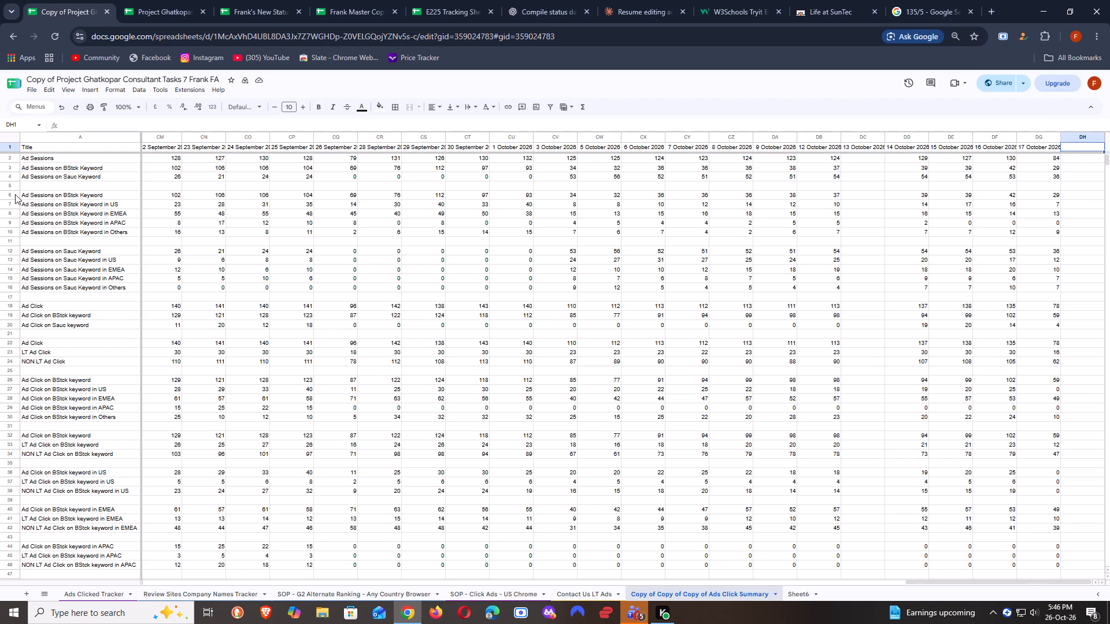
pyautogui.click(76, 124)
pyautogui.write('26th Oct')
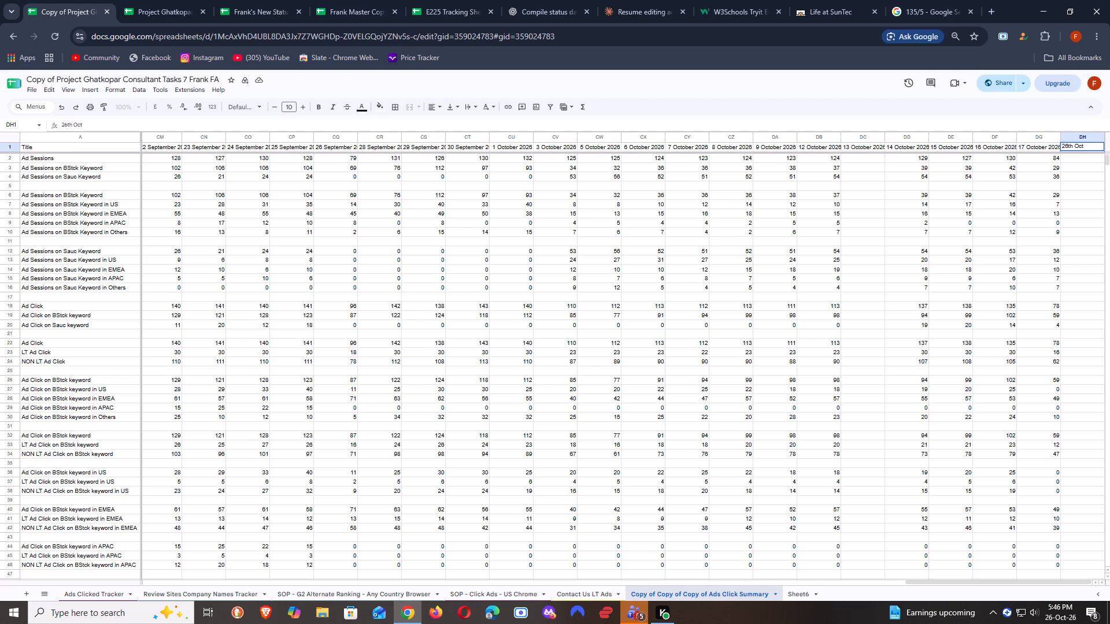
pyautogui.press('space')
pyautogui.write('2026')
# Paste the copied counts as values below the 26th Oct 2026 header, starting at the Ad Sessions row.
pyautogui.click(1074, 154)
pyautogui.scroll(4, 1074, 154)
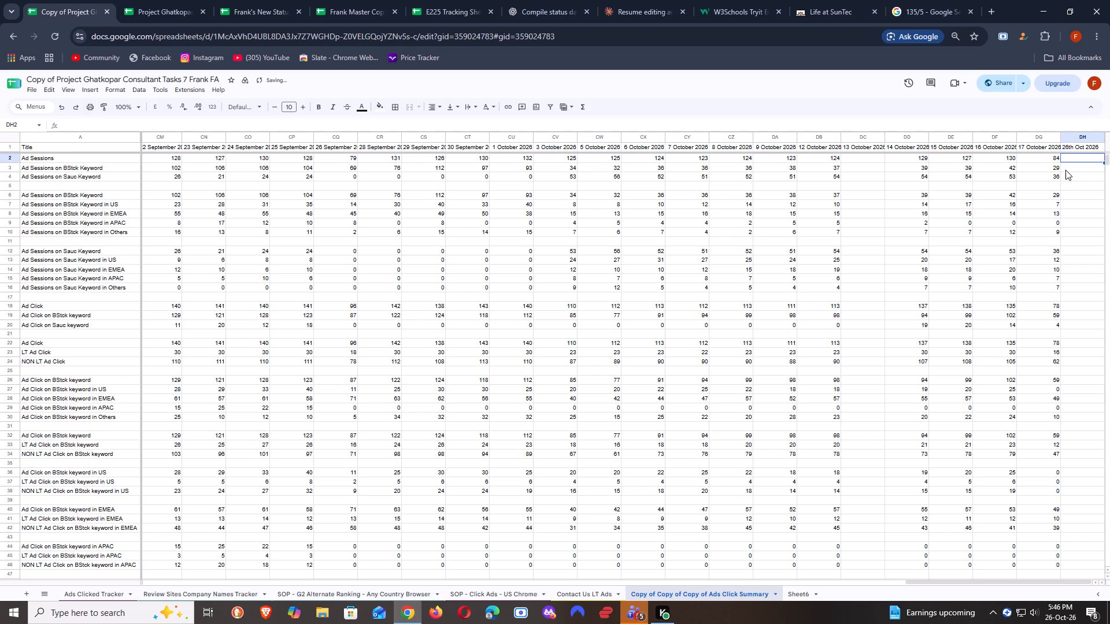
pyautogui.hotkey('ctrl', 'shift', 'v')
pyautogui.click(1006, 254)
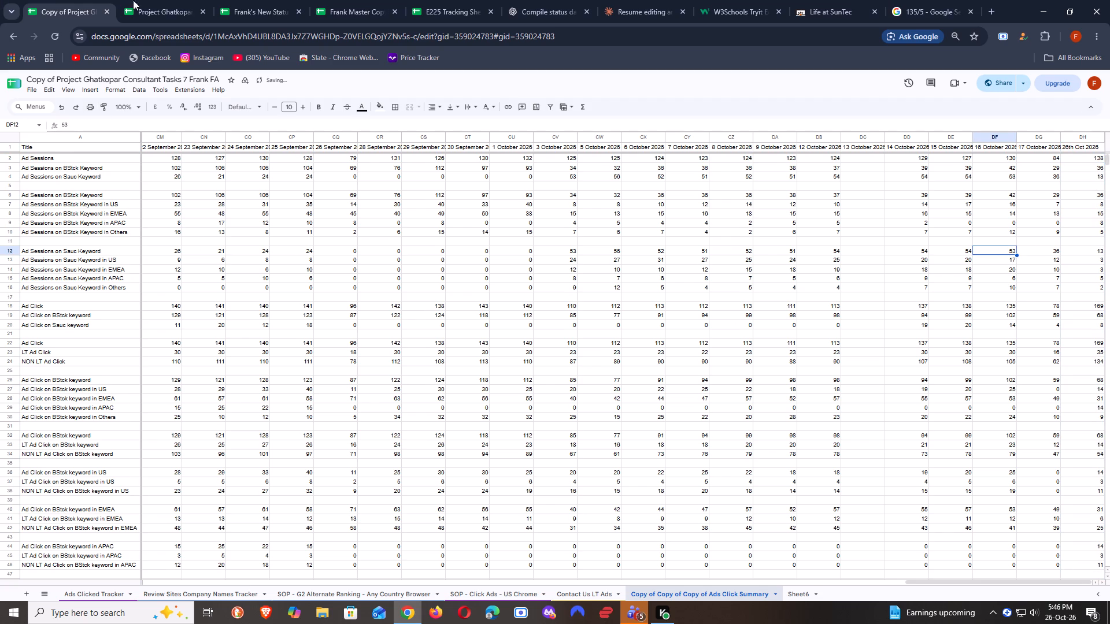
# Look through the October entries in the E225 Tracking Sheet's Shift Tracker.
pyautogui.click(203, 0)
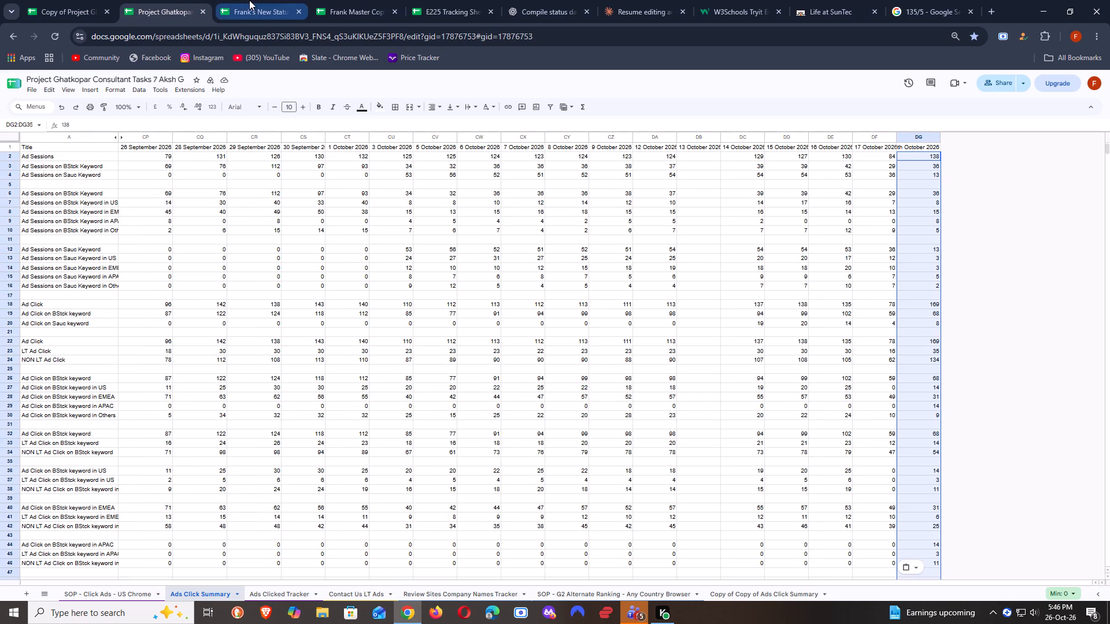
pyautogui.click(249, 0)
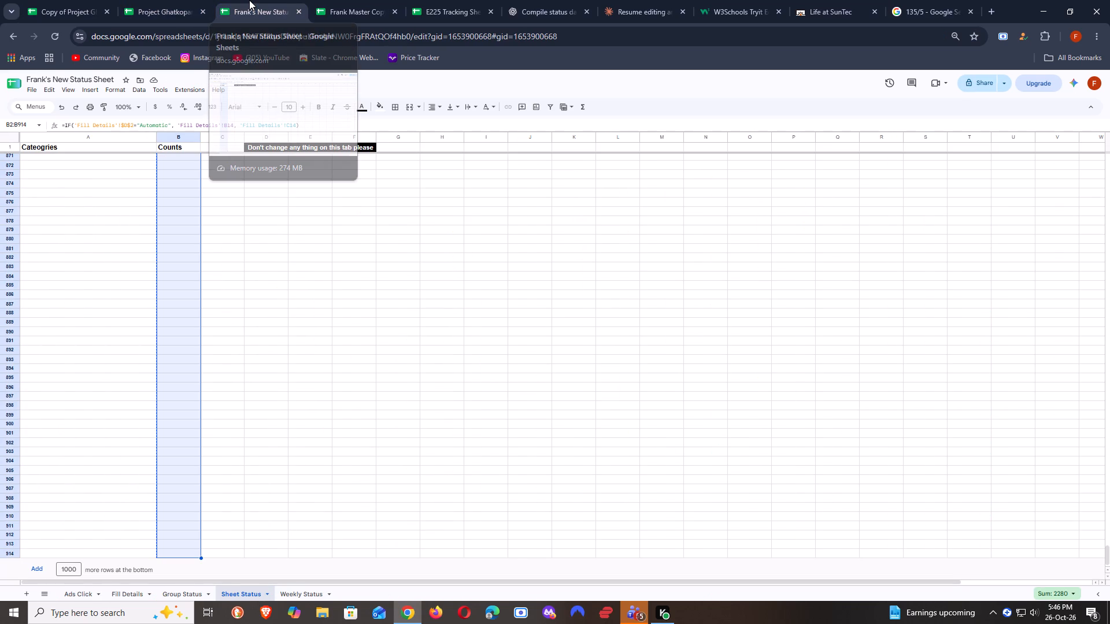
pyautogui.click(332, 0)
pyautogui.click(433, 0)
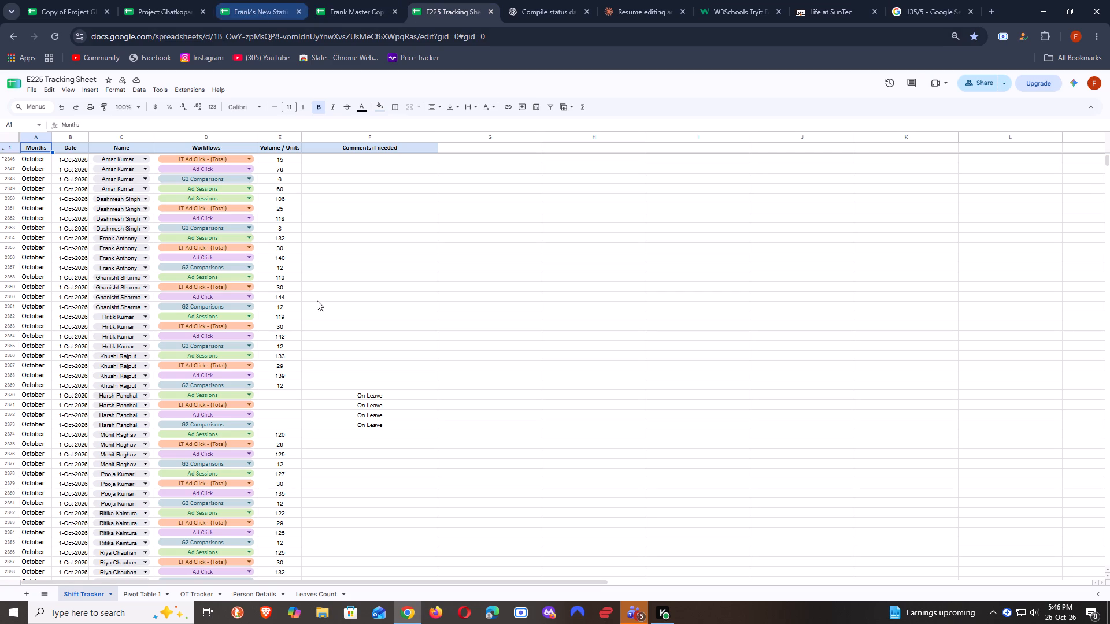
pyautogui.scroll(-16, 336, 445)
pyautogui.scroll(1, 356, 392)
pyautogui.scroll(-20, 355, 392)
pyautogui.scroll(-8, 355, 392)
pyautogui.scroll(1, 348, 411)
pyautogui.scroll(-20, 348, 411)
# Copy the compiled Status text block from Group Status in Frank's New Status Sheet.
pyautogui.click(278, 0)
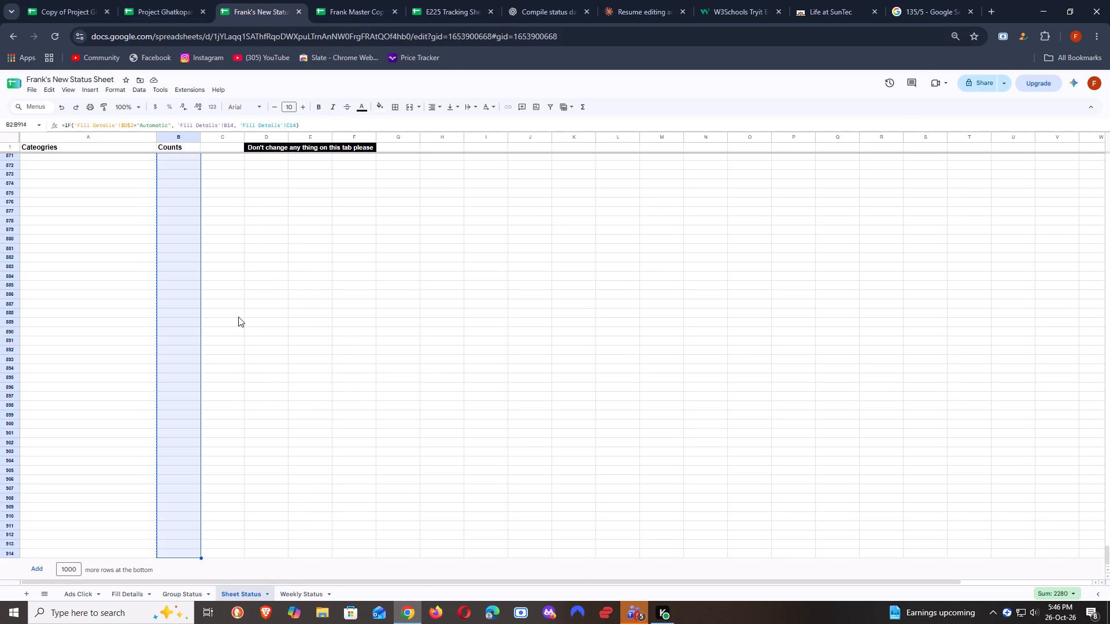
pyautogui.click(210, 409)
pyautogui.click(196, 592)
pyautogui.scroll(6, 216, 555)
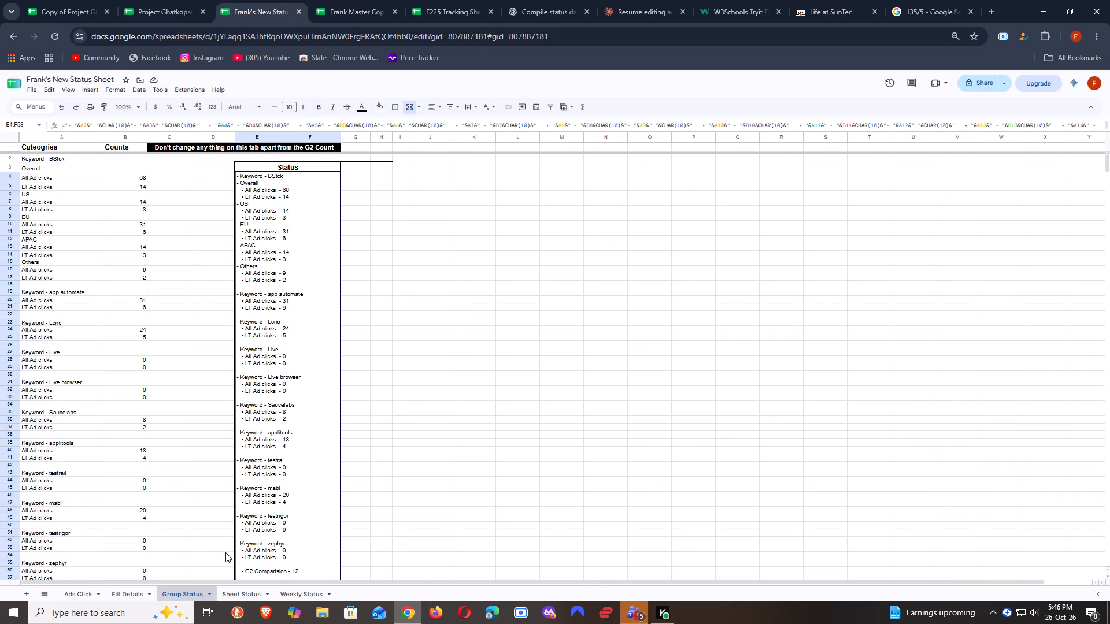
pyautogui.click(282, 346)
pyautogui.hotkey('ctrl', 'c')
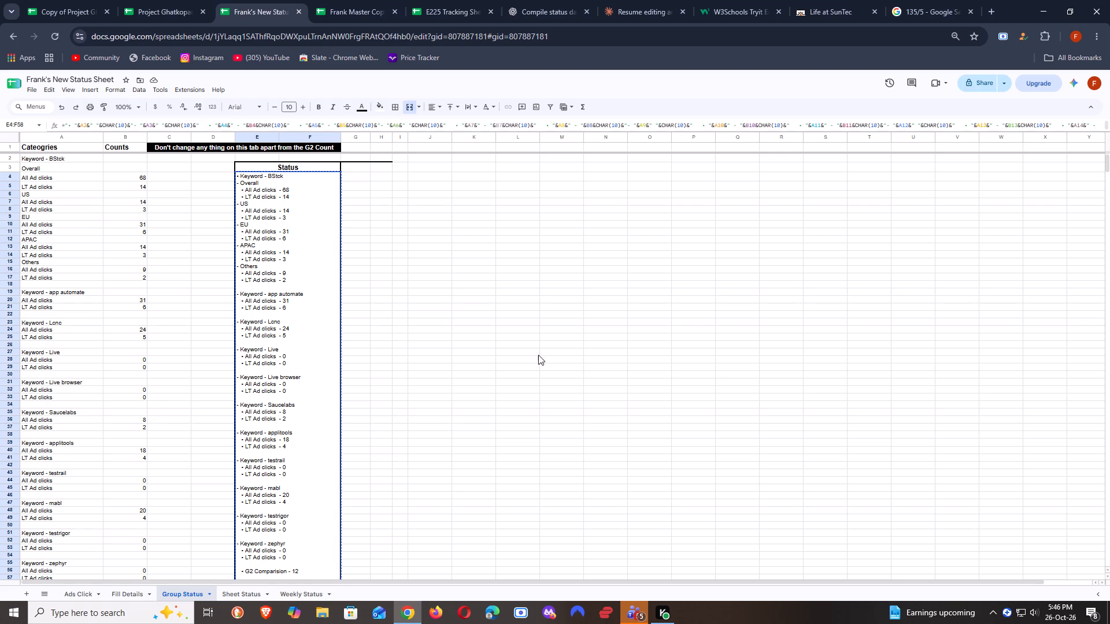
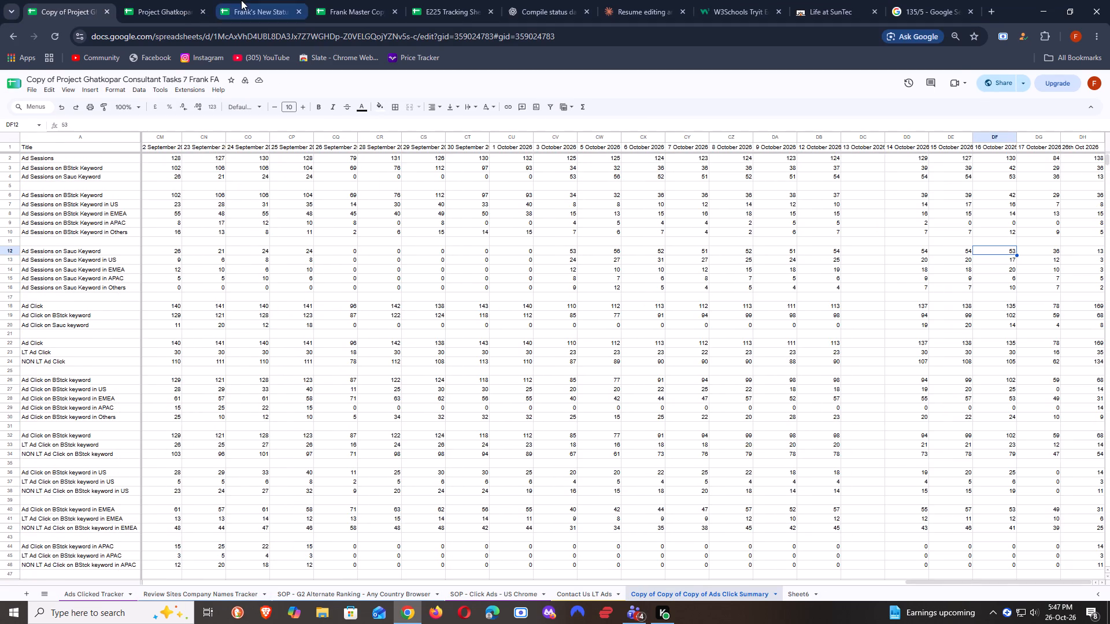
# Compare the category counts in Sheet Status of Frank's New Status Sheet with the 26th Oct 2026 column of the Ads Click Summary copy.
pyautogui.click(241, 0)
pyautogui.click(413, 449)
pyautogui.click(245, 590)
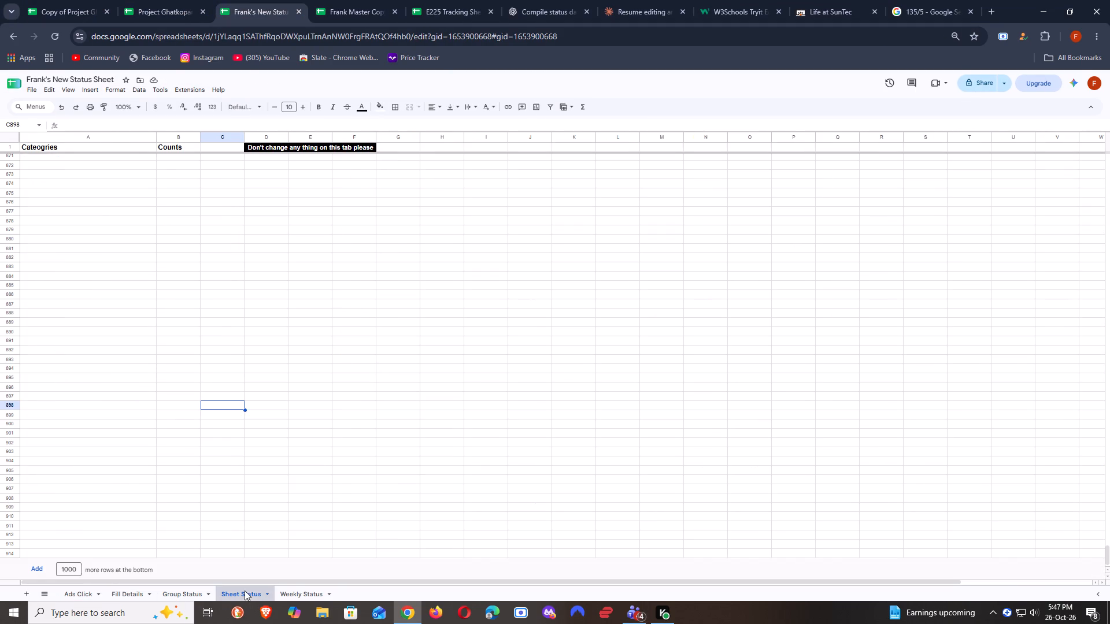
pyautogui.click(315, 441)
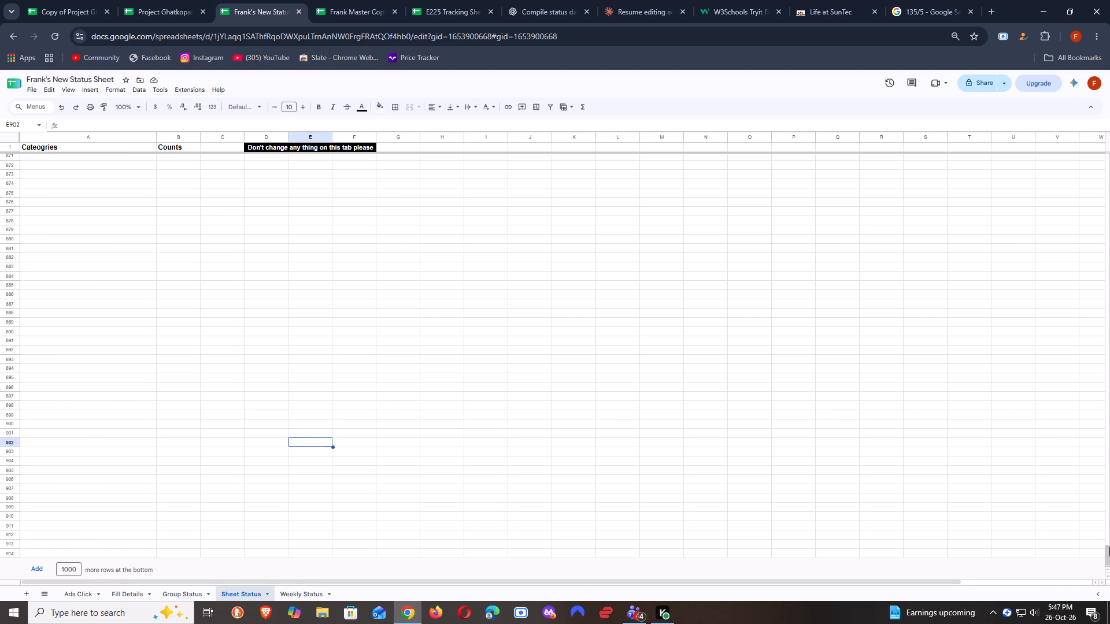
pyautogui.moveTo(1109, 547); pyautogui.dragTo(1109, 125)
pyautogui.click(468, 390)
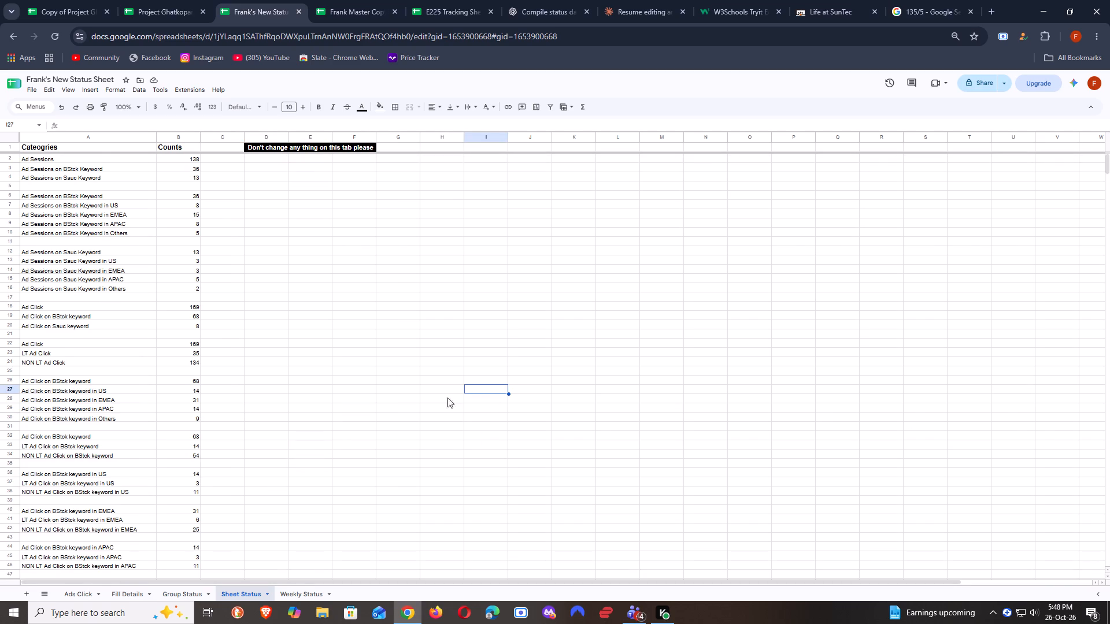
pyautogui.click(52, 0)
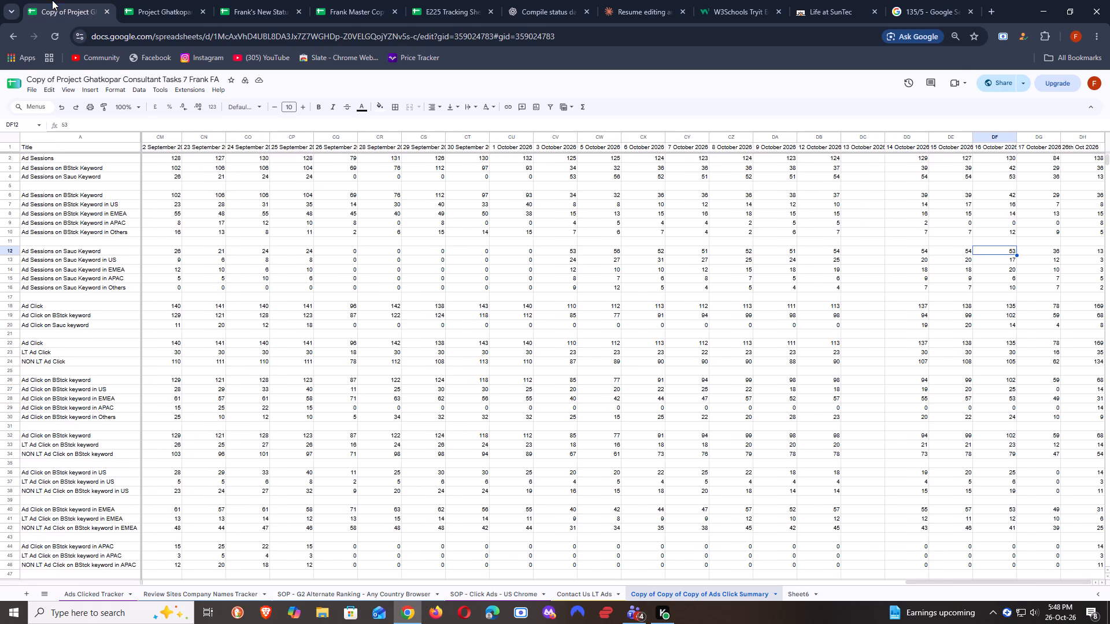
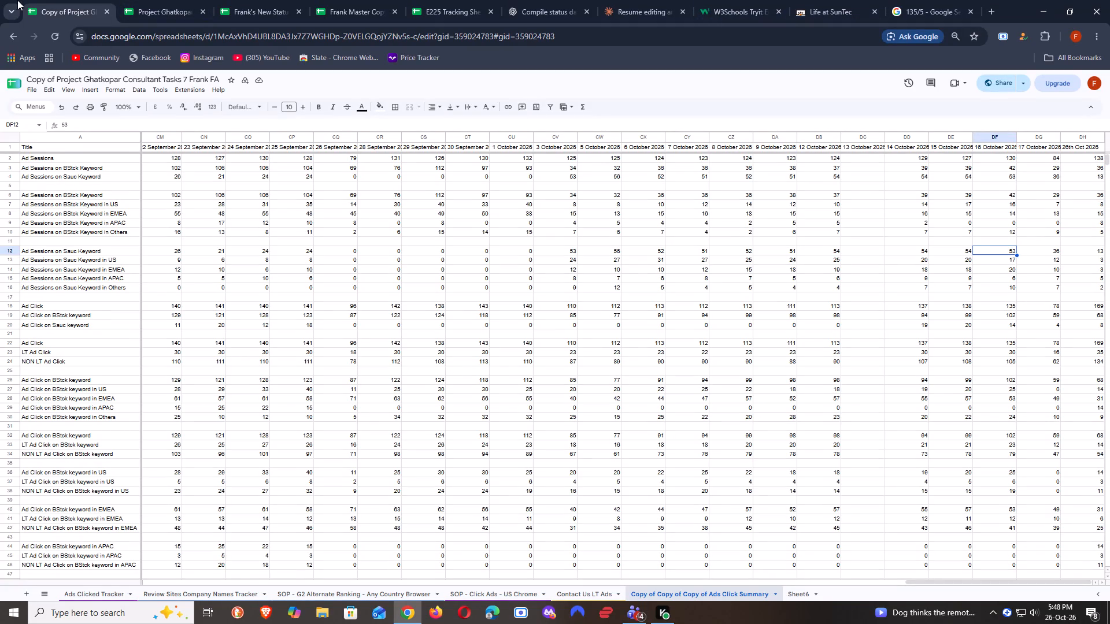
# Hide the 26-Oct-26 column in the Ads Clicked Tracker sheet of the Copy of Project Ghatkopar workbook.
pyautogui.click(161, 0)
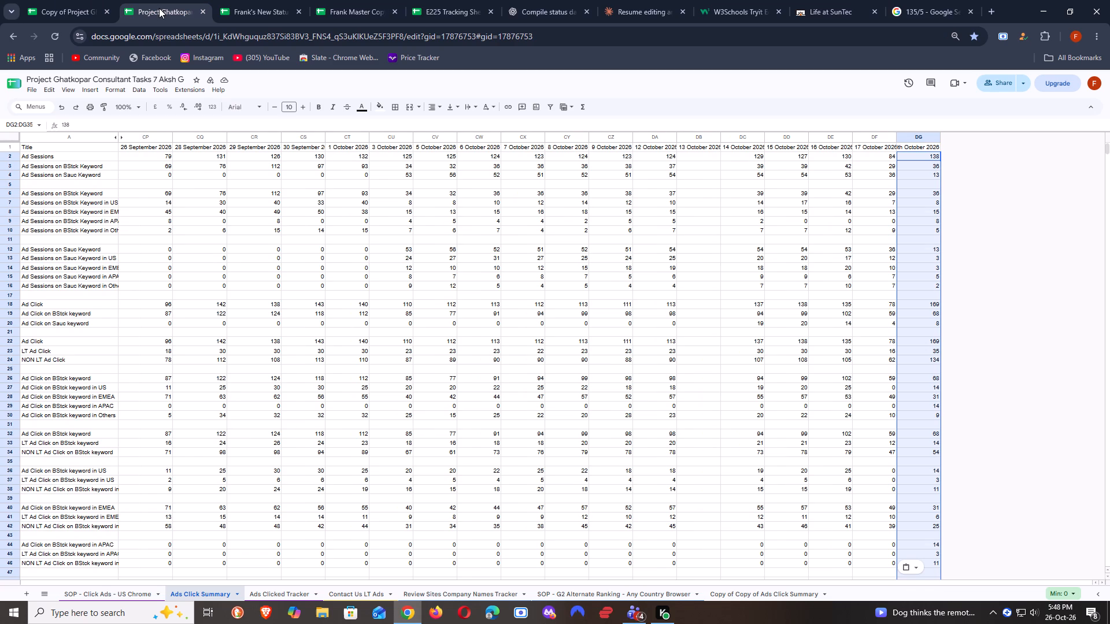
pyautogui.click(69, 0)
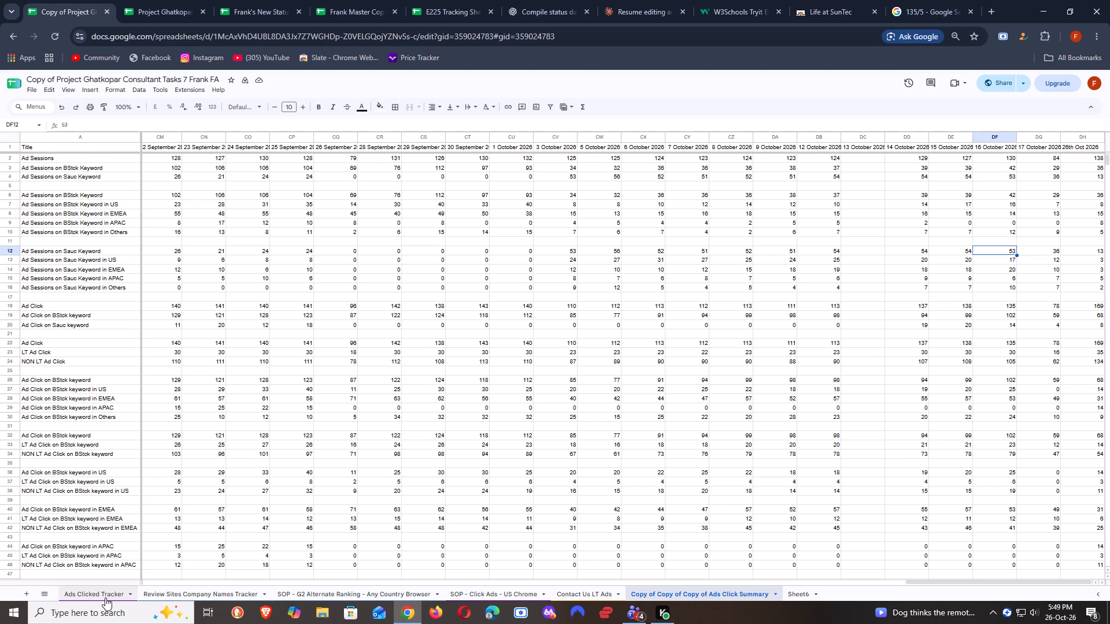
pyautogui.click(105, 597)
pyautogui.click(561, 537)
pyautogui.scroll(4, 774, 519)
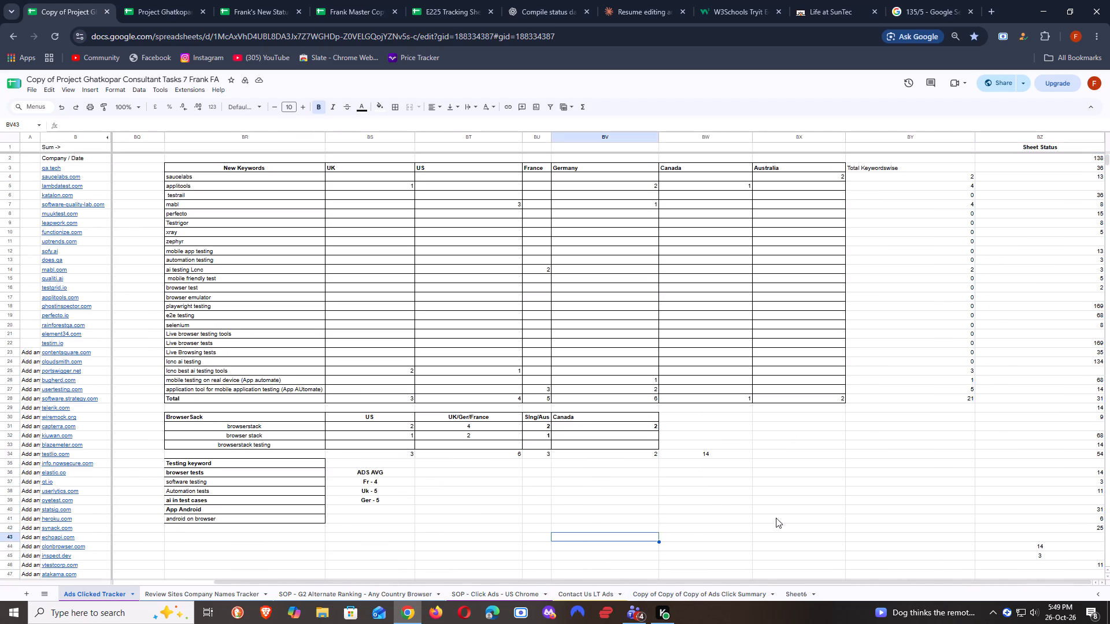
pyautogui.scroll(2, 776, 518)
pyautogui.scroll(3, 152, 315)
pyautogui.moveTo(329, 582); pyautogui.dragTo(122, 542)
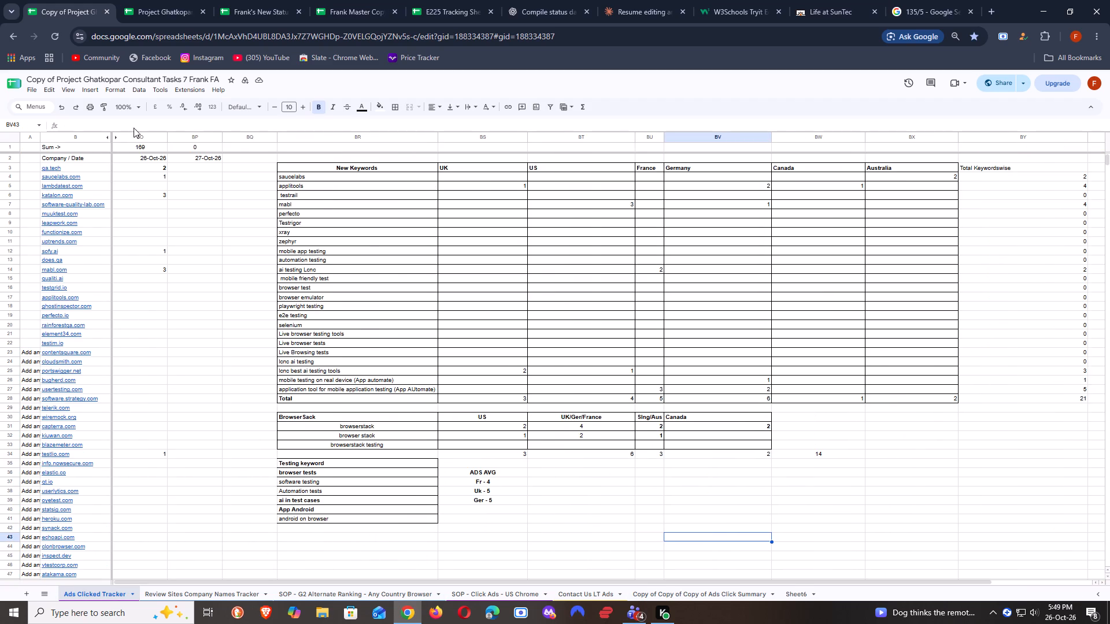
pyautogui.click(129, 136)
pyautogui.rightClick(129, 136)
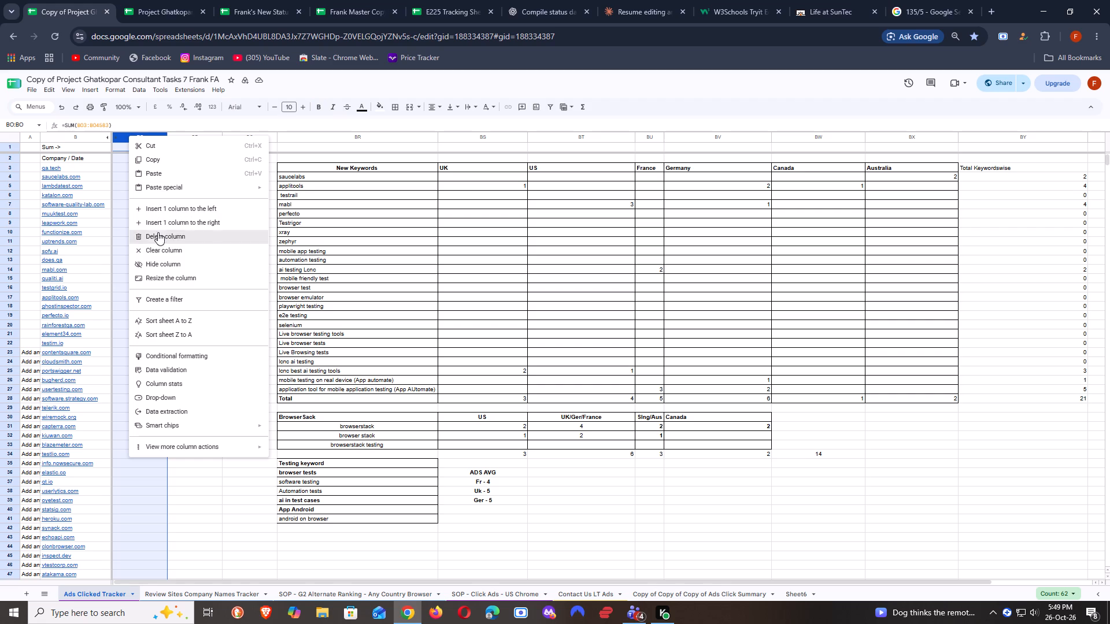
pyautogui.click(157, 262)
pyautogui.click(176, 322)
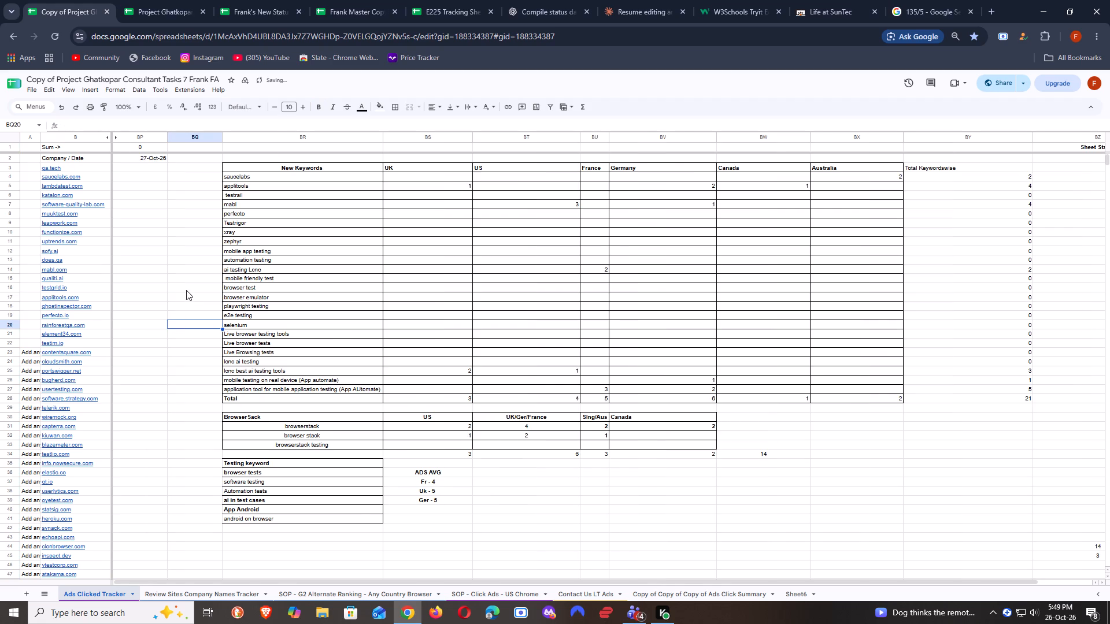
# Locate Frank's 26-Oct-2026 workflow rows in the Shift Tracker sheet of the E225 Tracking Sheet.
pyautogui.click(168, 0)
pyautogui.click(280, 0)
pyautogui.click(340, 0)
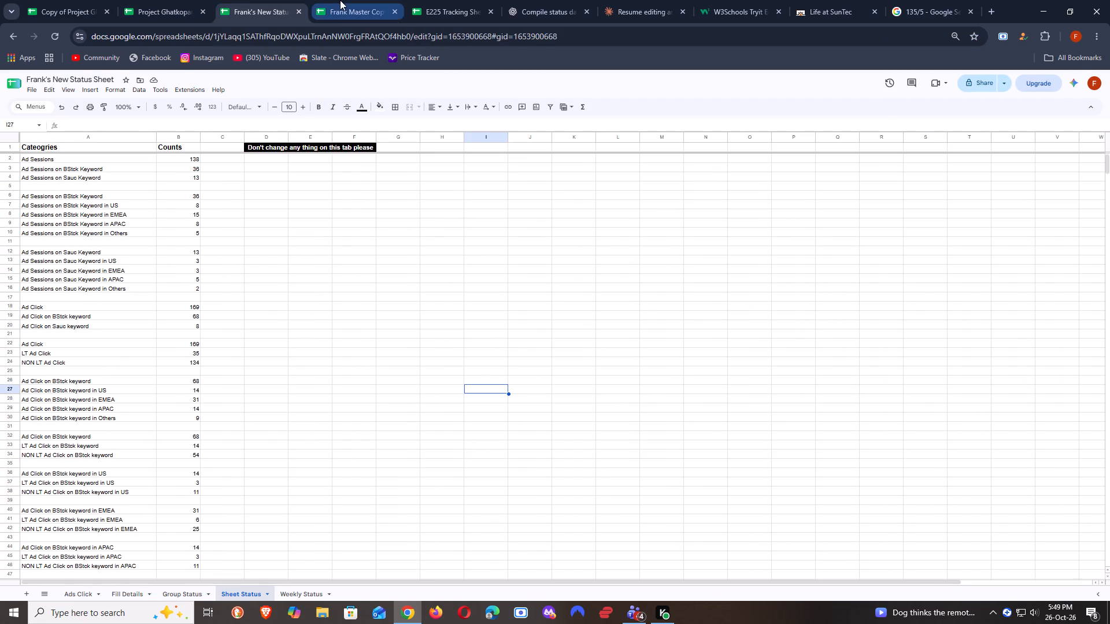
pyautogui.click(421, 0)
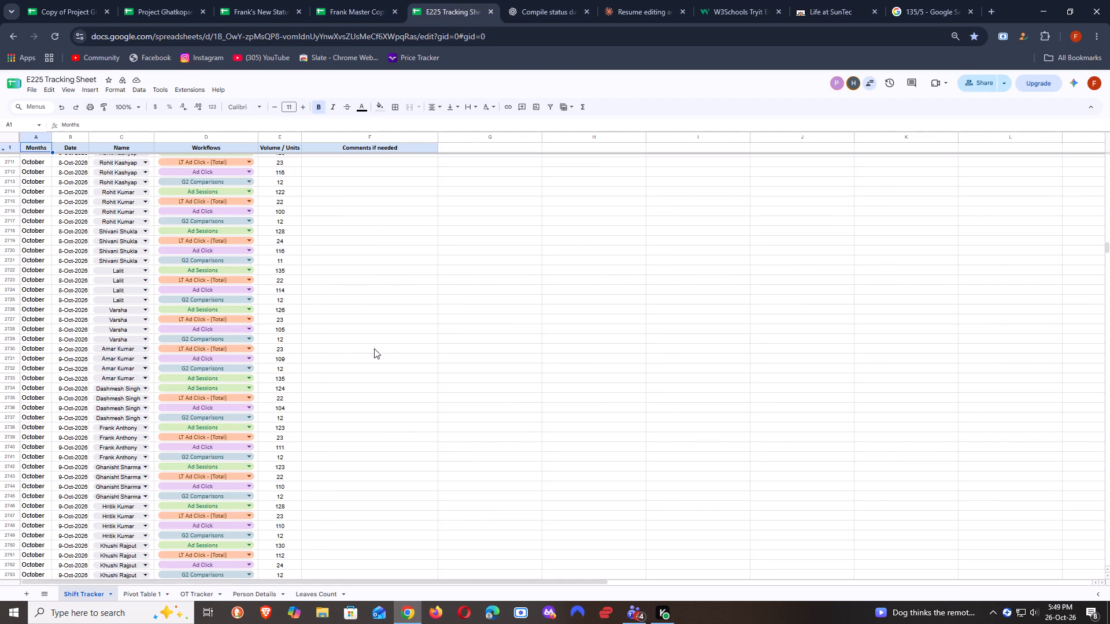
pyautogui.scroll(-19, 381, 423)
pyautogui.scroll(1, 404, 450)
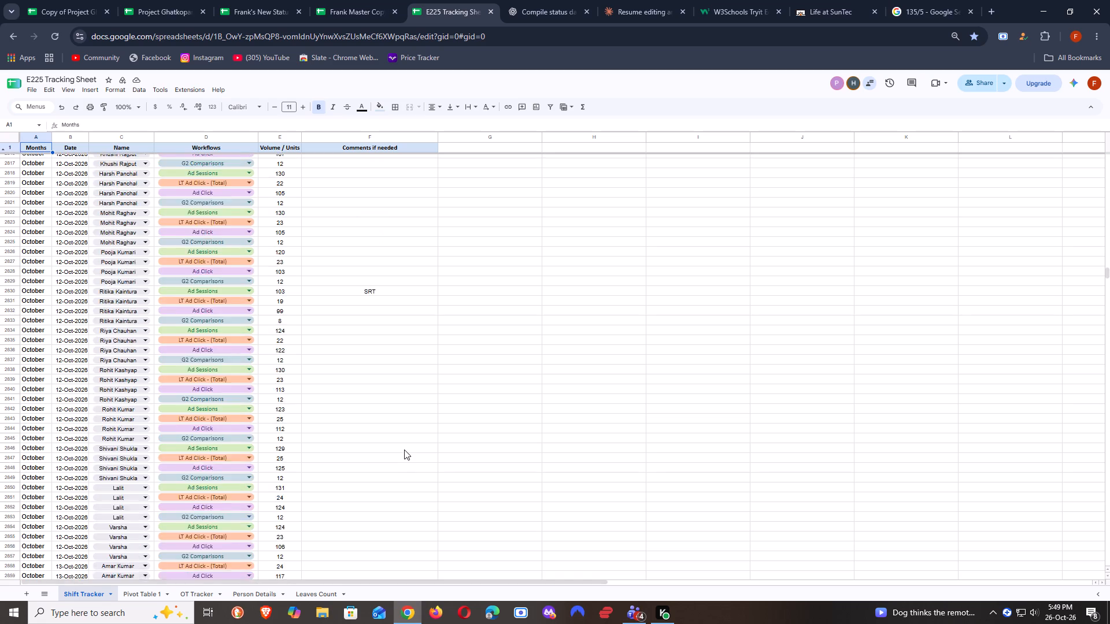
pyautogui.scroll(-6, 404, 450)
pyautogui.scroll(1, 404, 449)
pyautogui.scroll(-5, 404, 449)
pyautogui.scroll(-20, 565, 461)
pyautogui.scroll(-2, 565, 461)
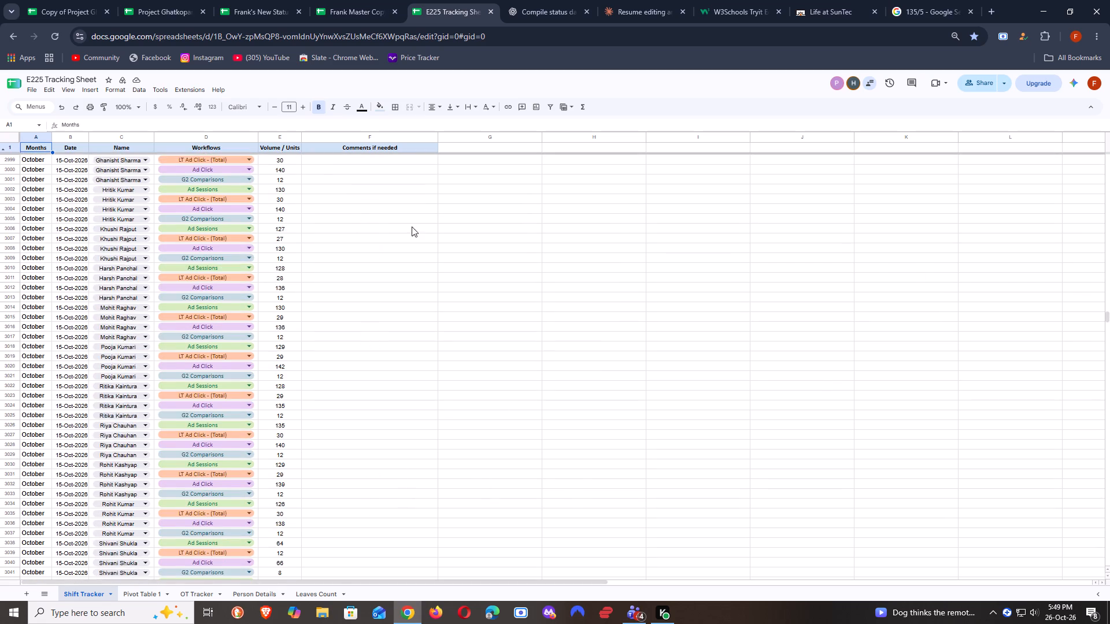
pyautogui.scroll(-20, 412, 226)
pyautogui.scroll(-20, 412, 226)
pyautogui.scroll(-12, 412, 226)
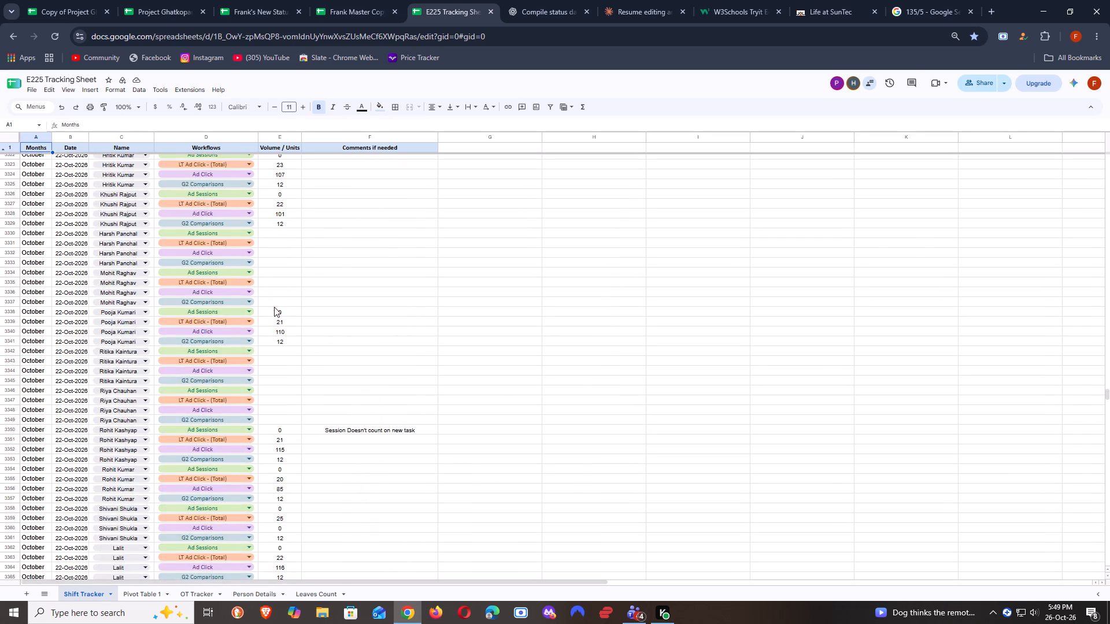
pyautogui.scroll(-20, 274, 307)
pyautogui.scroll(-18, 274, 307)
pyautogui.scroll(1, 287, 302)
pyautogui.scroll(-6, 287, 302)
pyautogui.scroll(10, 287, 302)
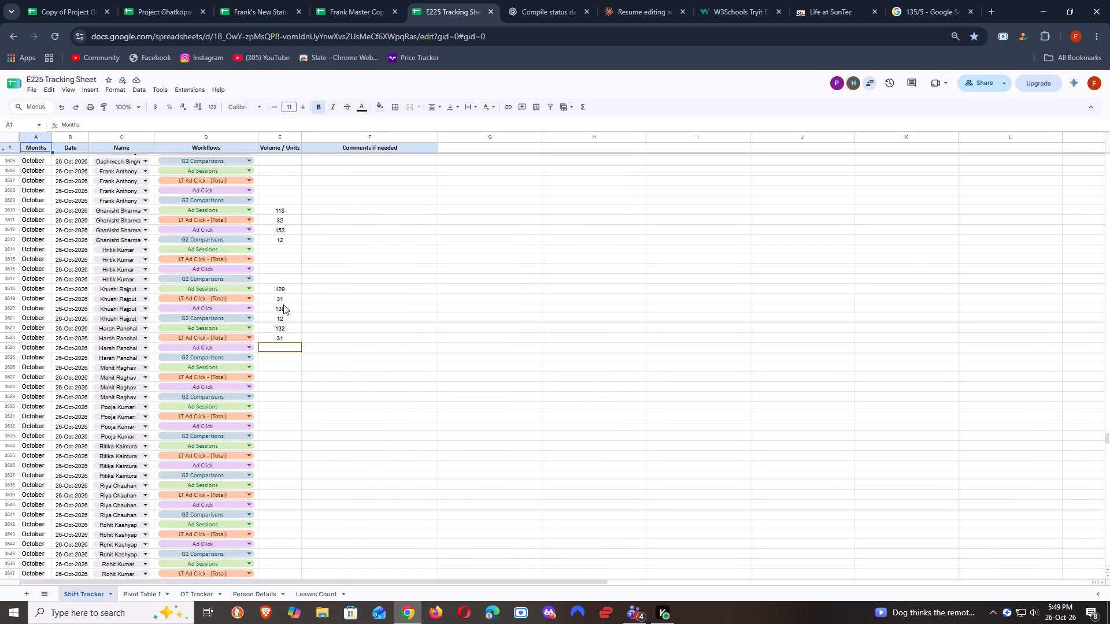
pyautogui.scroll(4, 283, 304)
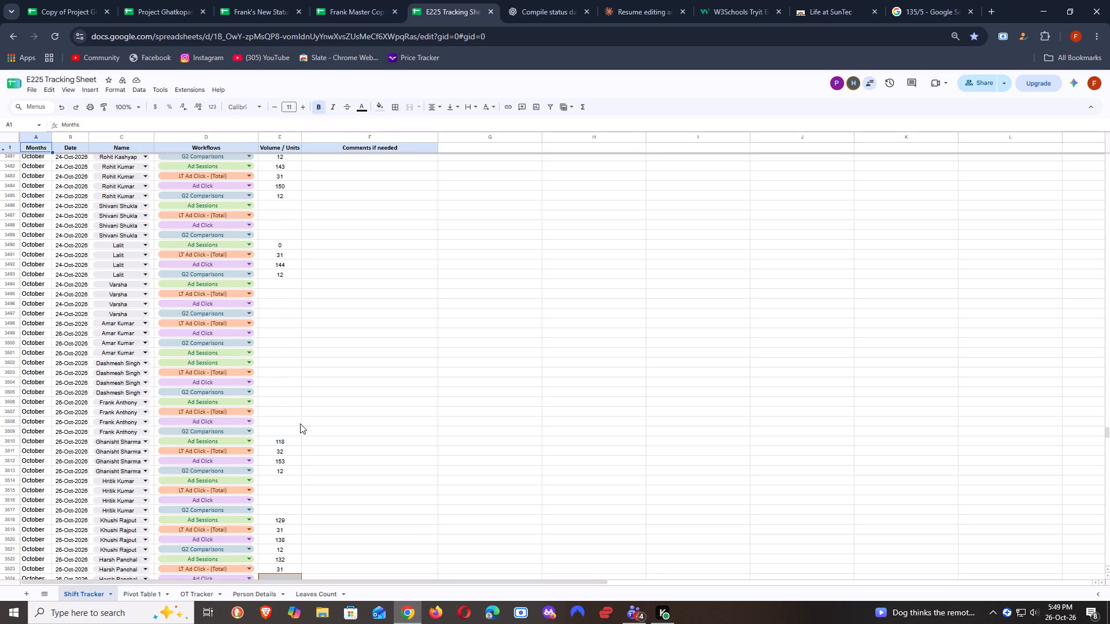
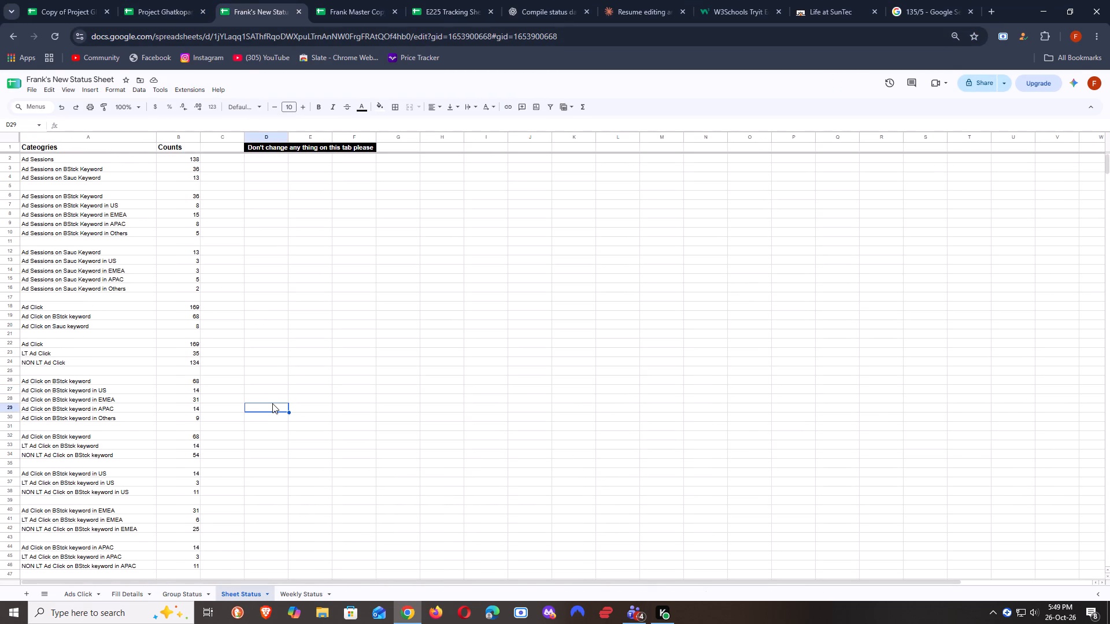
# Enter Frank's 26-Oct-2026 volumes in the E225 Tracking Sheet's Shift Tracker: 138 for Ad Sessions and 35 for LT Ad Click - (Total).
pyautogui.scroll(-2, 271, 403)
pyautogui.scroll(6, 271, 403)
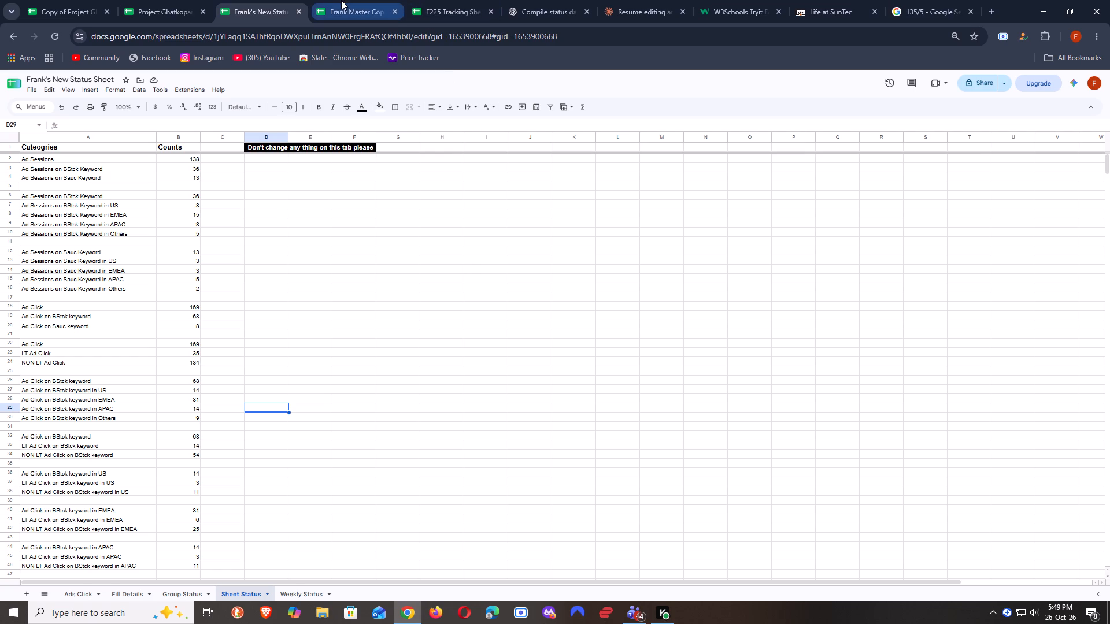
pyautogui.click(439, 0)
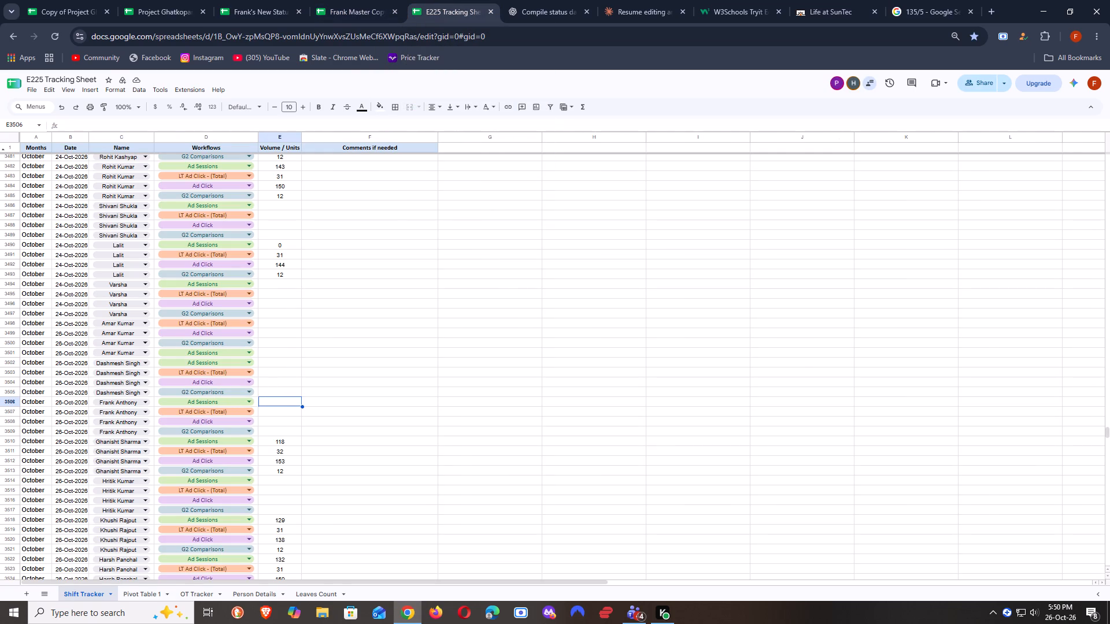
pyautogui.write('138')
pyautogui.click(338, 410)
pyautogui.click(272, 408)
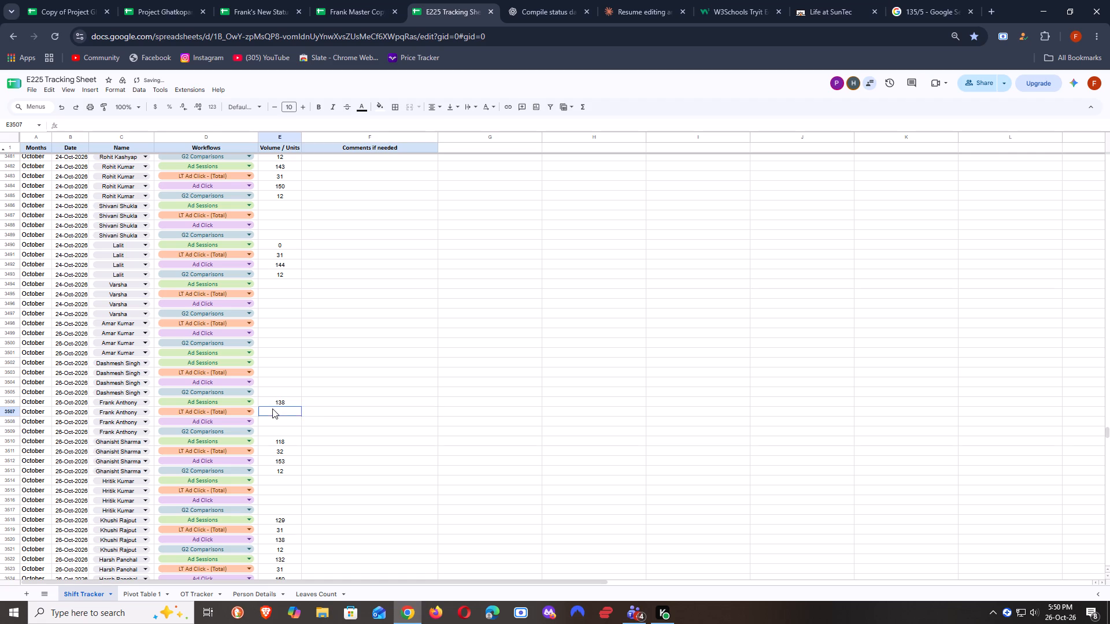
pyautogui.write('35')
pyautogui.click(273, 418)
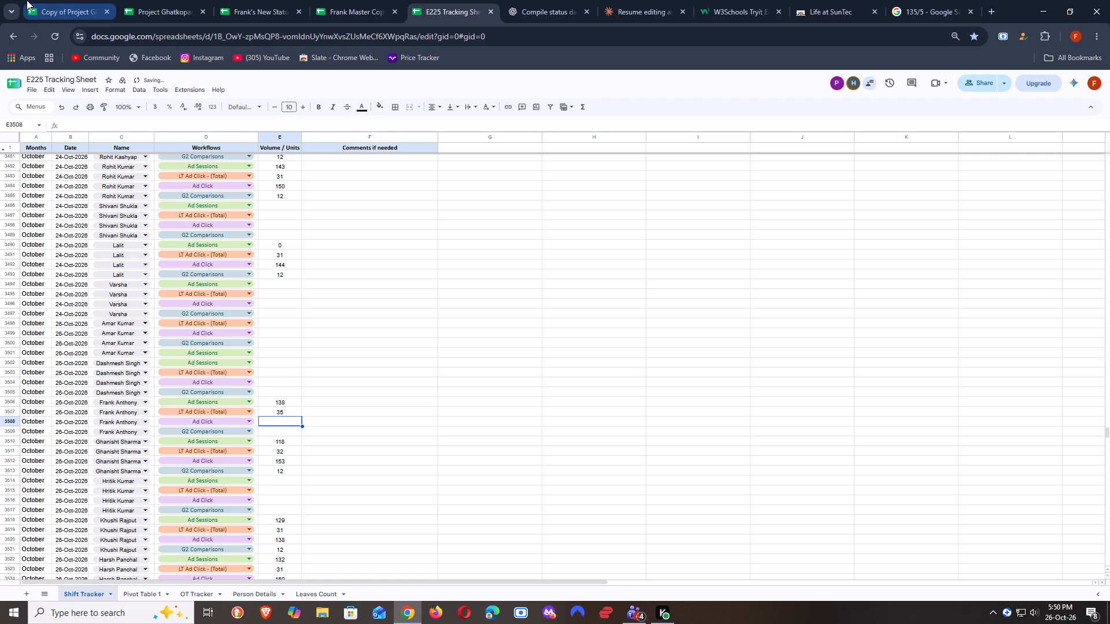
# Look up the Ad Click count in the status sheet, and fill Frank's 26-Oct-2026 volumes with 169 for Ad Click and 12 for G2 Comparisons.
pyautogui.click(27, 0)
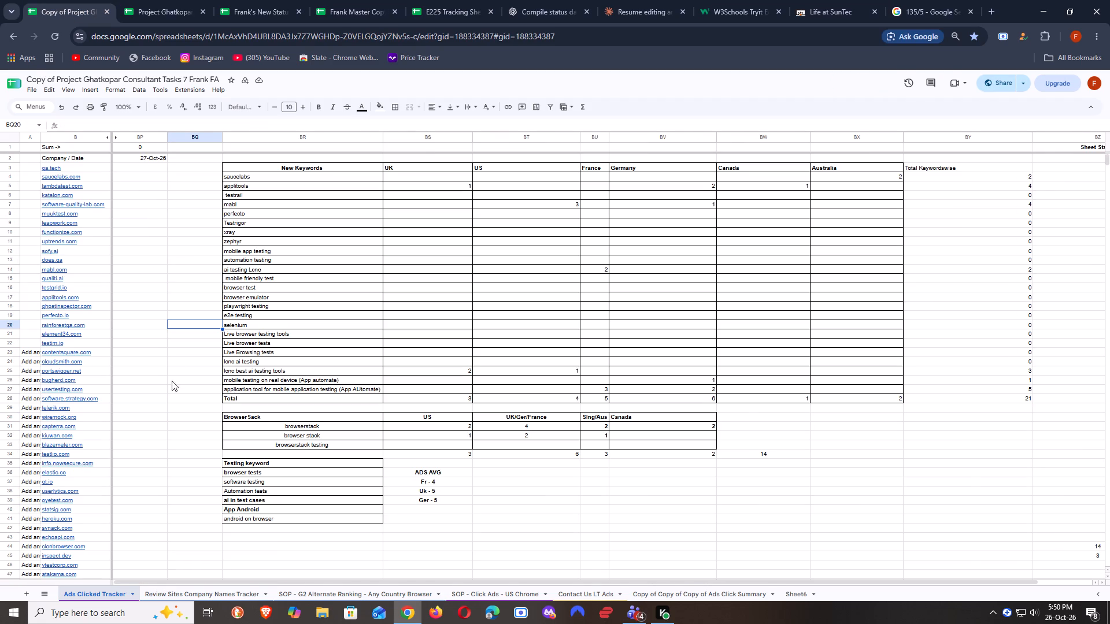
pyautogui.click(137, 0)
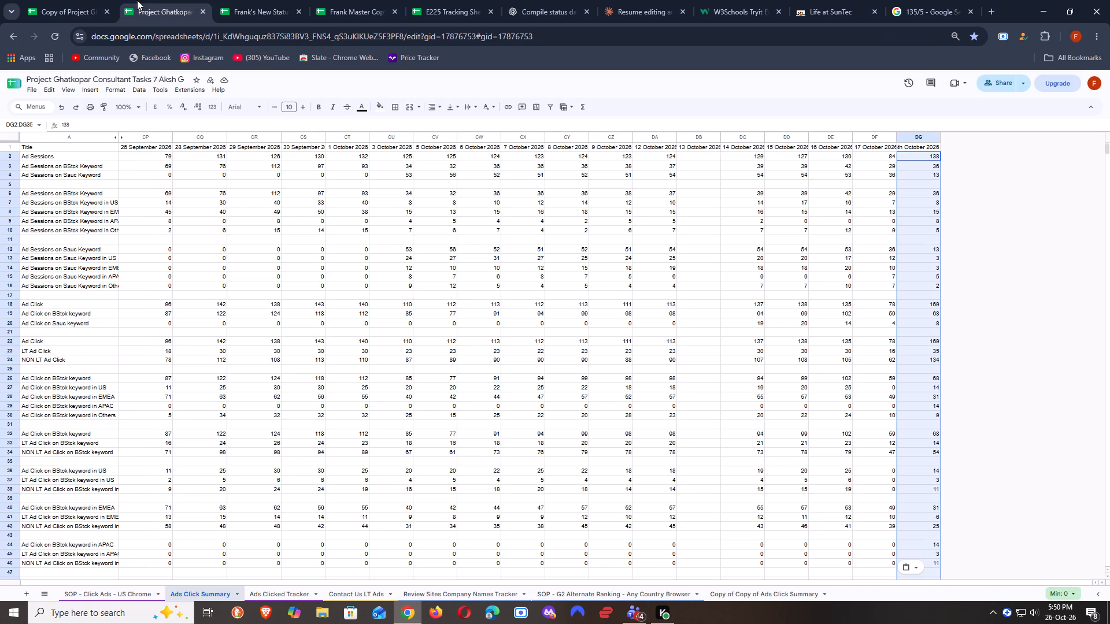
pyautogui.click(262, 0)
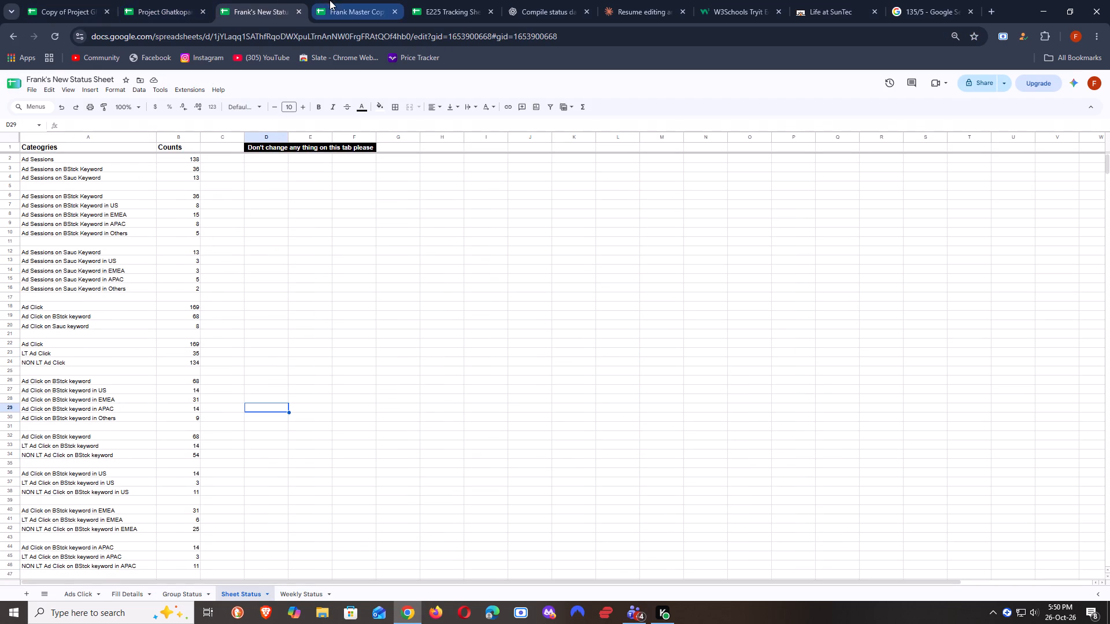
pyautogui.click(408, 0)
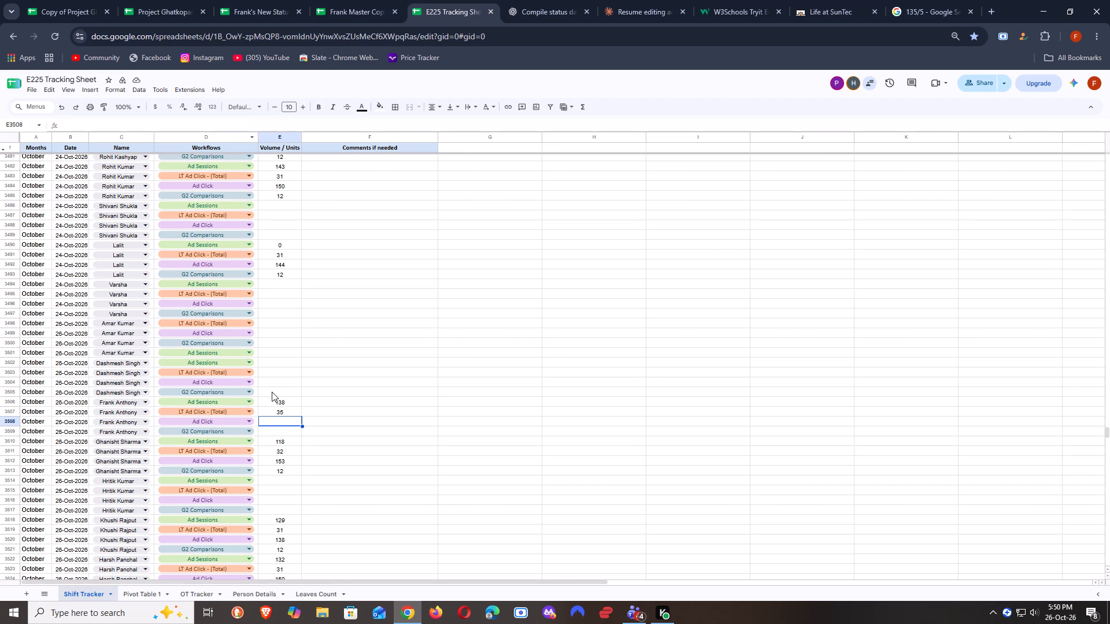
pyautogui.write('169')
pyautogui.click(272, 428)
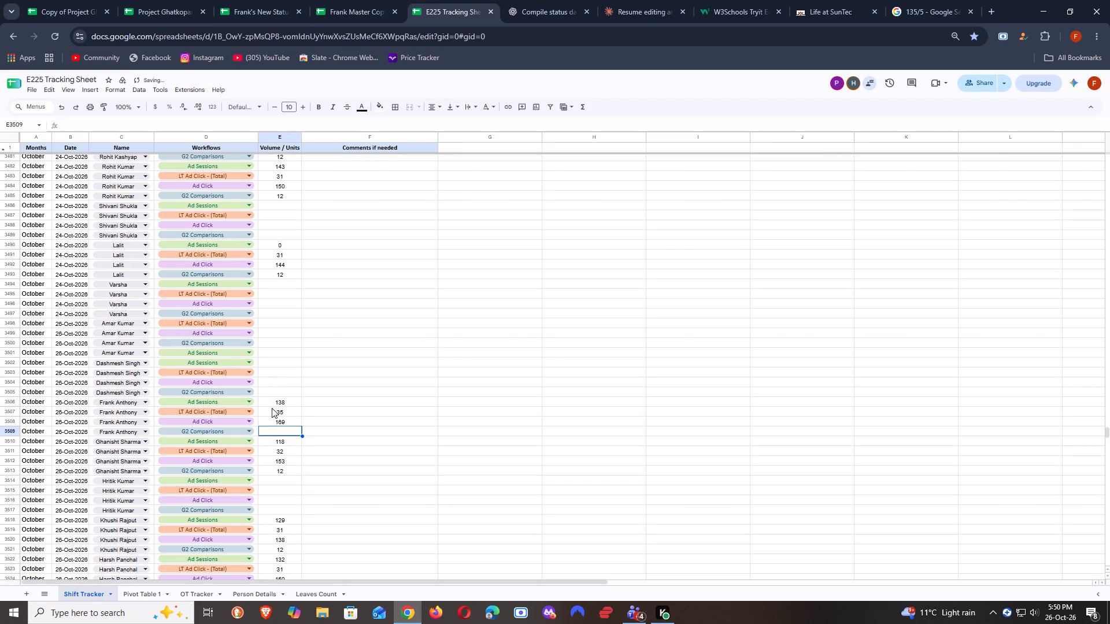
pyautogui.write('12')
pyautogui.click(465, 335)
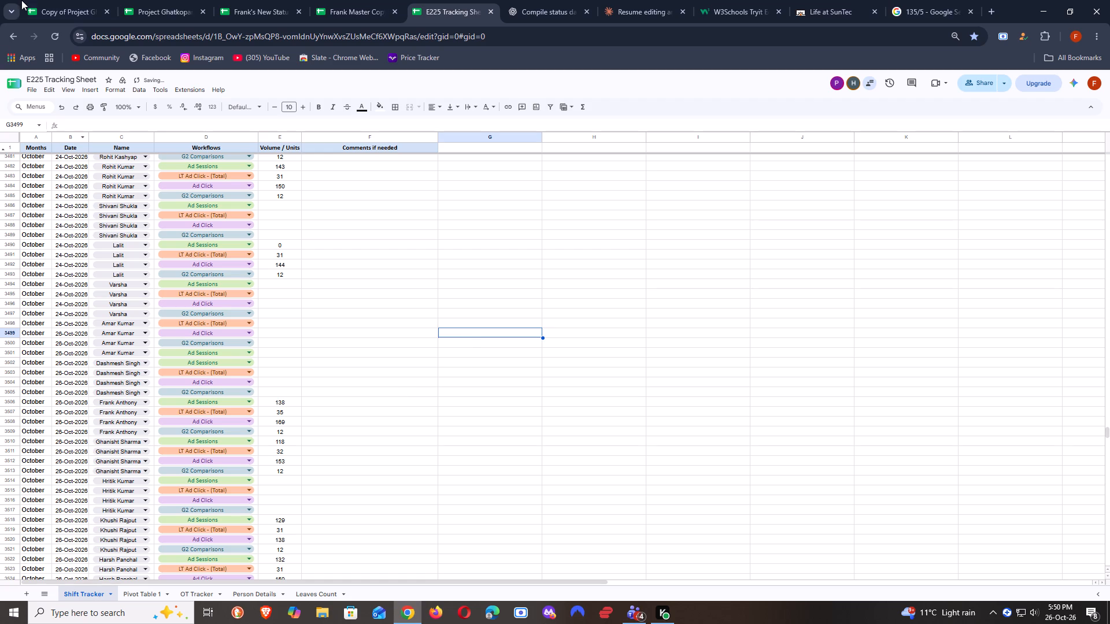
# Return to the Ads Clicked Tracker sheet of the Copy of Project Ghatkopar workbook.
pyautogui.click(40, 0)
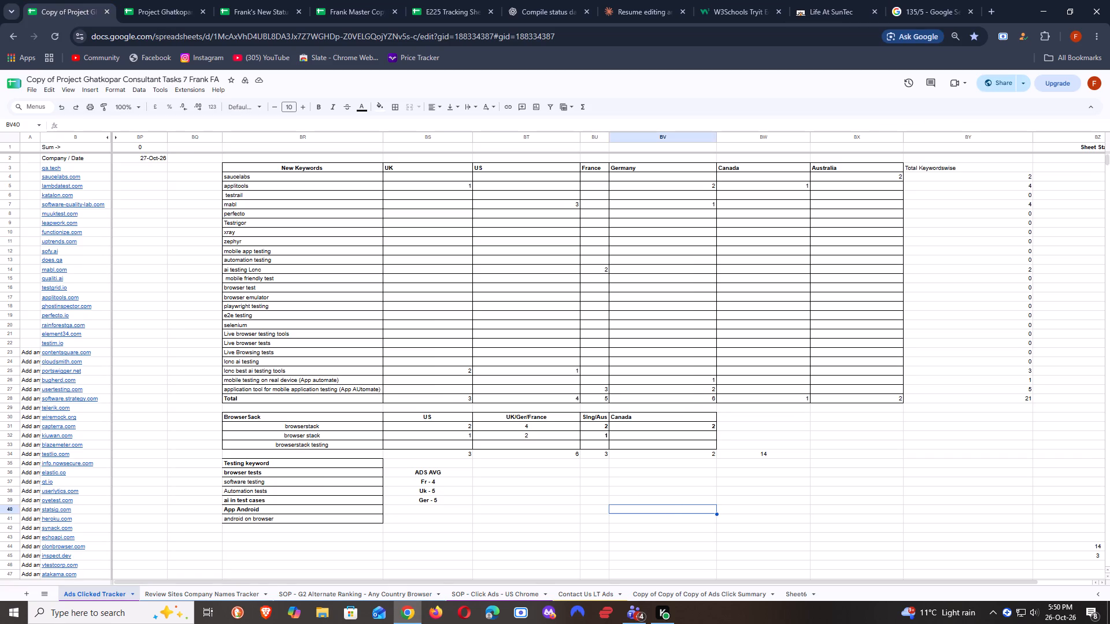
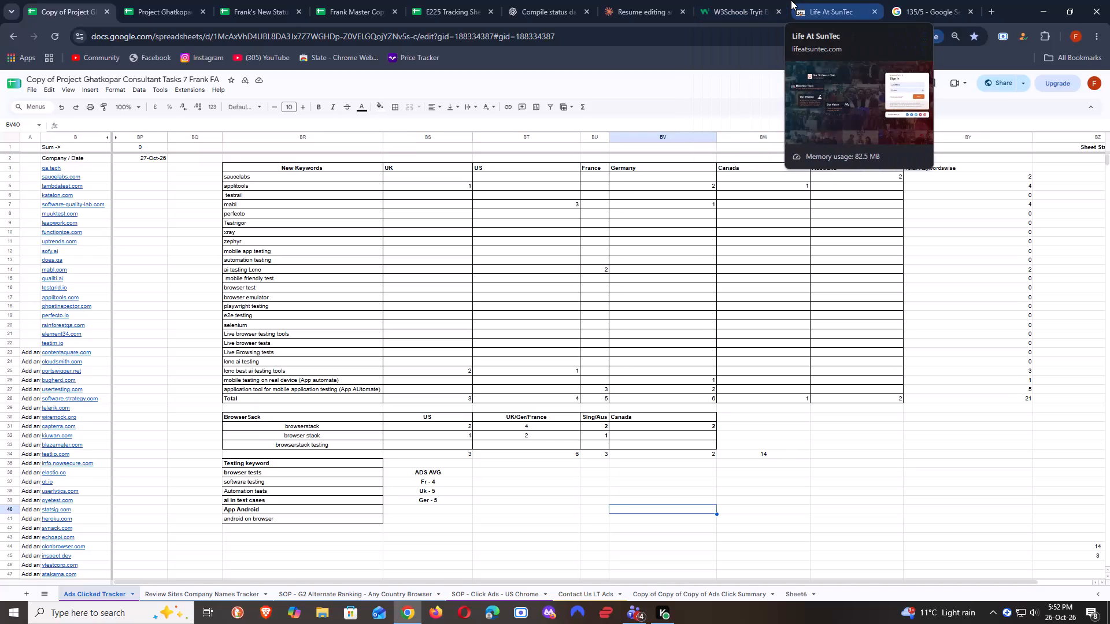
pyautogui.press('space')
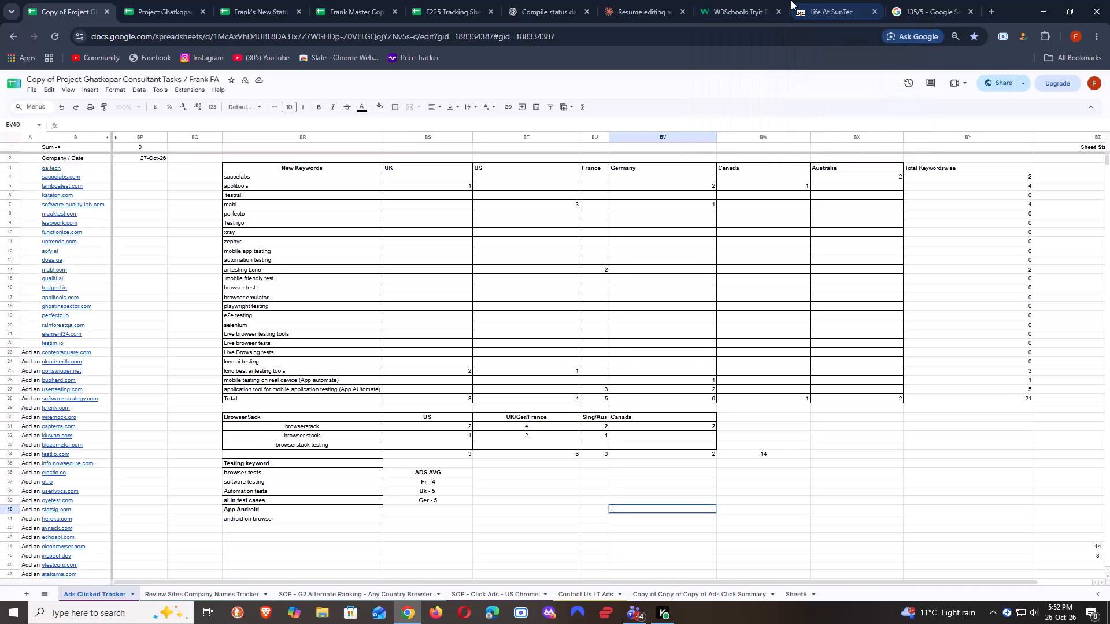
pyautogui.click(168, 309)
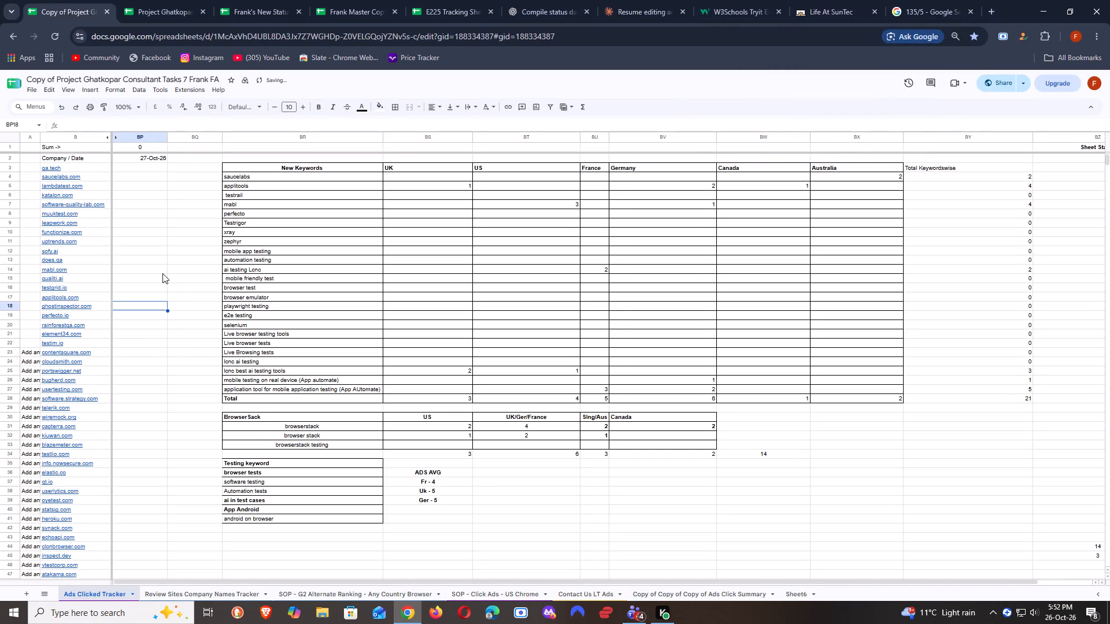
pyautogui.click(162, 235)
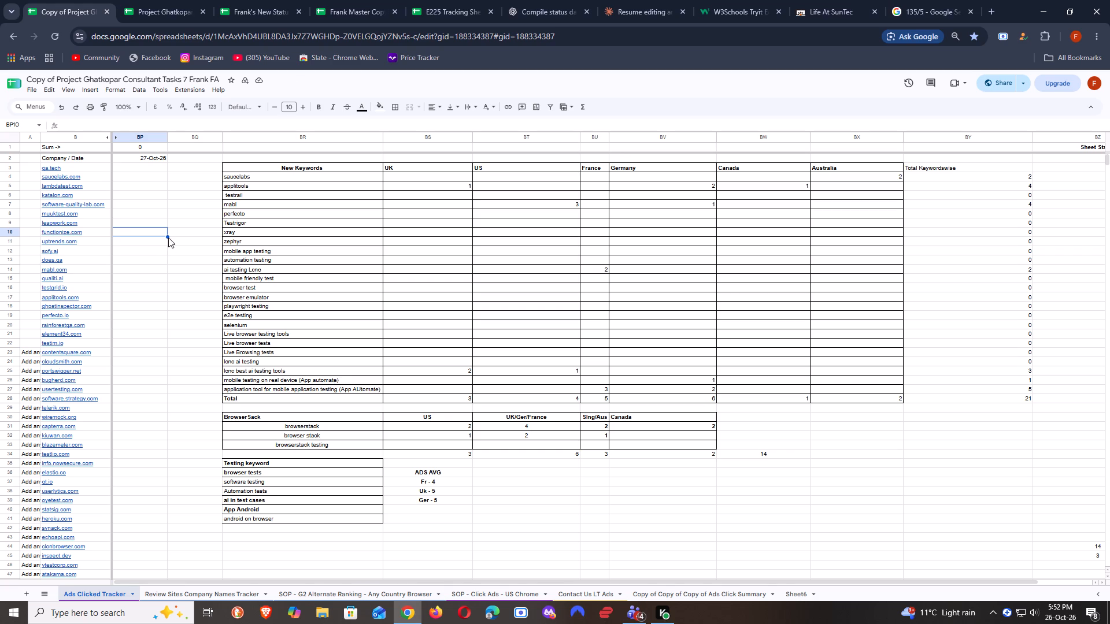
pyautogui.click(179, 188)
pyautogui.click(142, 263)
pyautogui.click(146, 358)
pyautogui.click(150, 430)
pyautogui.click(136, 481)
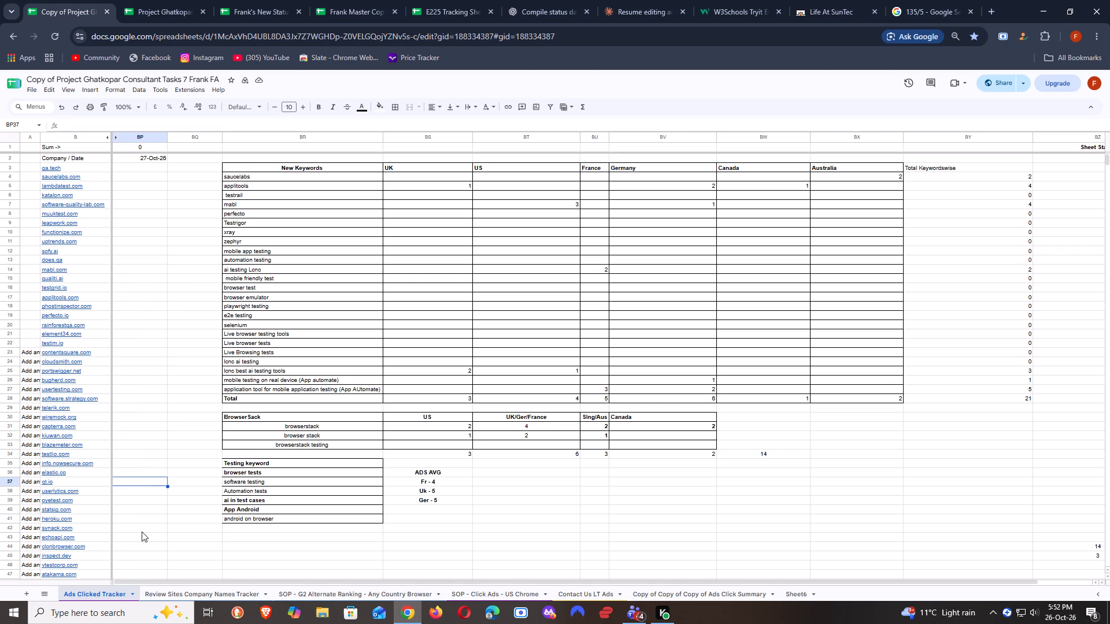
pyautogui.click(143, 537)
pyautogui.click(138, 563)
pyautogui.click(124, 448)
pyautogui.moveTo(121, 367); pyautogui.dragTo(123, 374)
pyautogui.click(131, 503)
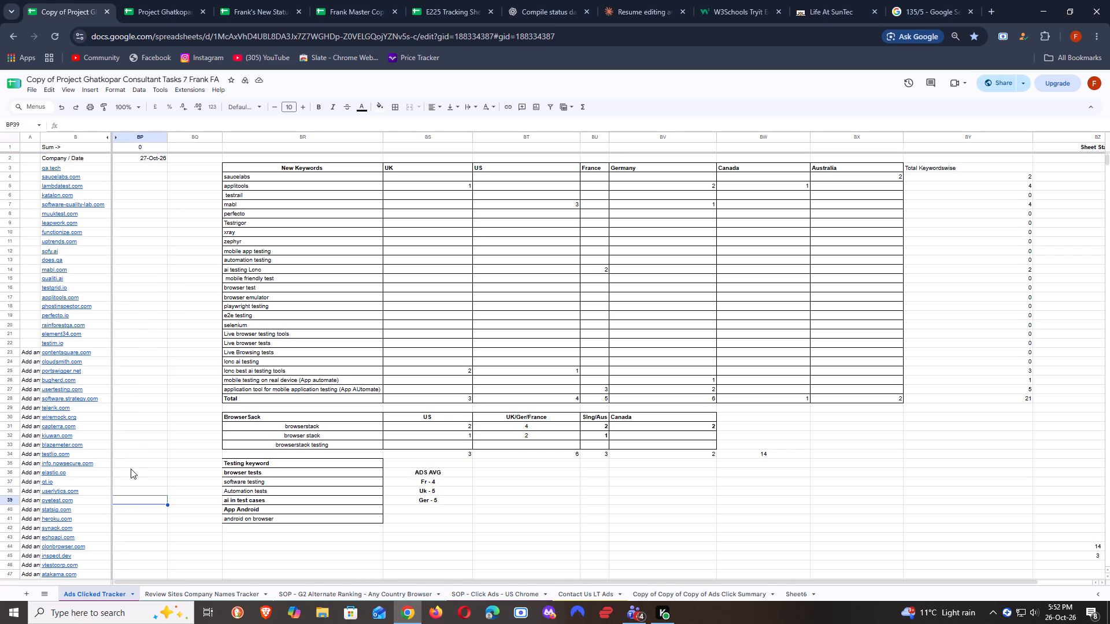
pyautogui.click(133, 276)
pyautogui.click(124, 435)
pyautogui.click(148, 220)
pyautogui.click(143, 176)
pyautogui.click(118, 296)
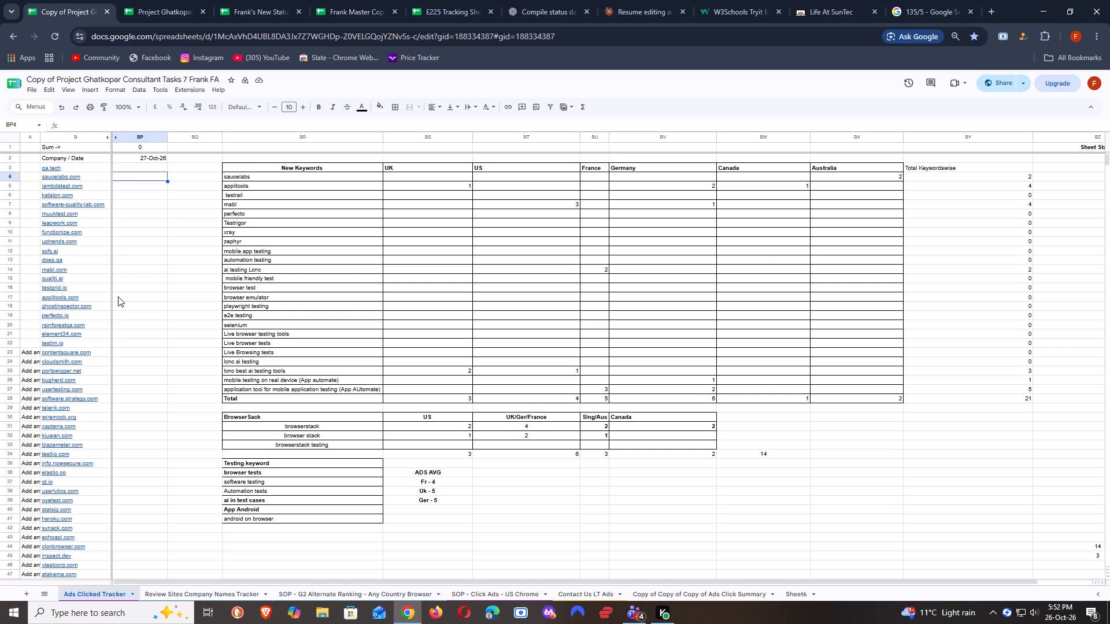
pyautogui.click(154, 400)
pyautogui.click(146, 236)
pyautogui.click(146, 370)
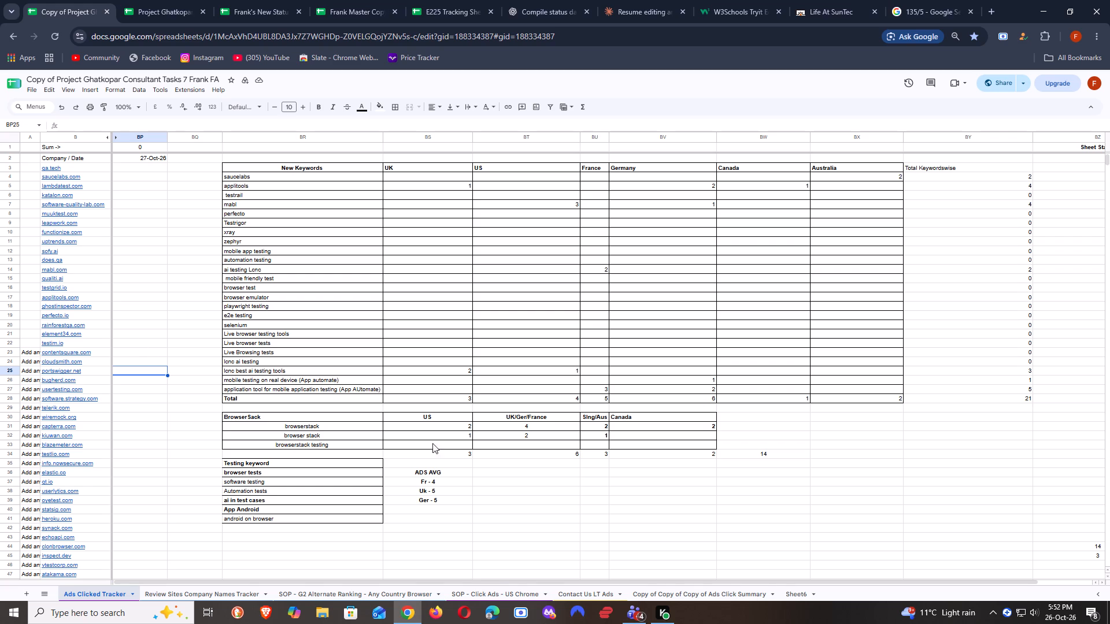
# Check the system calendar's weekdays and events for 31 October and early November 2026, including 1, 7 and 9 November.
pyautogui.click(1059, 612)
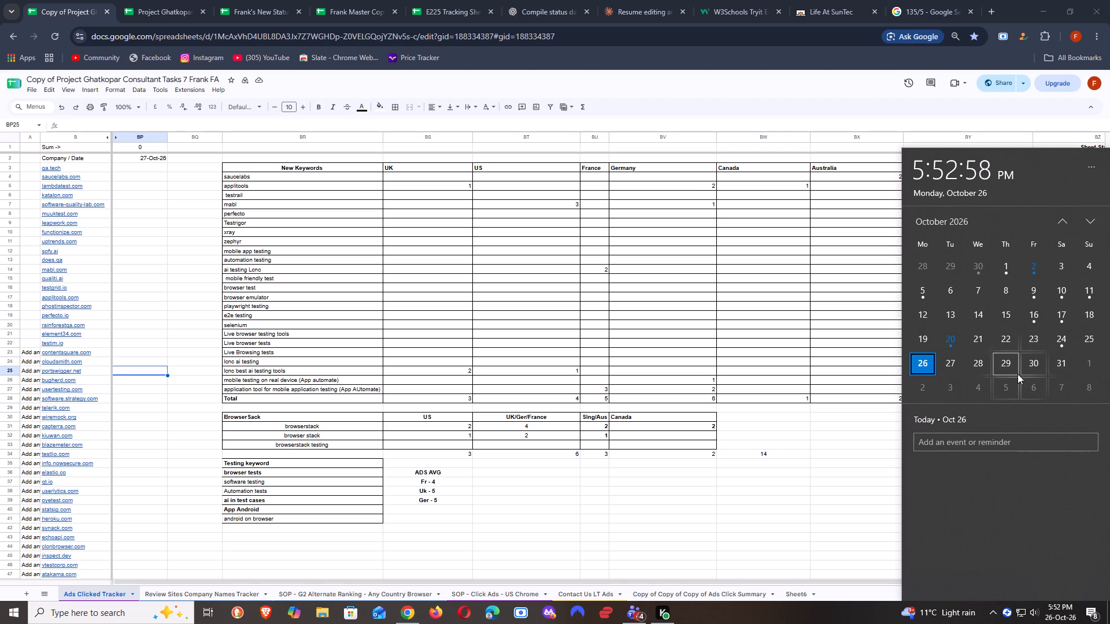
pyautogui.click(1054, 372)
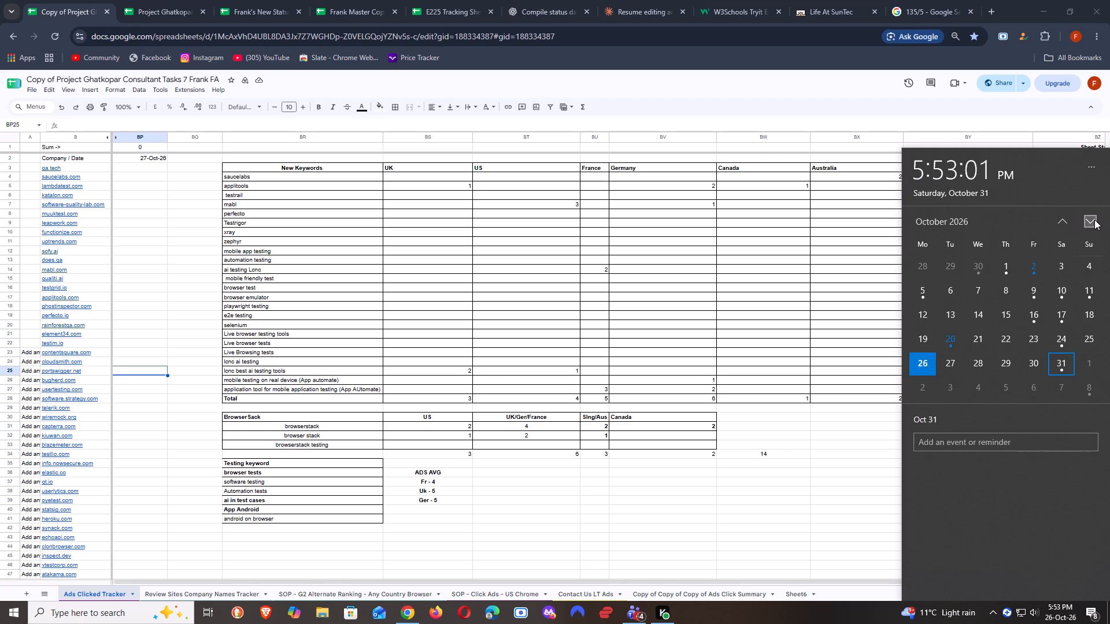
pyautogui.click(1094, 220)
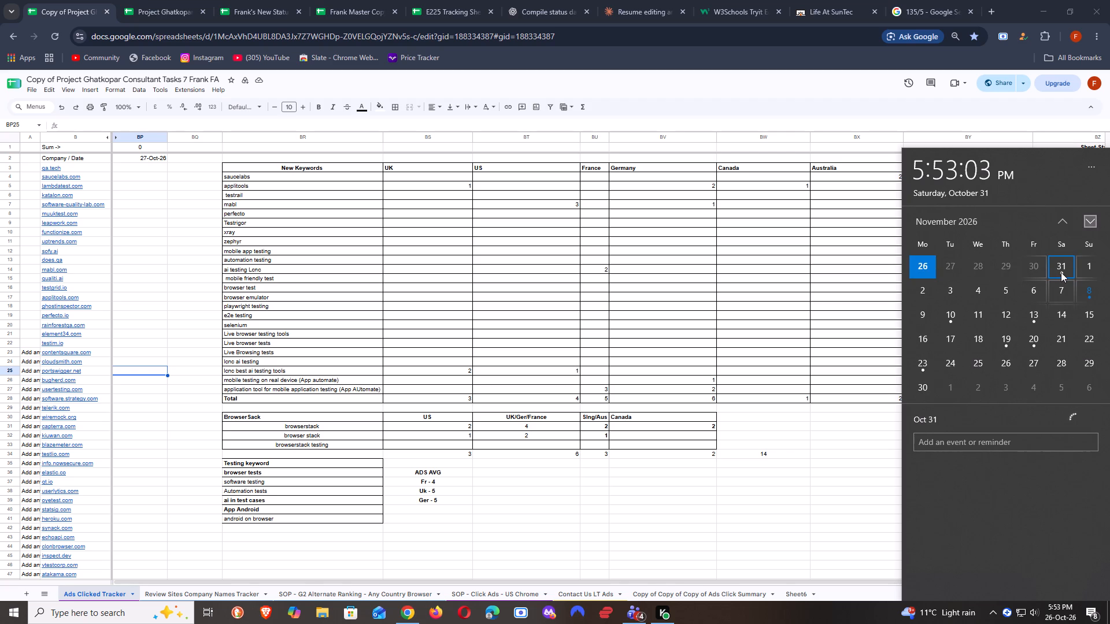
pyautogui.click(1086, 271)
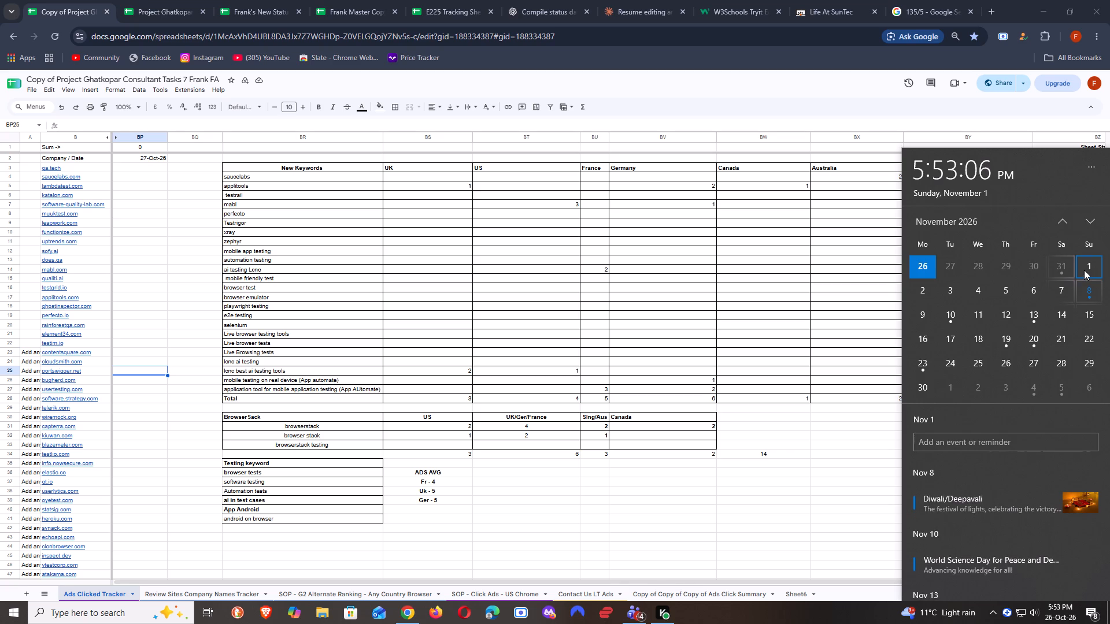
pyautogui.click(1060, 266)
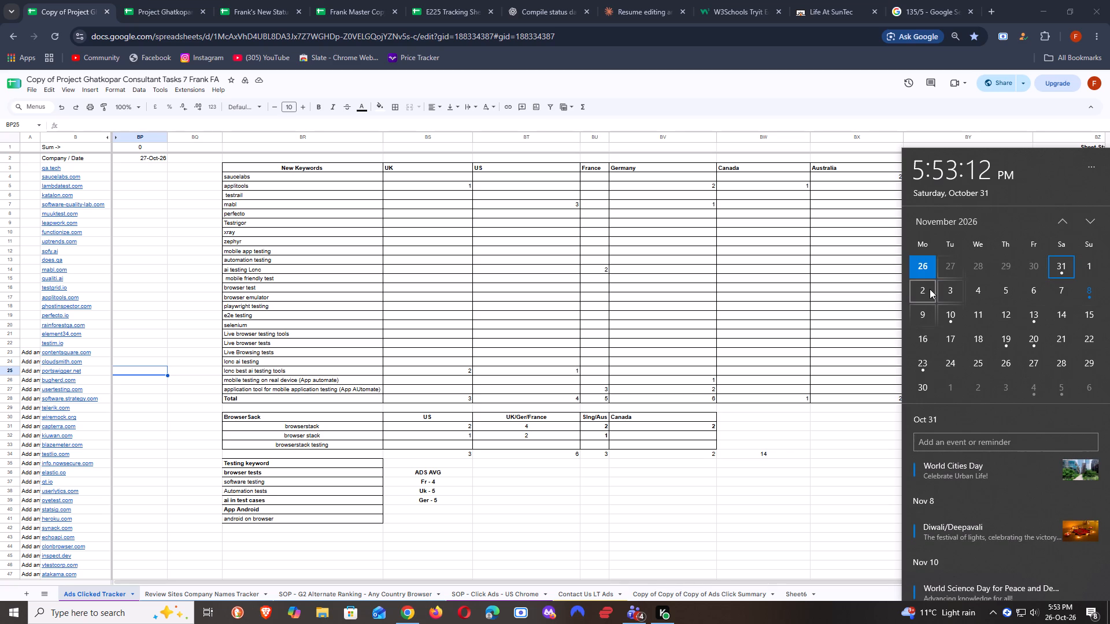
pyautogui.click(1053, 292)
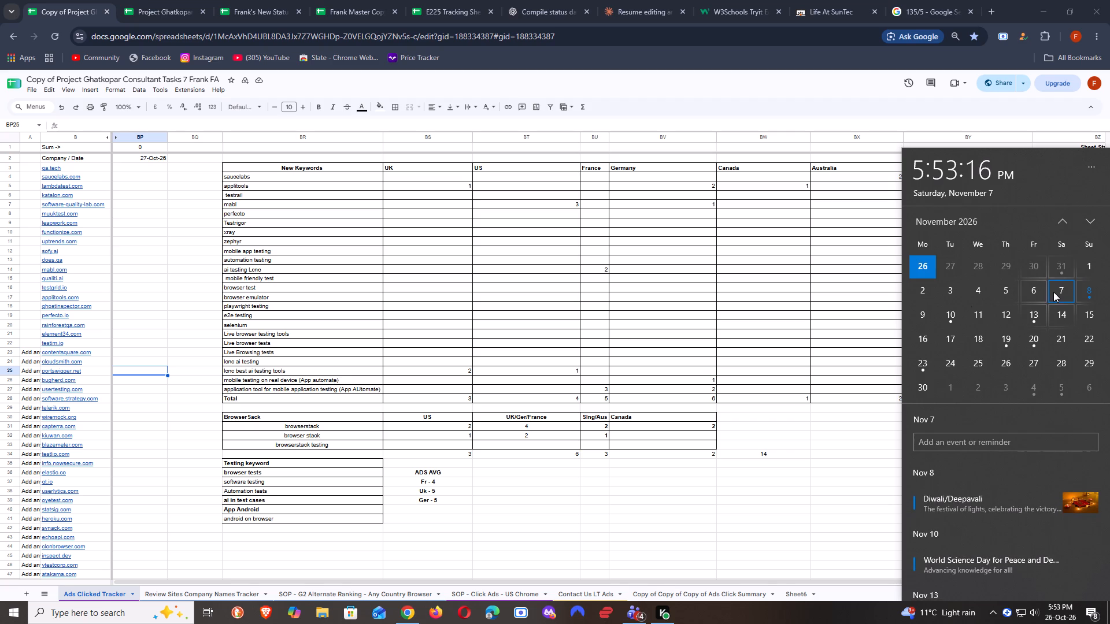
pyautogui.click(929, 313)
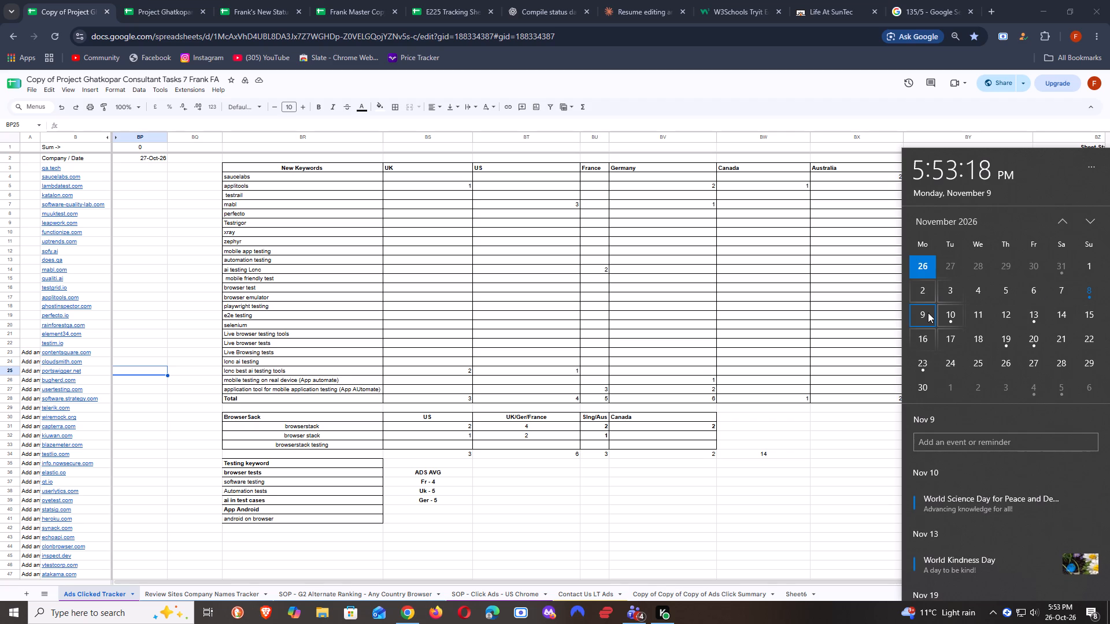
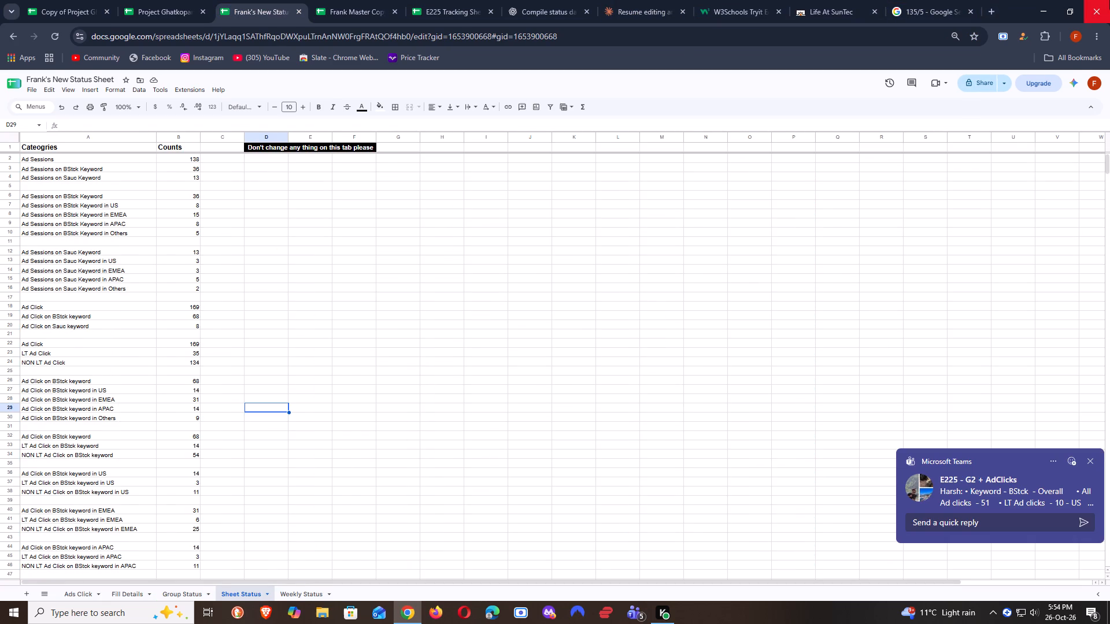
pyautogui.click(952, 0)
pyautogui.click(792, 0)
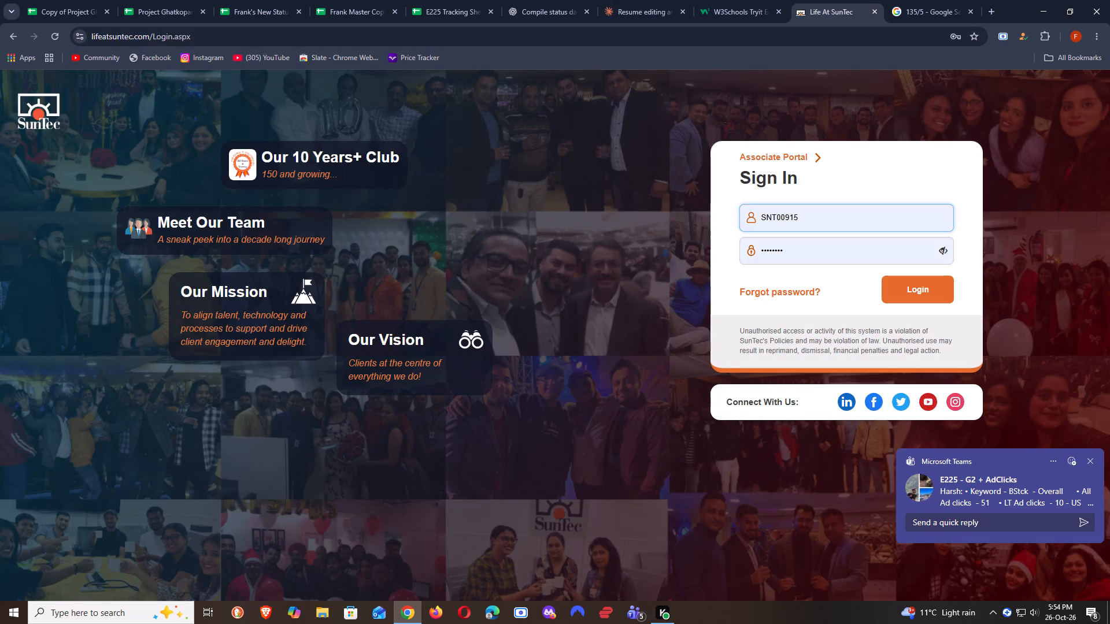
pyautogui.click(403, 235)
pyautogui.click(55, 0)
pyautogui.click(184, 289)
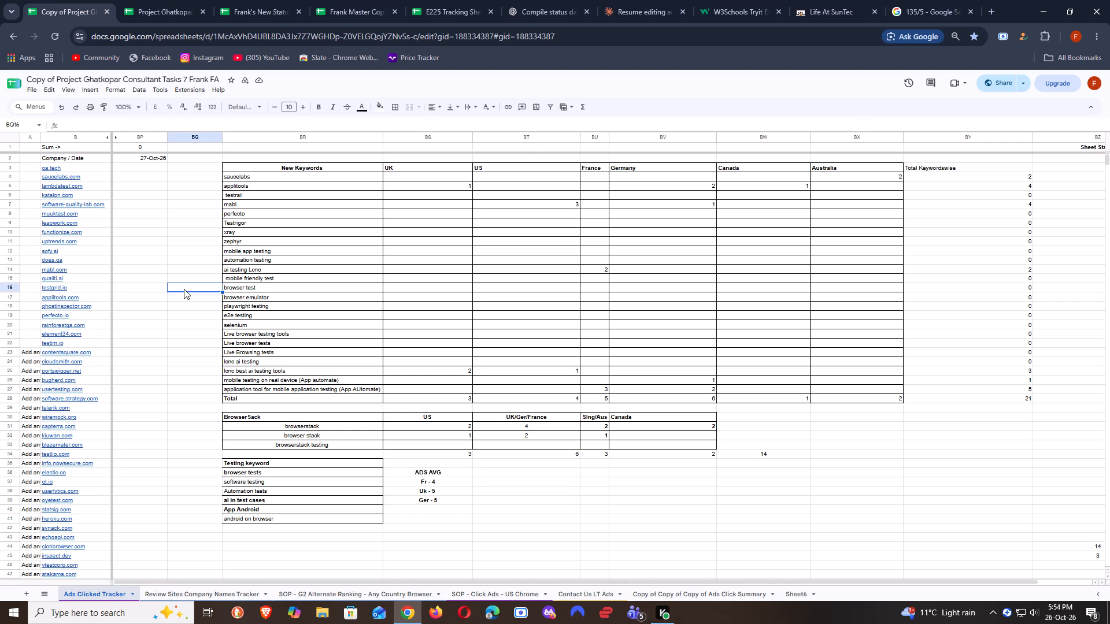